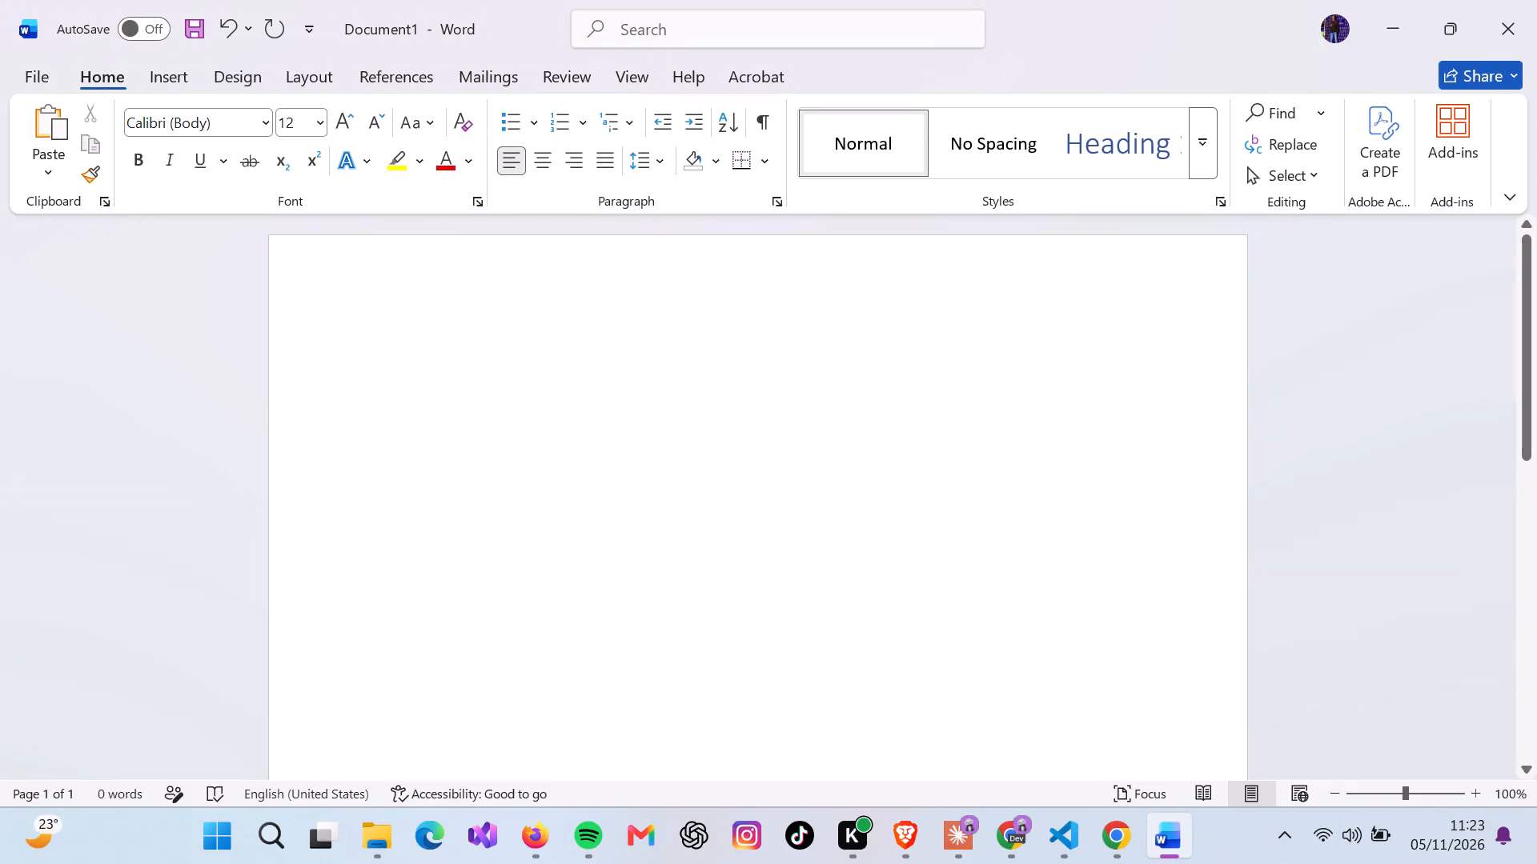
Place the text cursor at the start of the blank document's first page.
{"action": "left_click", "coordinate": [543, 275]}
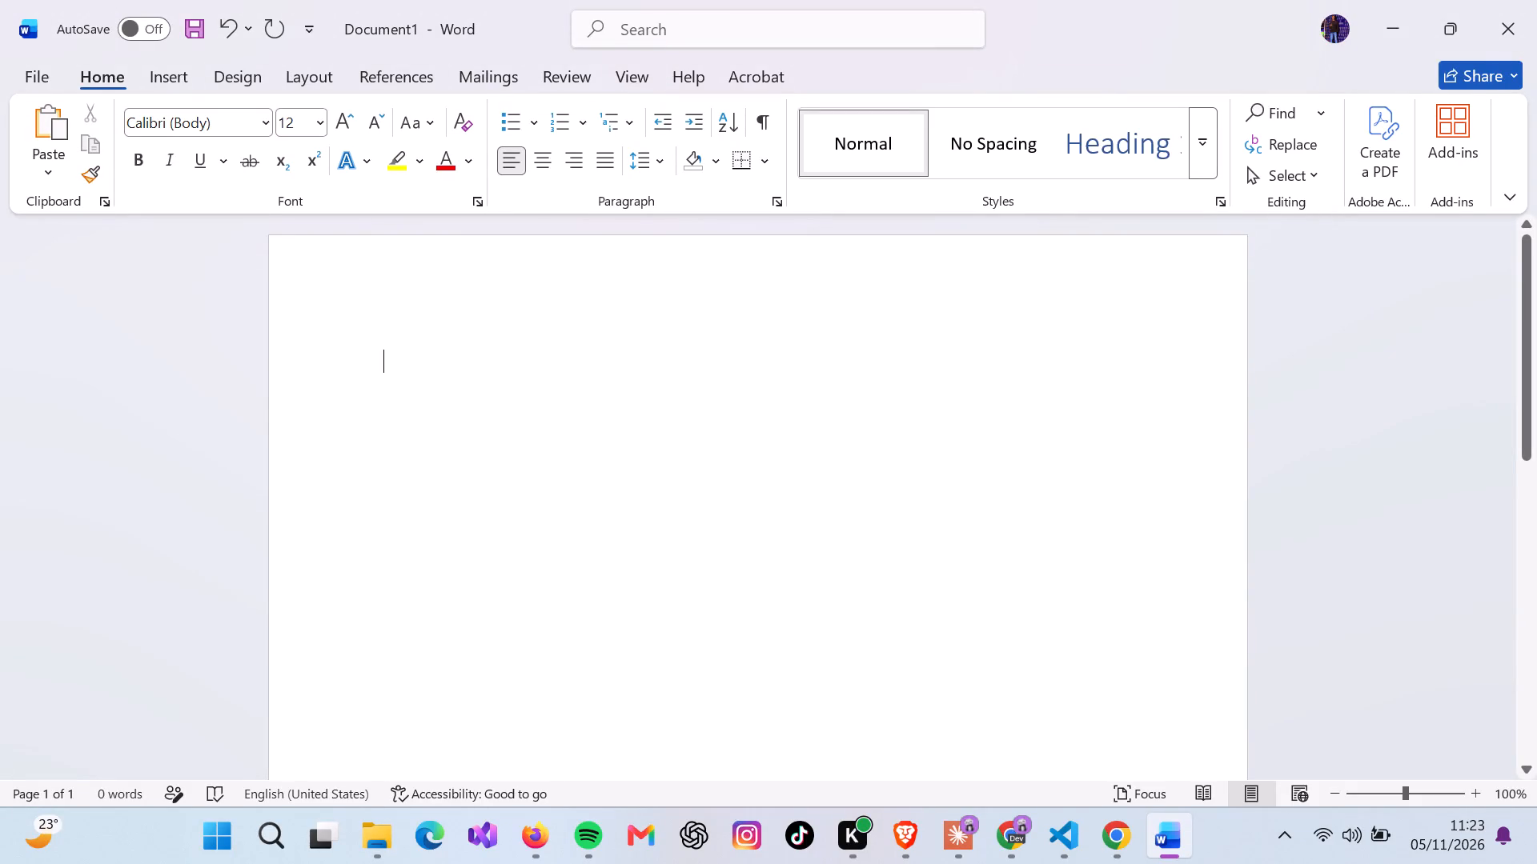
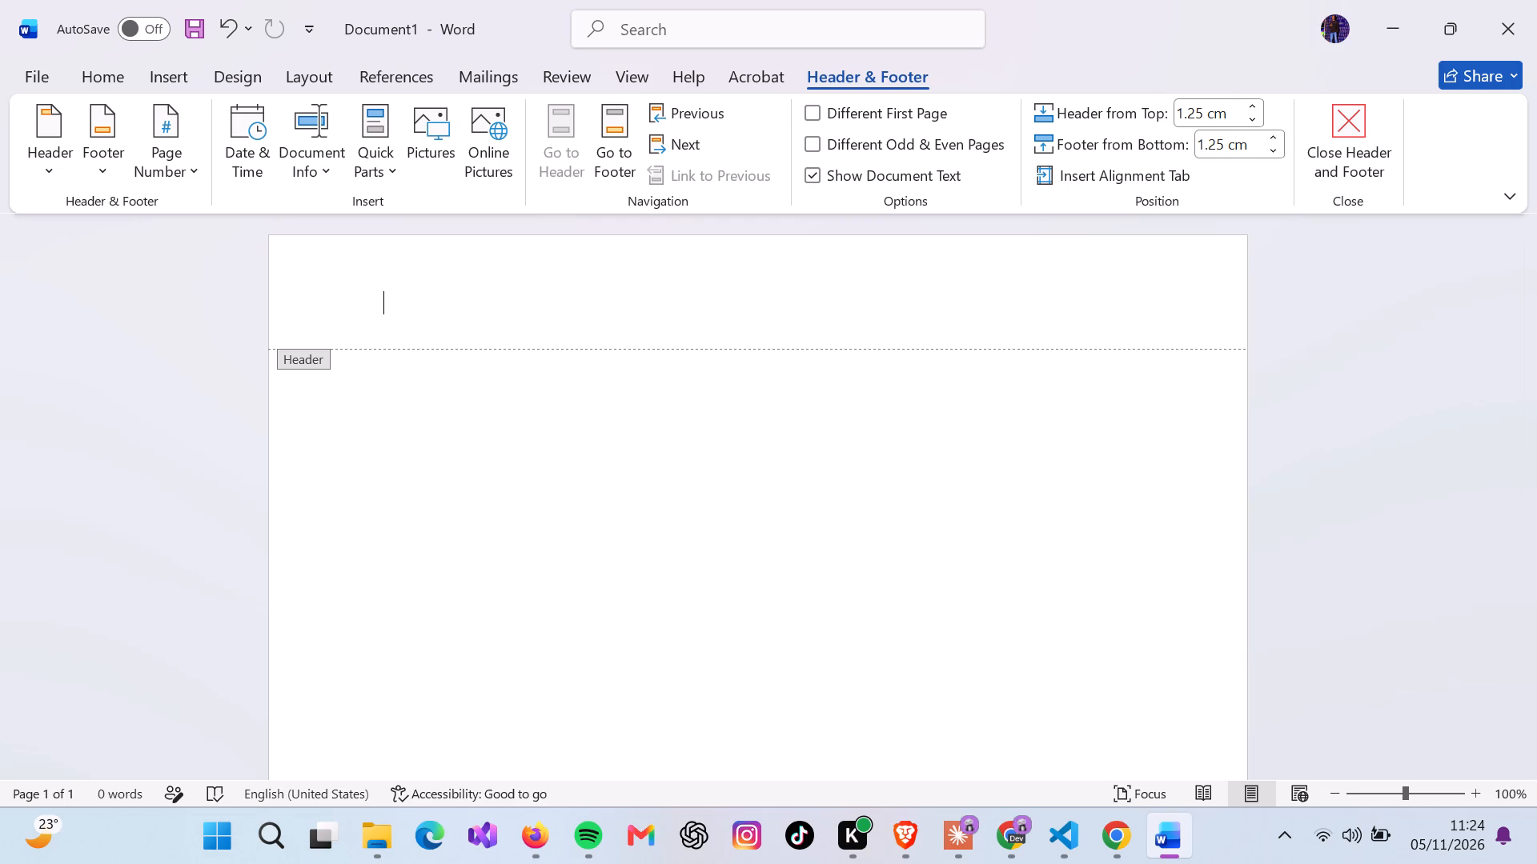
Enter the title "E-Commerce Group Assignment: MERC STORE" in the page header.
{"action": "type", "text": "E-"}
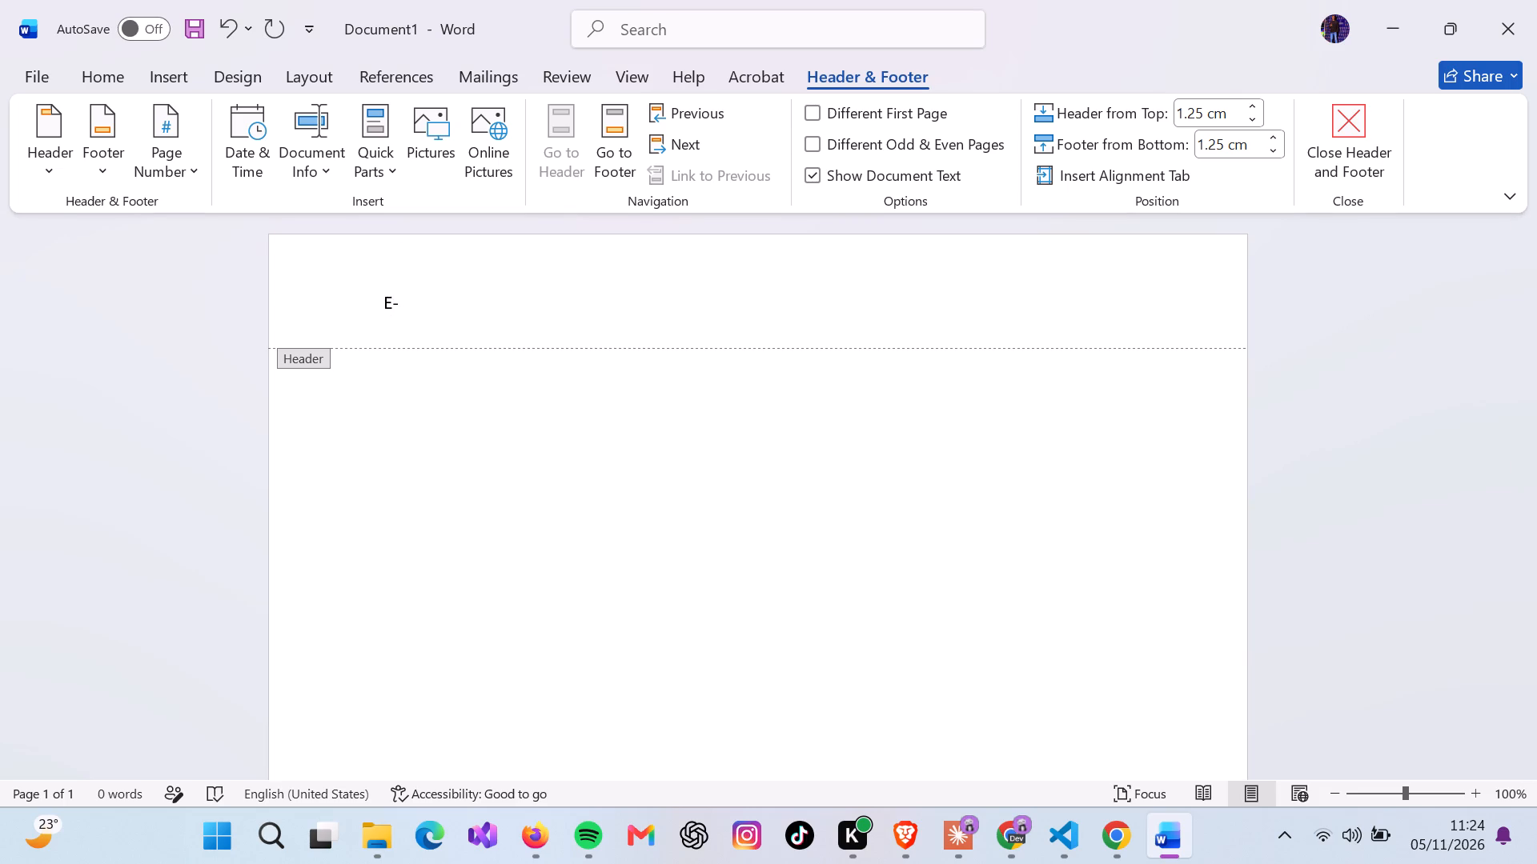
{"action": "type", "text": "Comme"}
{"action": "type", "text": "rce"}
{"action": "key", "text": "space"}
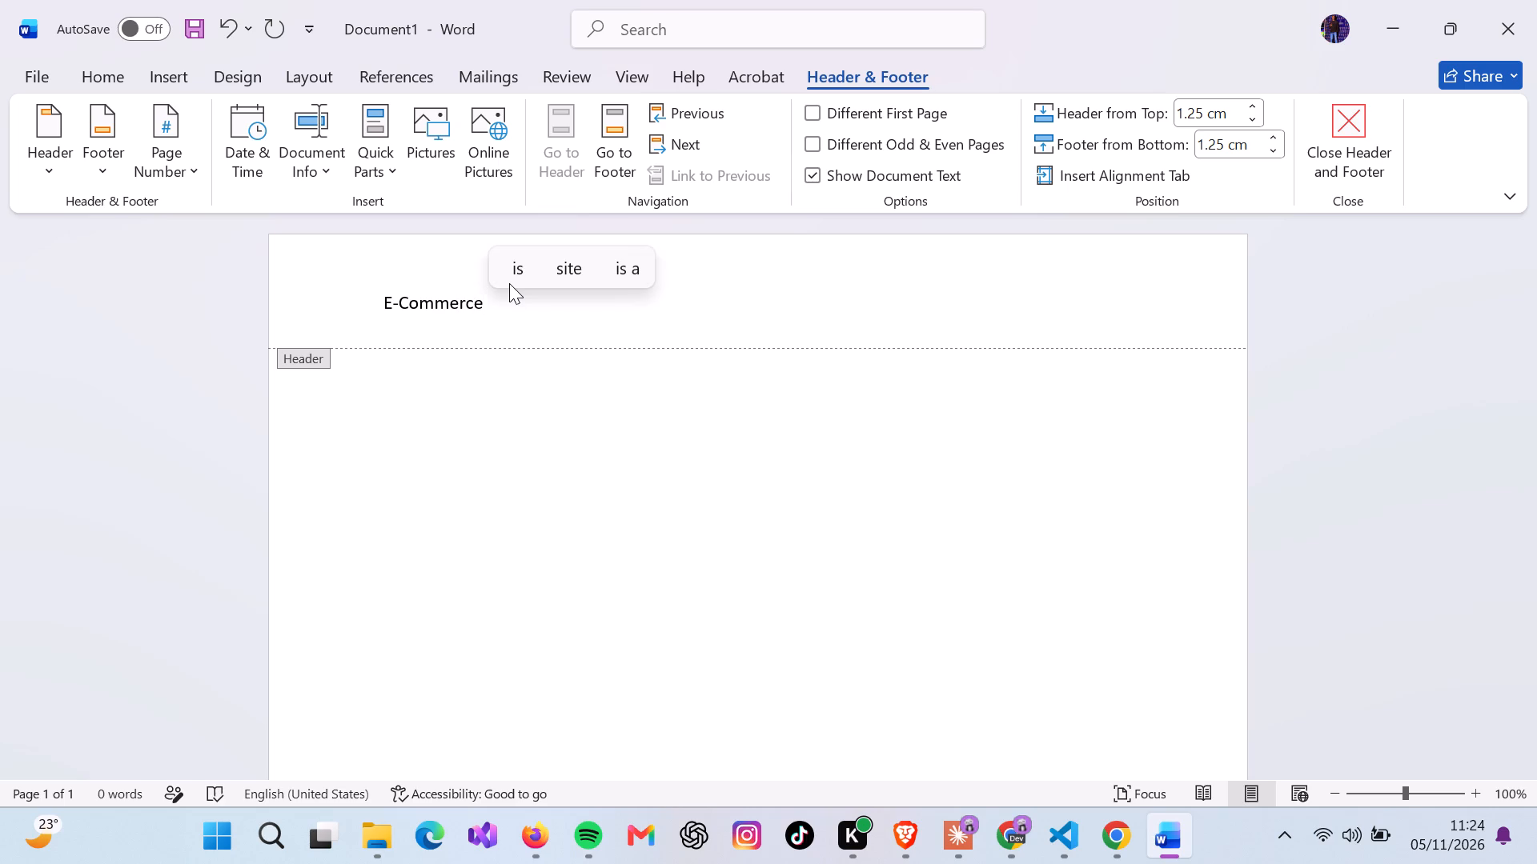
{"action": "type", "text": "Gr"}
{"action": "type", "text": "oup"}
{"action": "key", "text": "space"}
{"action": "key", "text": "shift+a"}
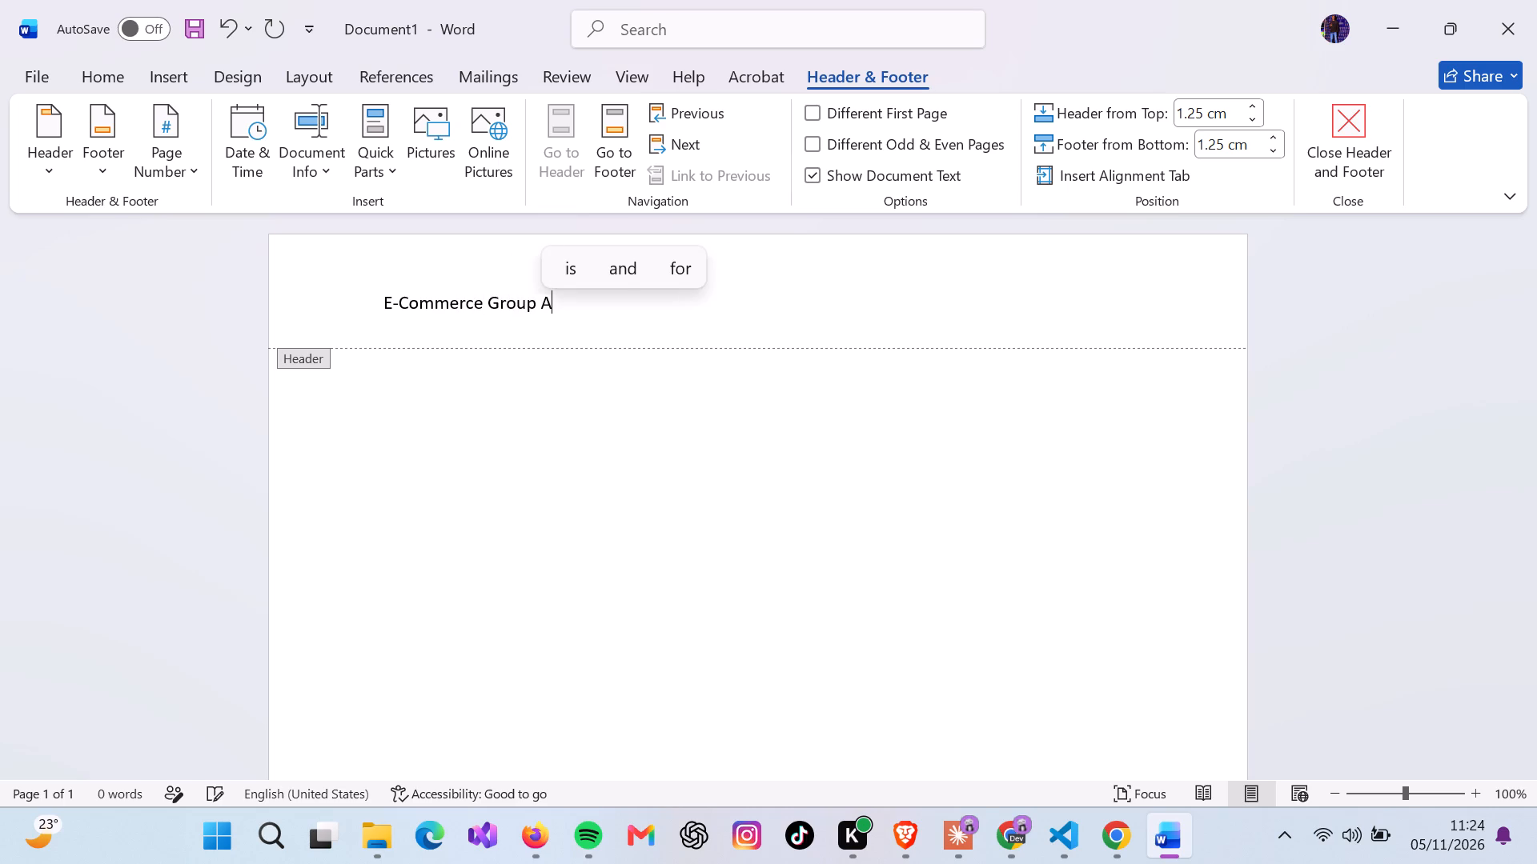
{"action": "type", "text": "ssign"}
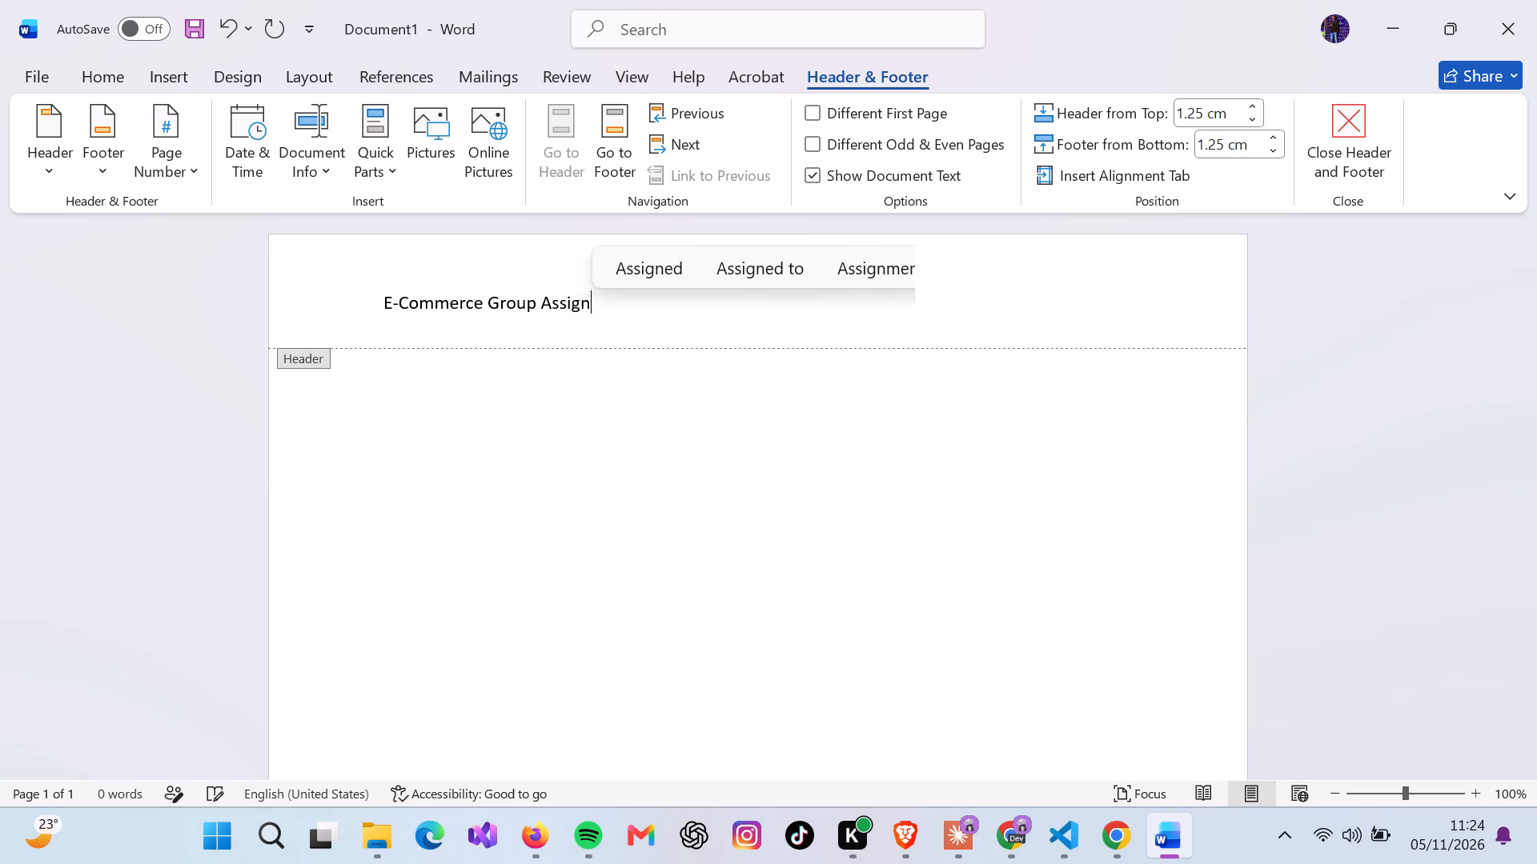
{"action": "type", "text": "ment"}
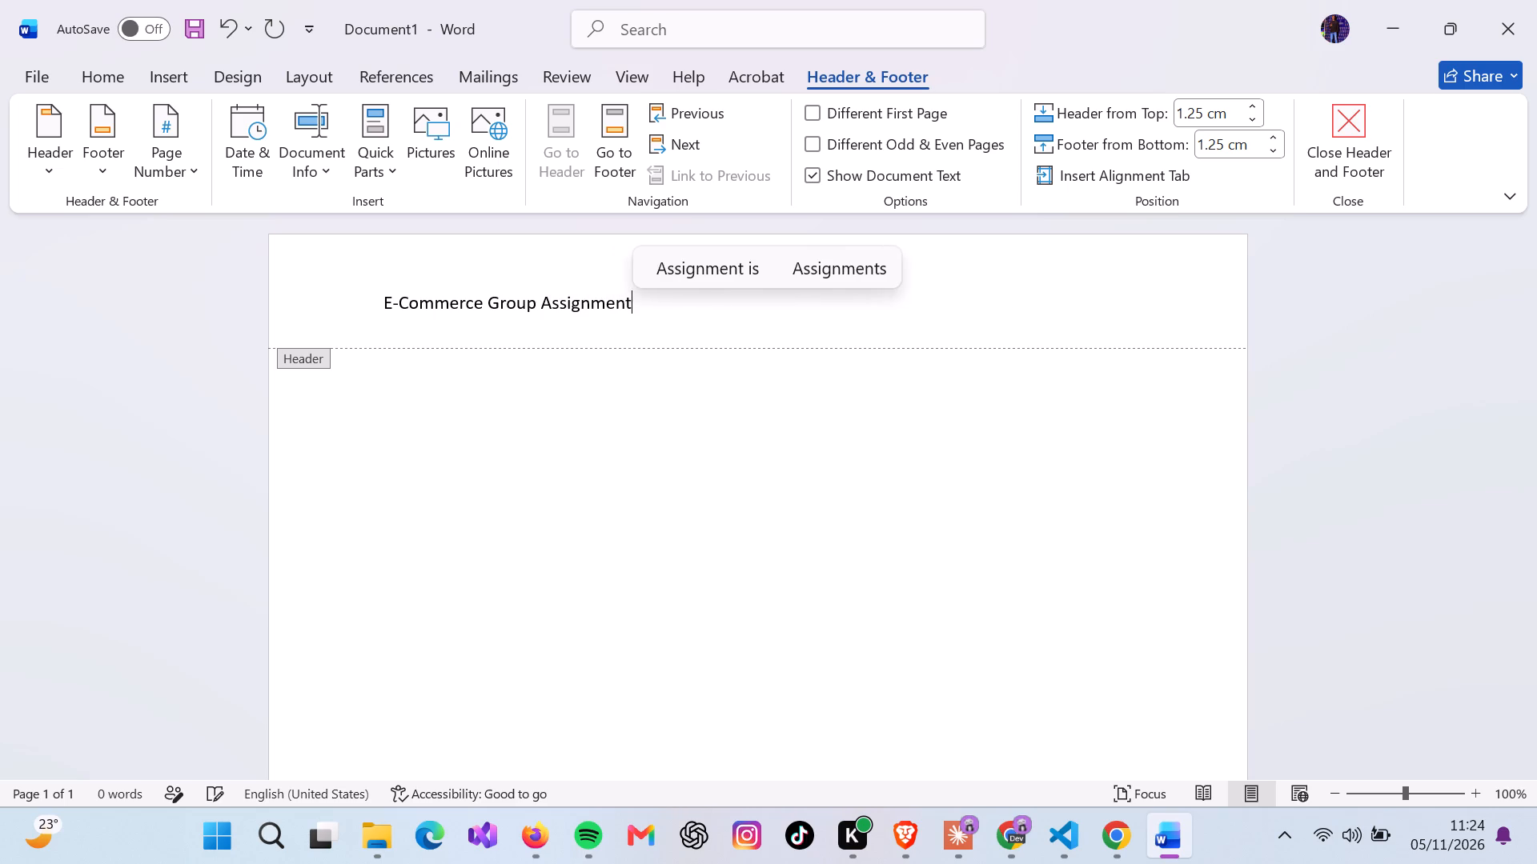
{"action": "type", "text": ":"}
{"action": "key", "text": "space"}
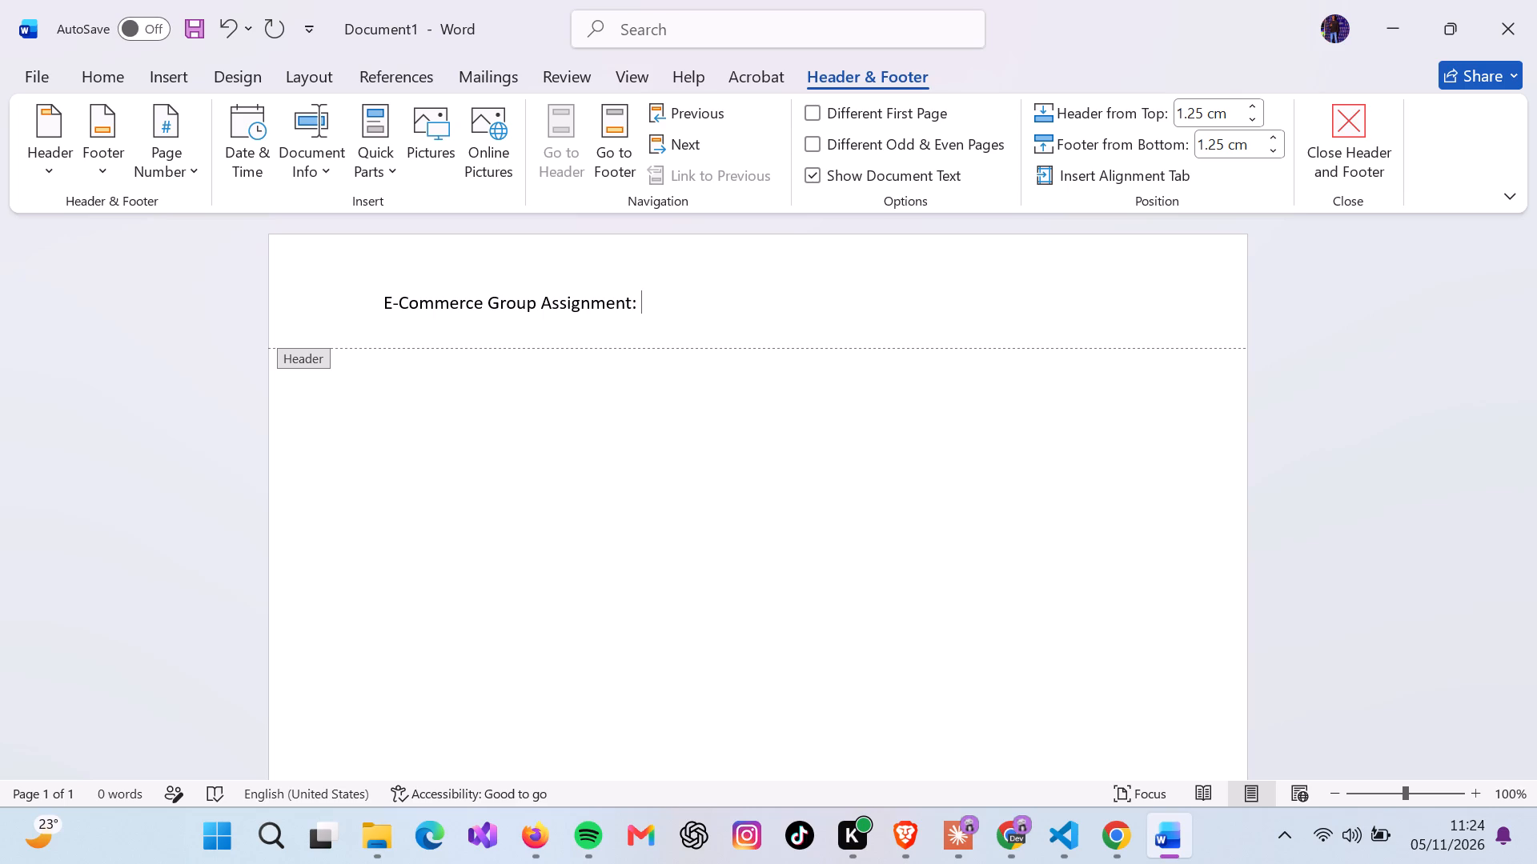
{"action": "type", "text": "MER"}
{"action": "type", "text": "C"}
{"action": "key", "text": "space"}
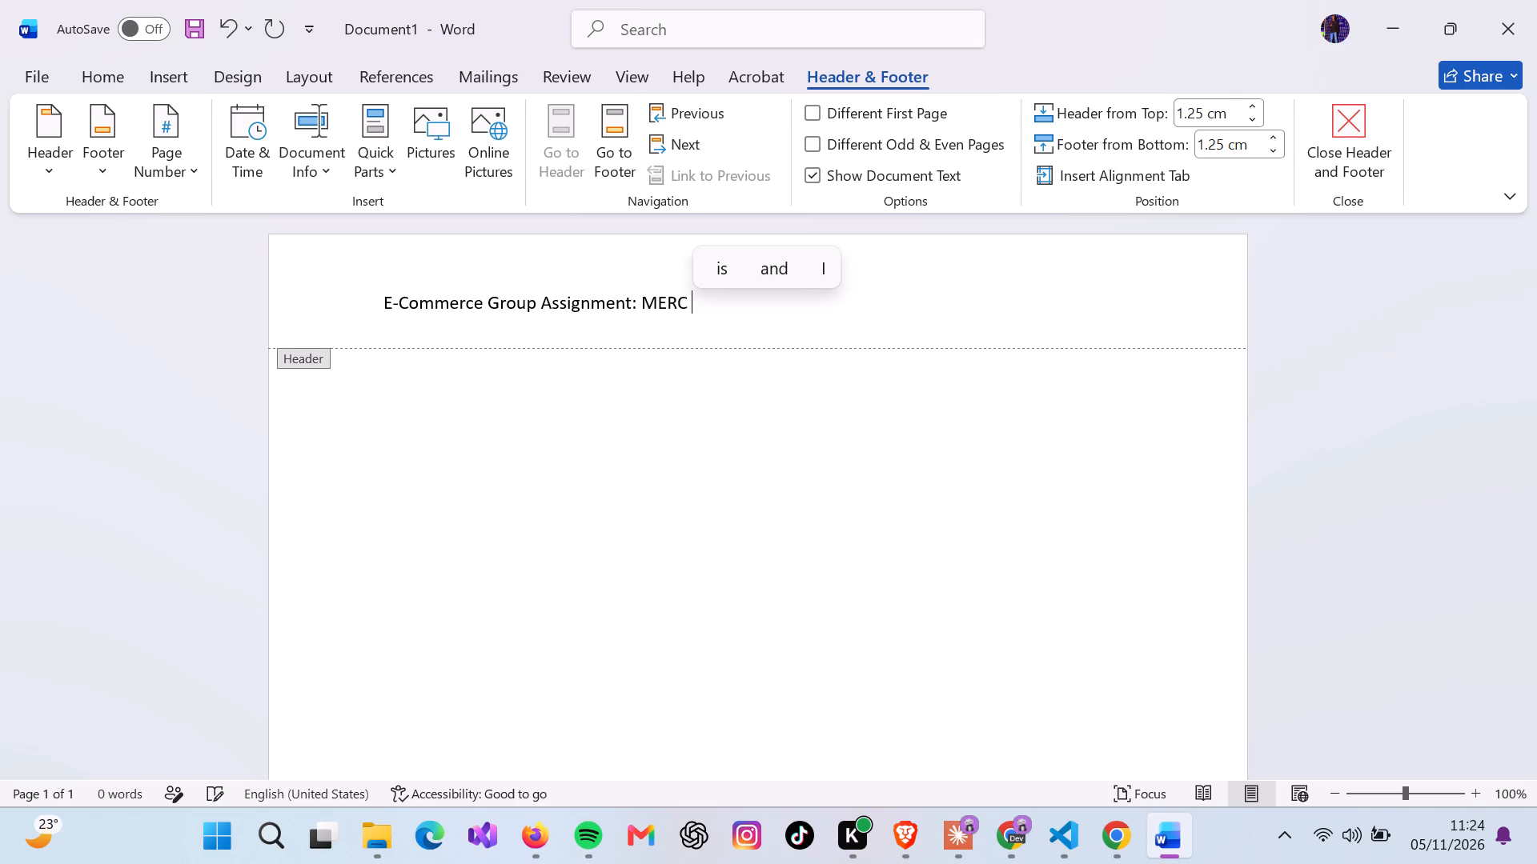
{"action": "type", "text": "STORE"}
{"action": "left_click", "coordinate": [692, 386]}
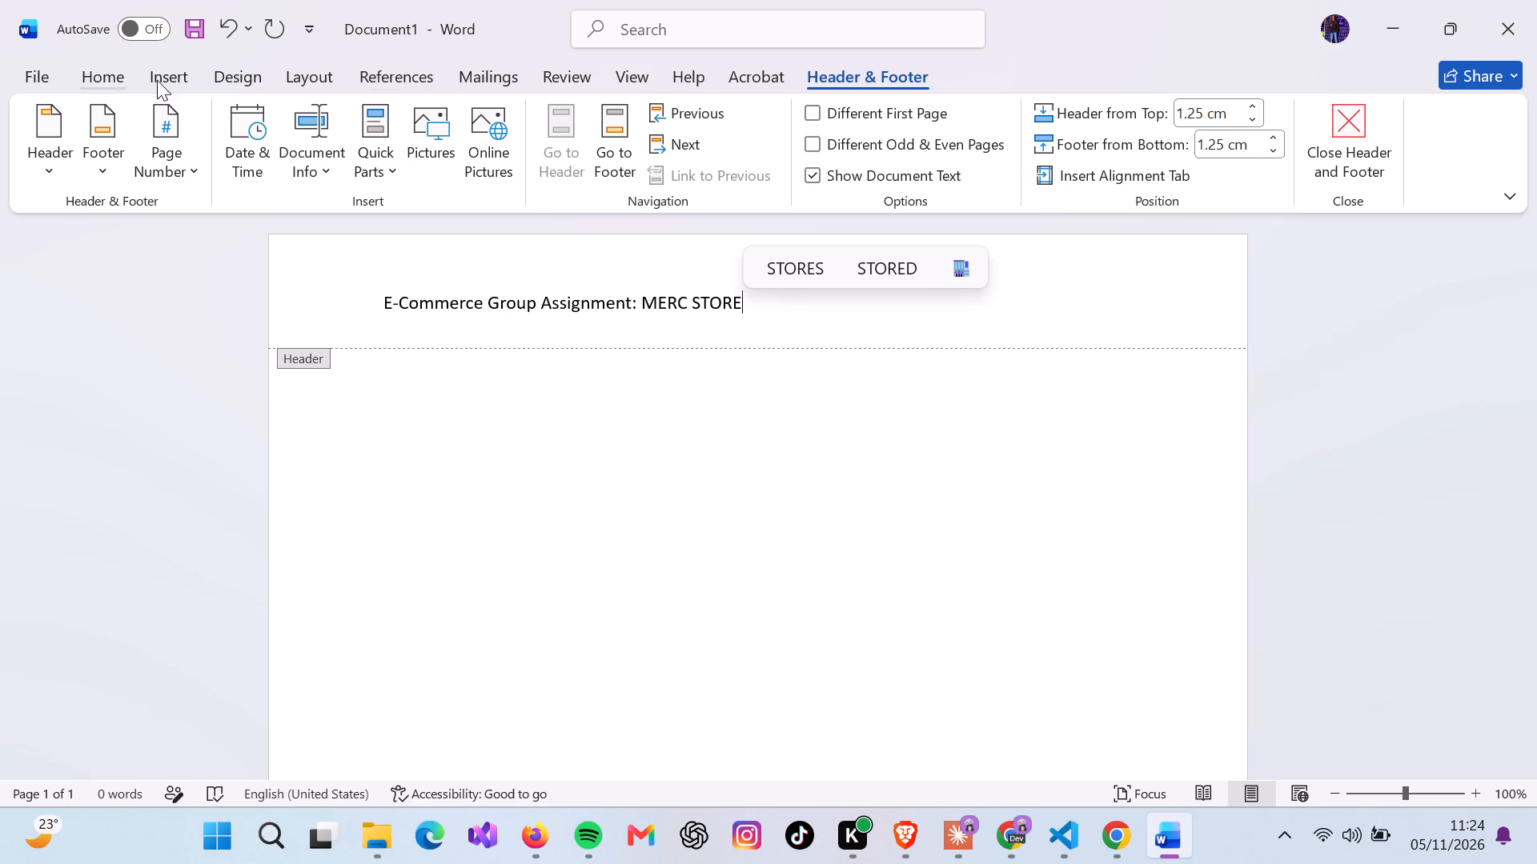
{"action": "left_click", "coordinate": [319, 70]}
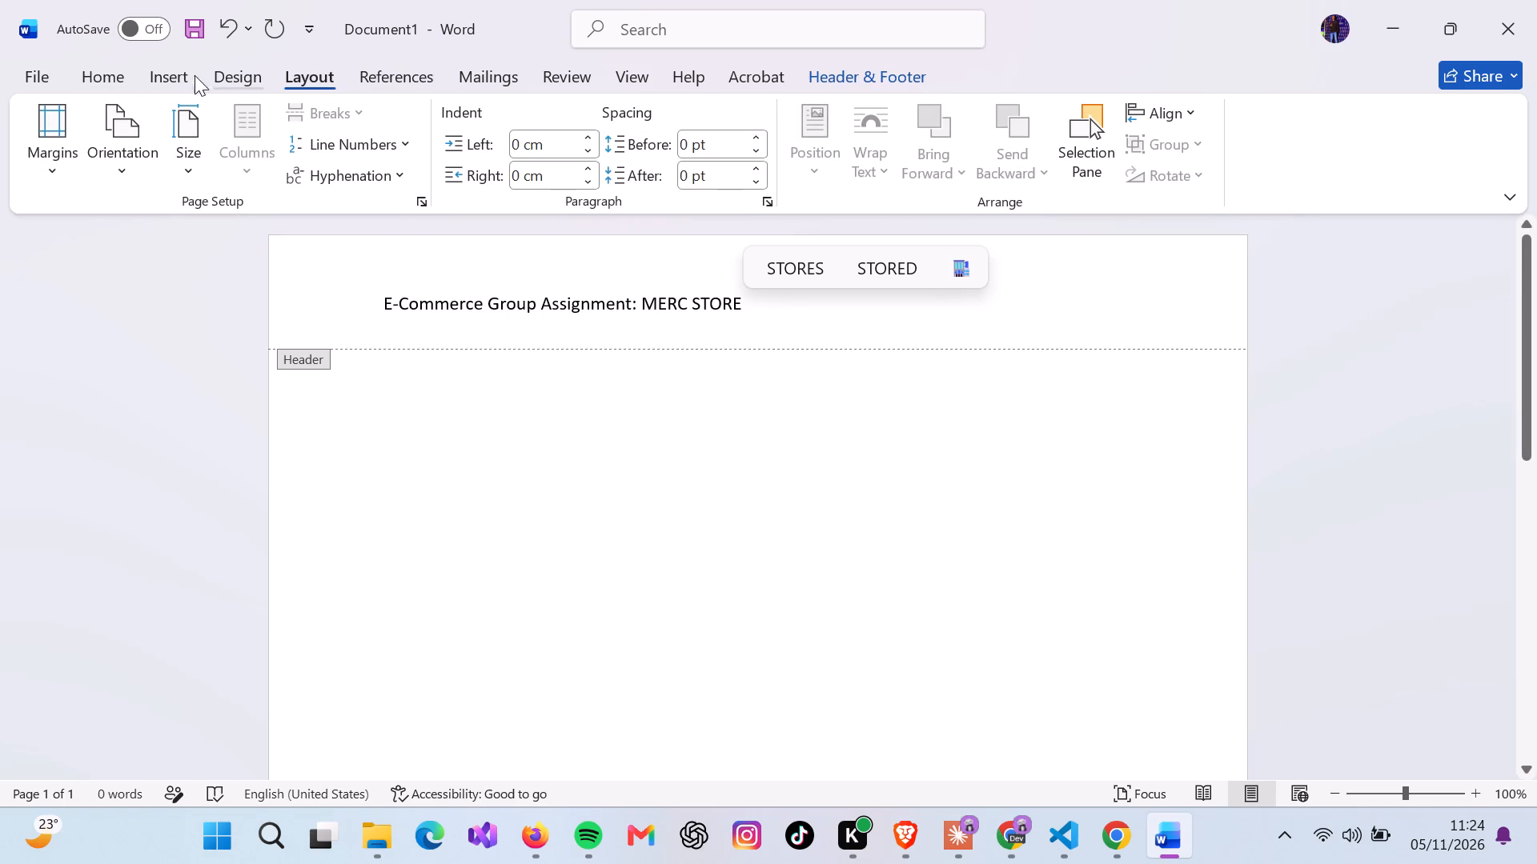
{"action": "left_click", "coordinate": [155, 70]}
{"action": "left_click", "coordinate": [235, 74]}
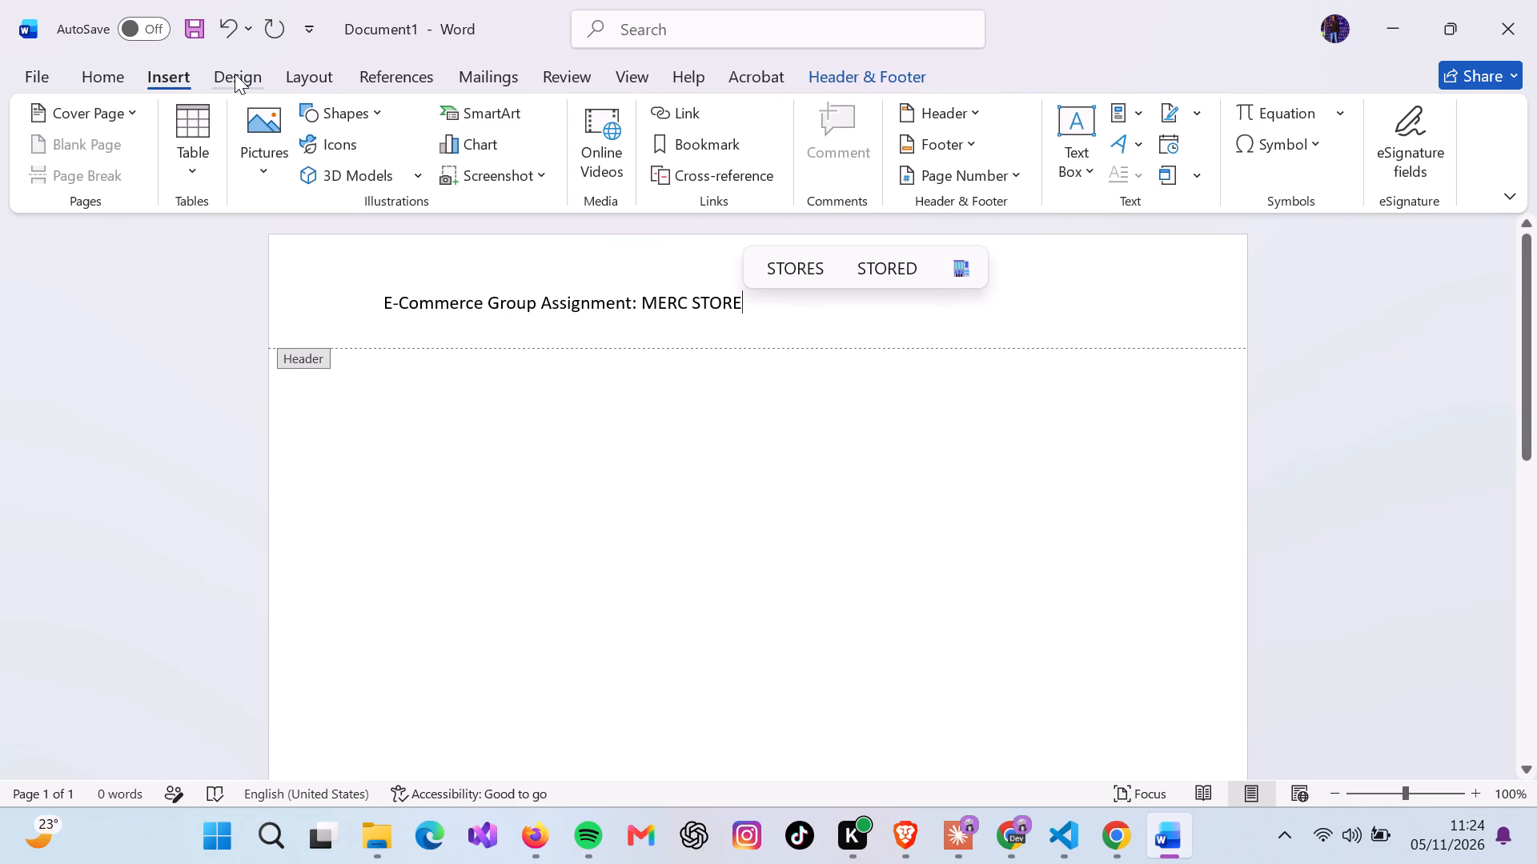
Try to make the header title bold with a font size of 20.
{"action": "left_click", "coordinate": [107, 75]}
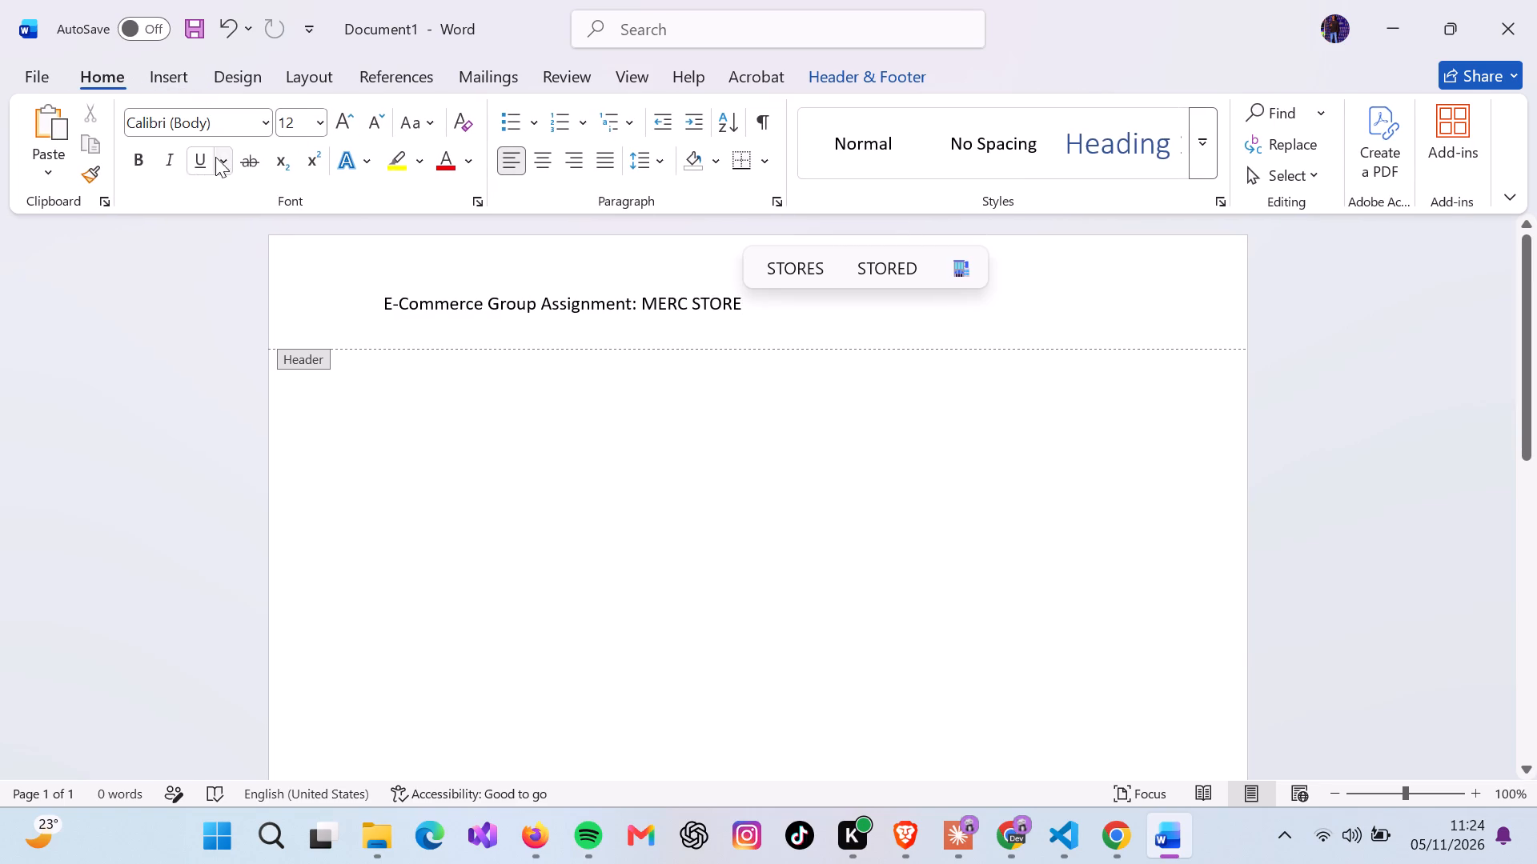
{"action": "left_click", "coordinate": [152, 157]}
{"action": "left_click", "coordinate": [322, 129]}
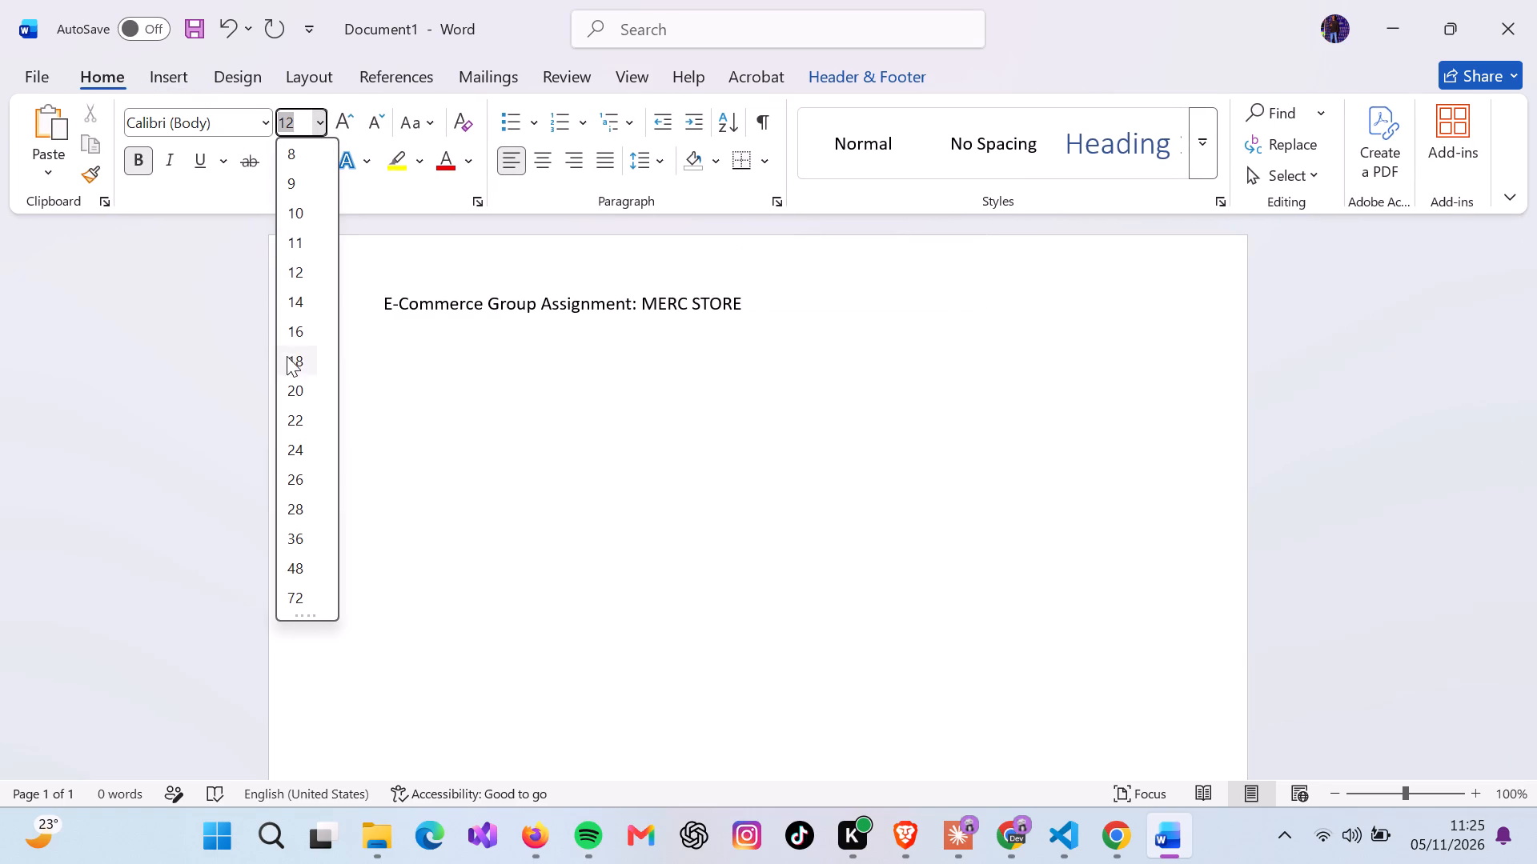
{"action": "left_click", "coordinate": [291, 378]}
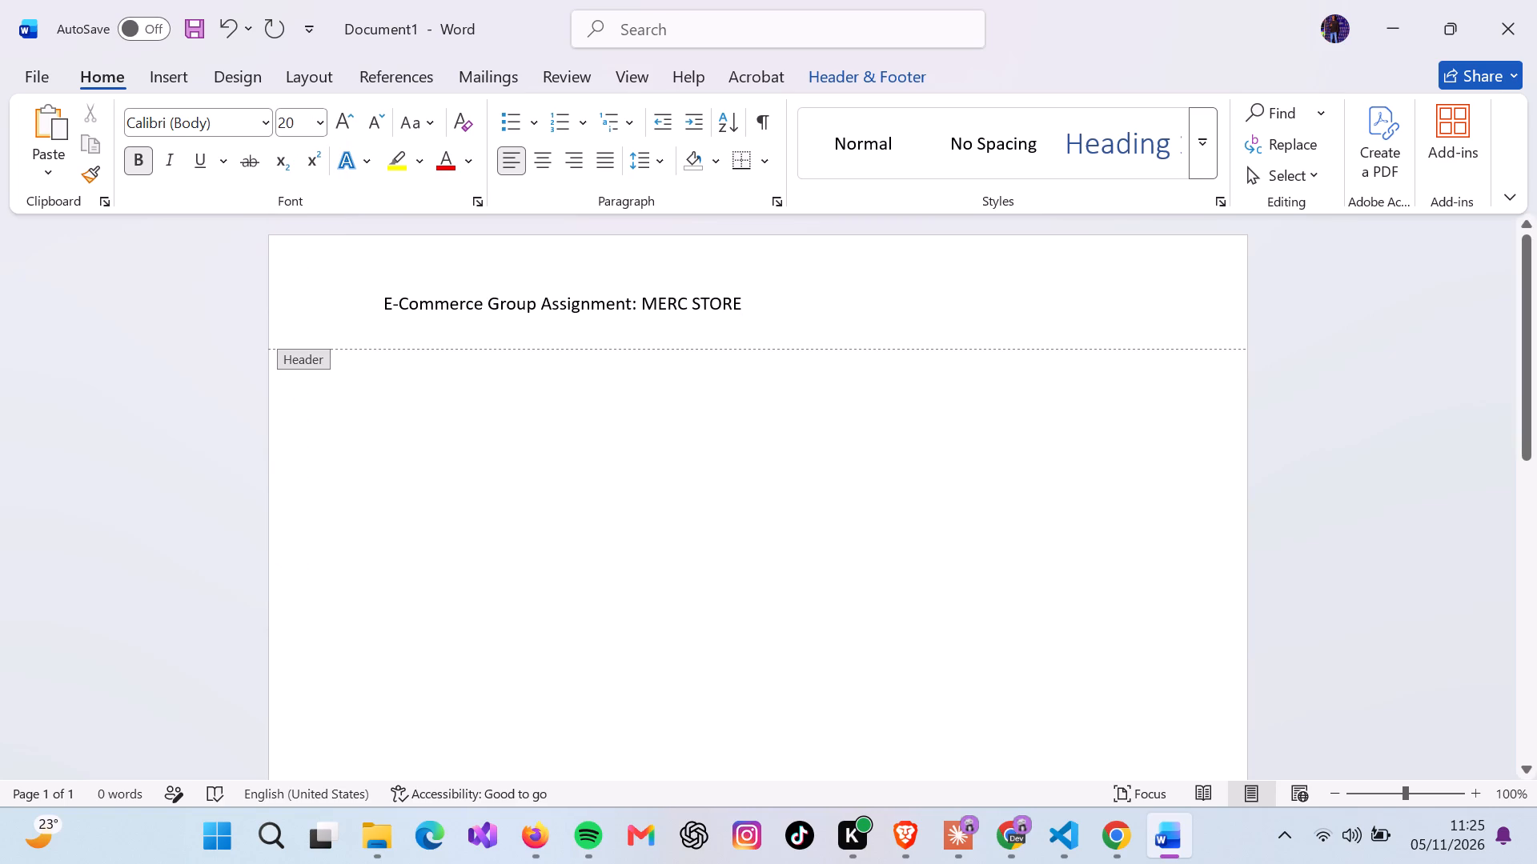
Format the whole header title as bold Calibri Light (Headings) at font size 24.
{"action": "left_click_drag", "start_coordinate": [744, 308], "coordinate": [390, 306]}
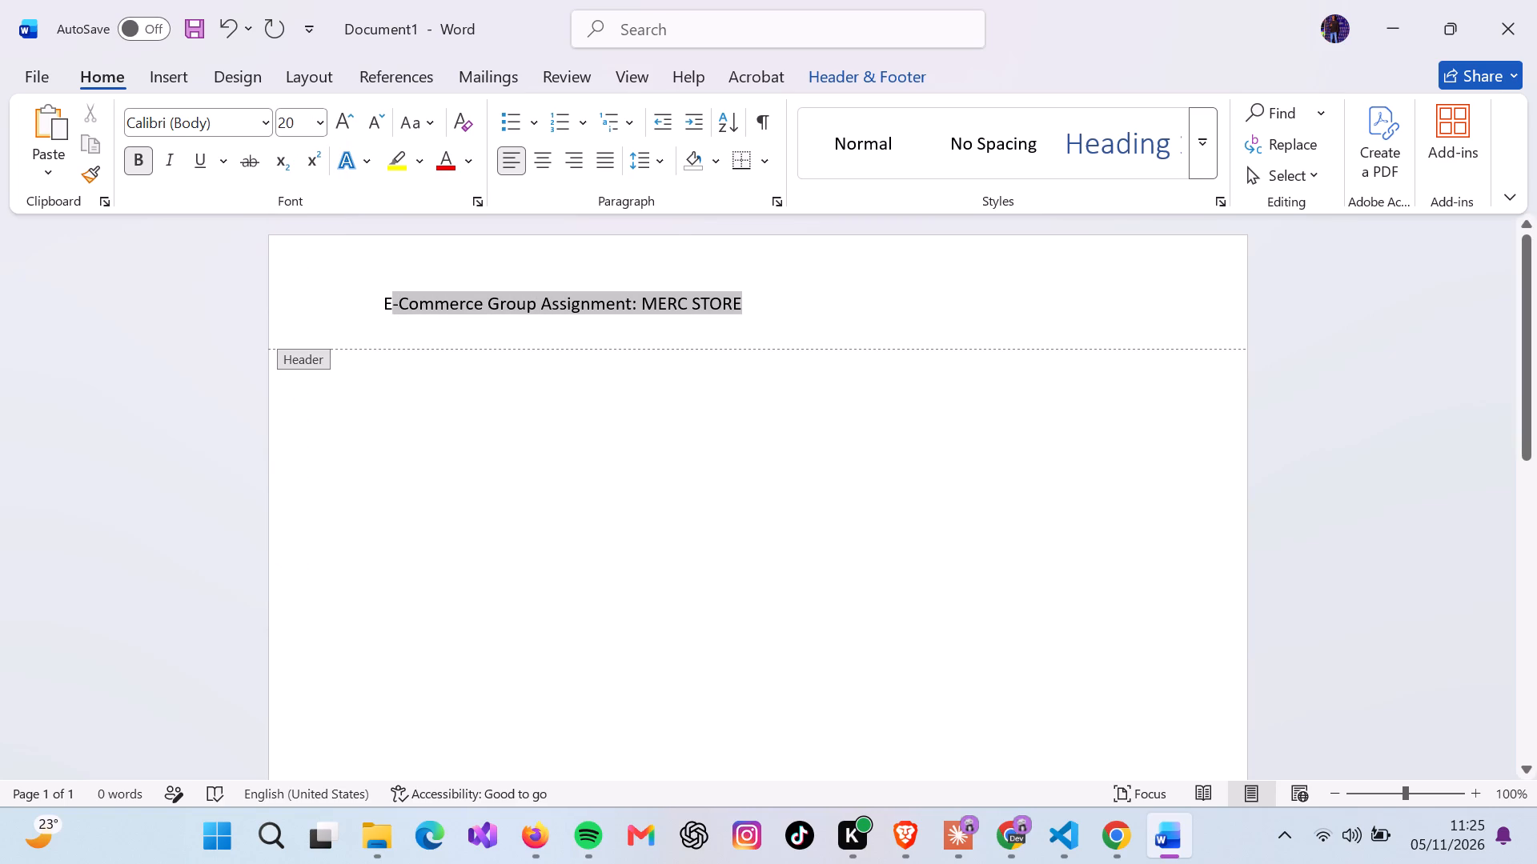
{"action": "left_click_drag", "start_coordinate": [390, 306], "coordinate": [377, 303]}
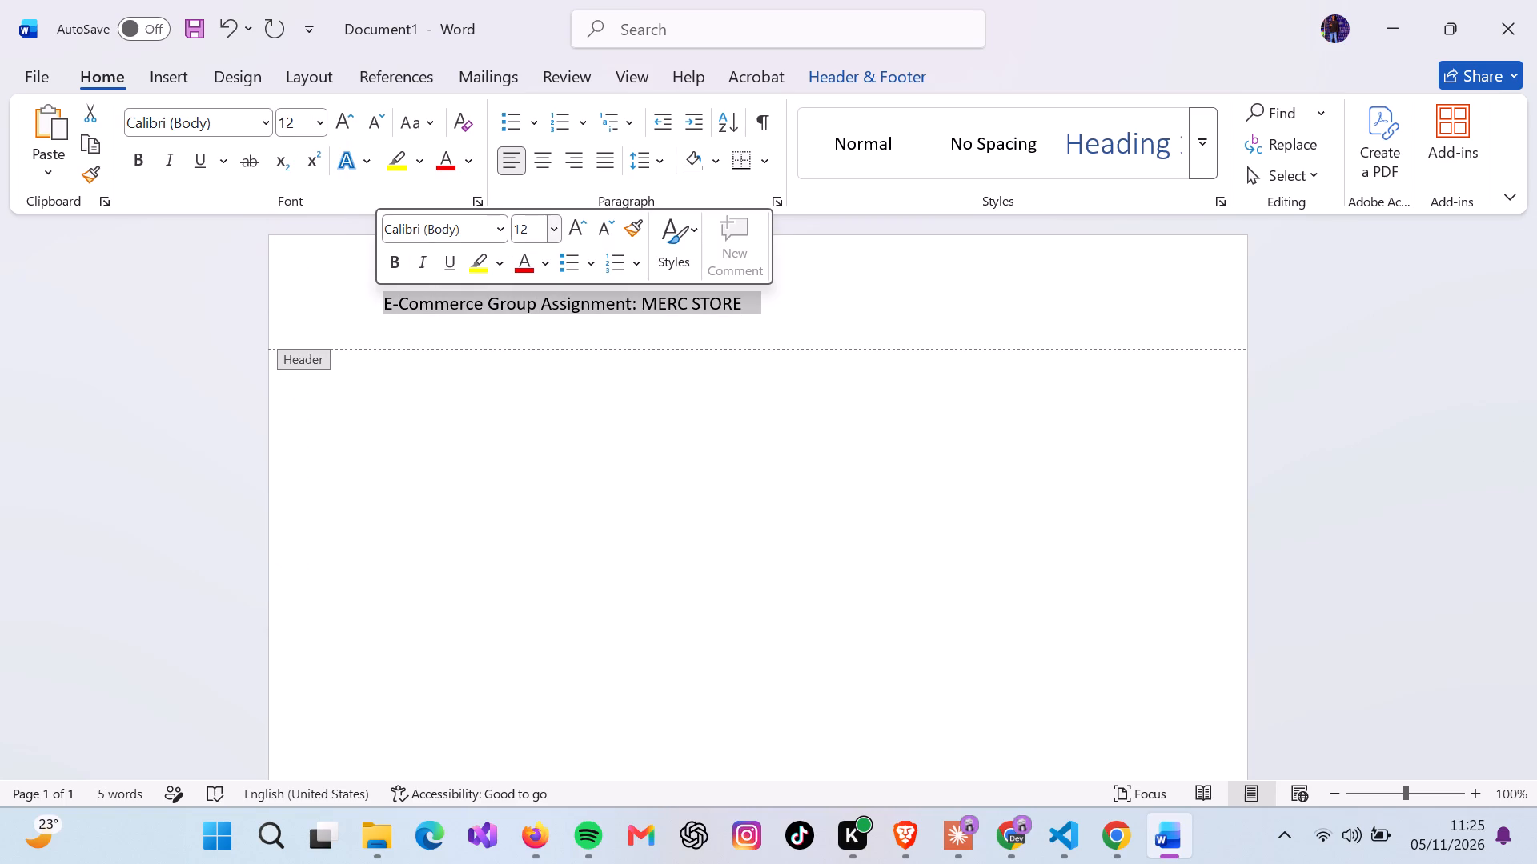
{"action": "left_click", "coordinate": [547, 230]}
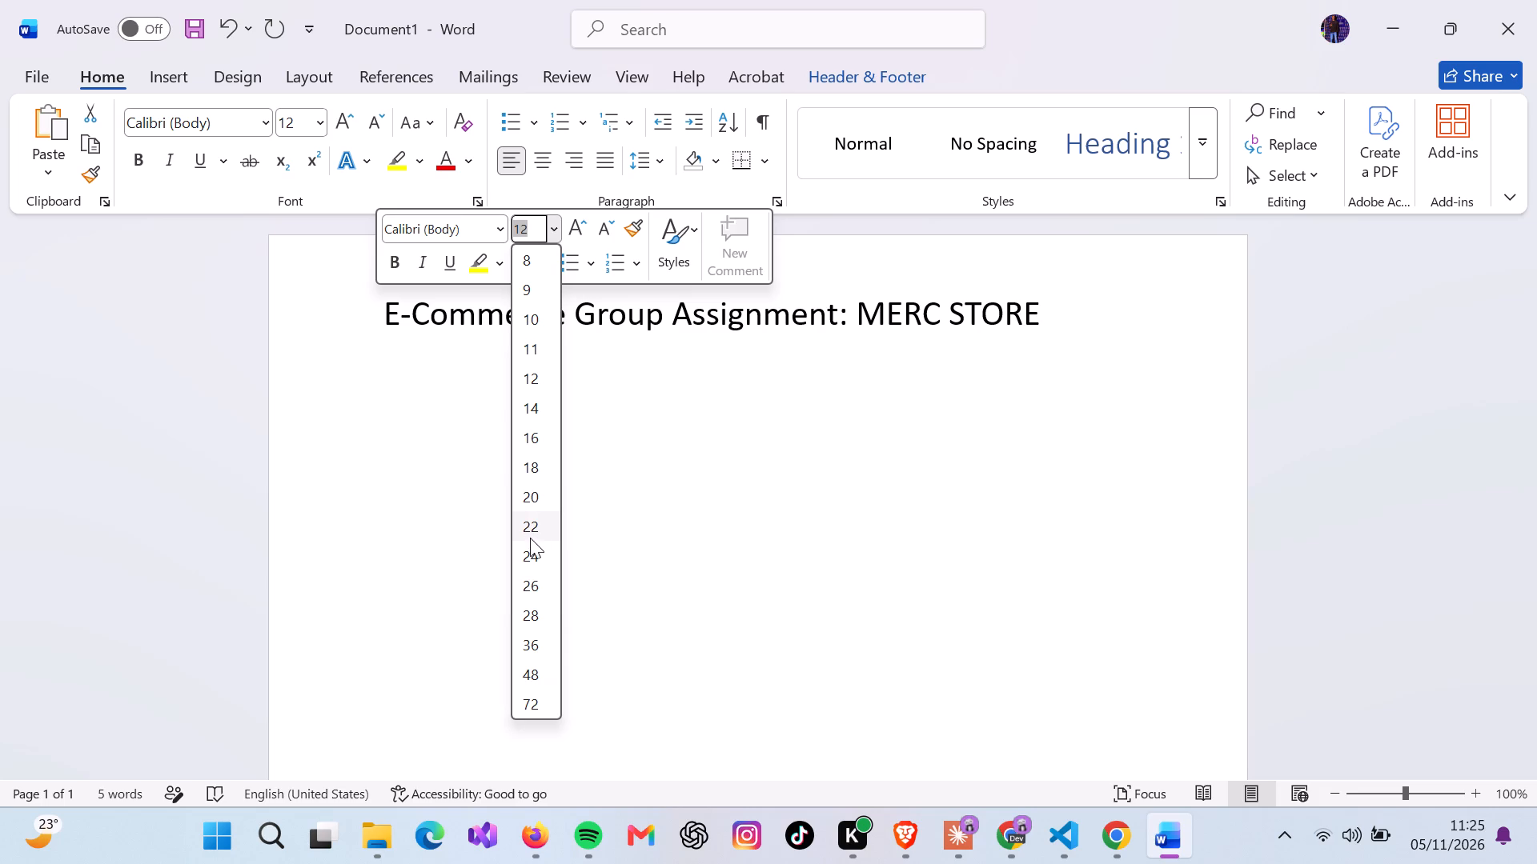
{"action": "left_click", "coordinate": [533, 545]}
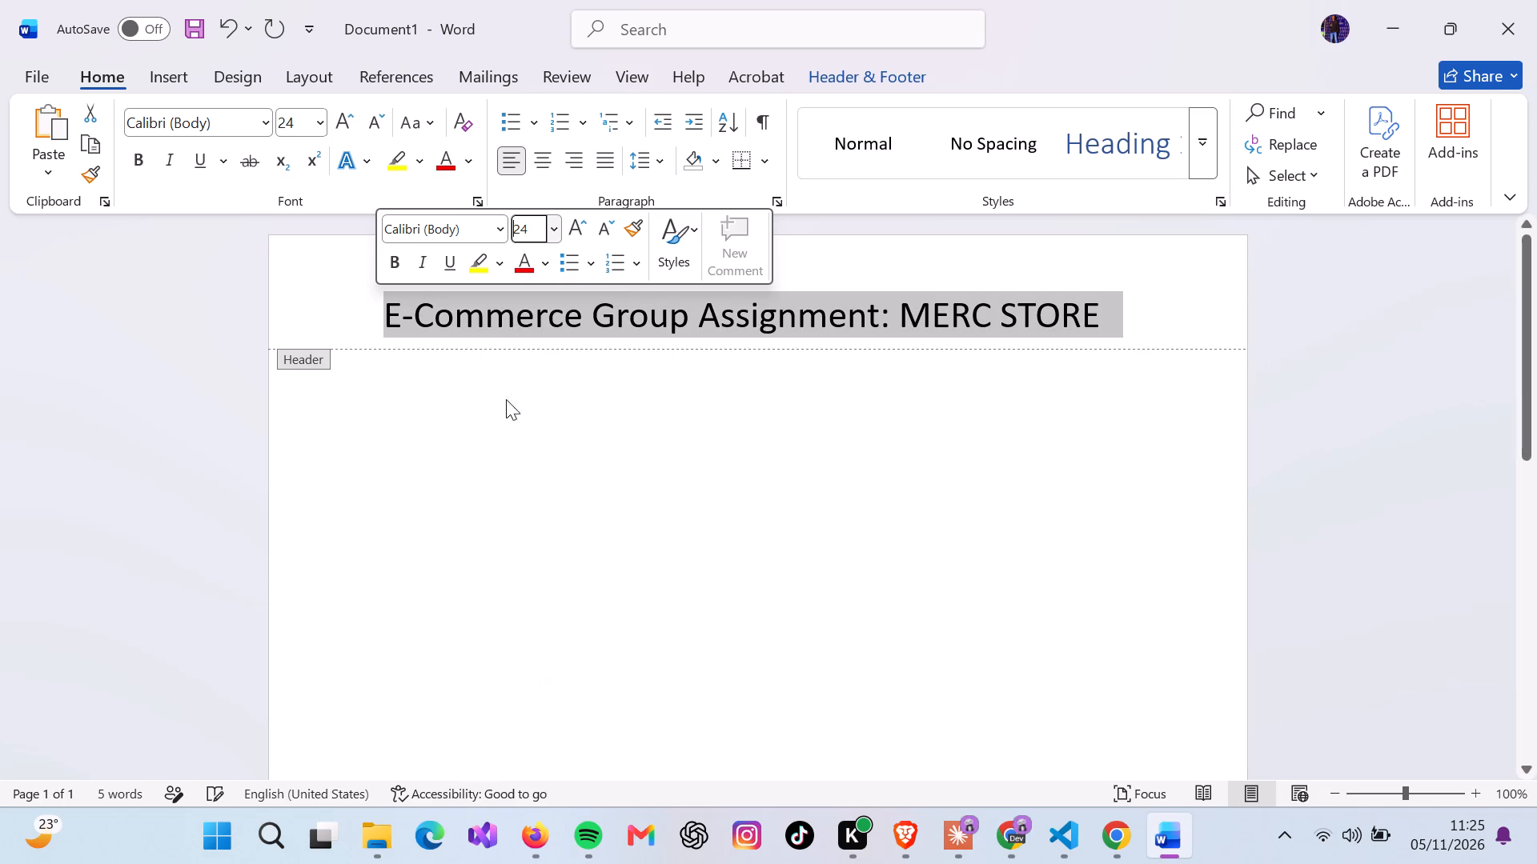
{"action": "left_click", "coordinate": [495, 233]}
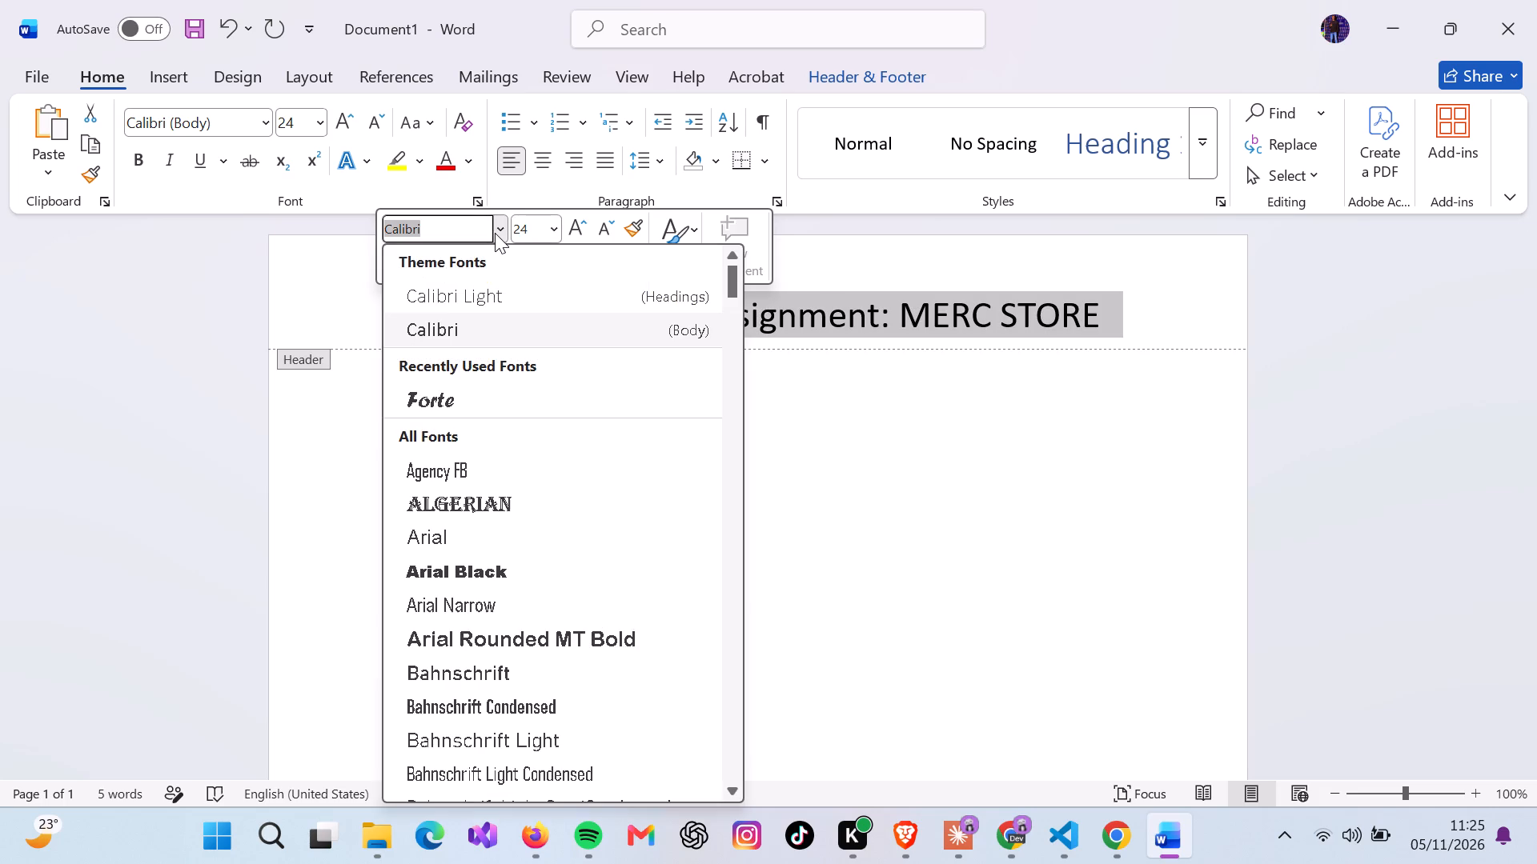
{"action": "left_click", "coordinate": [508, 296]}
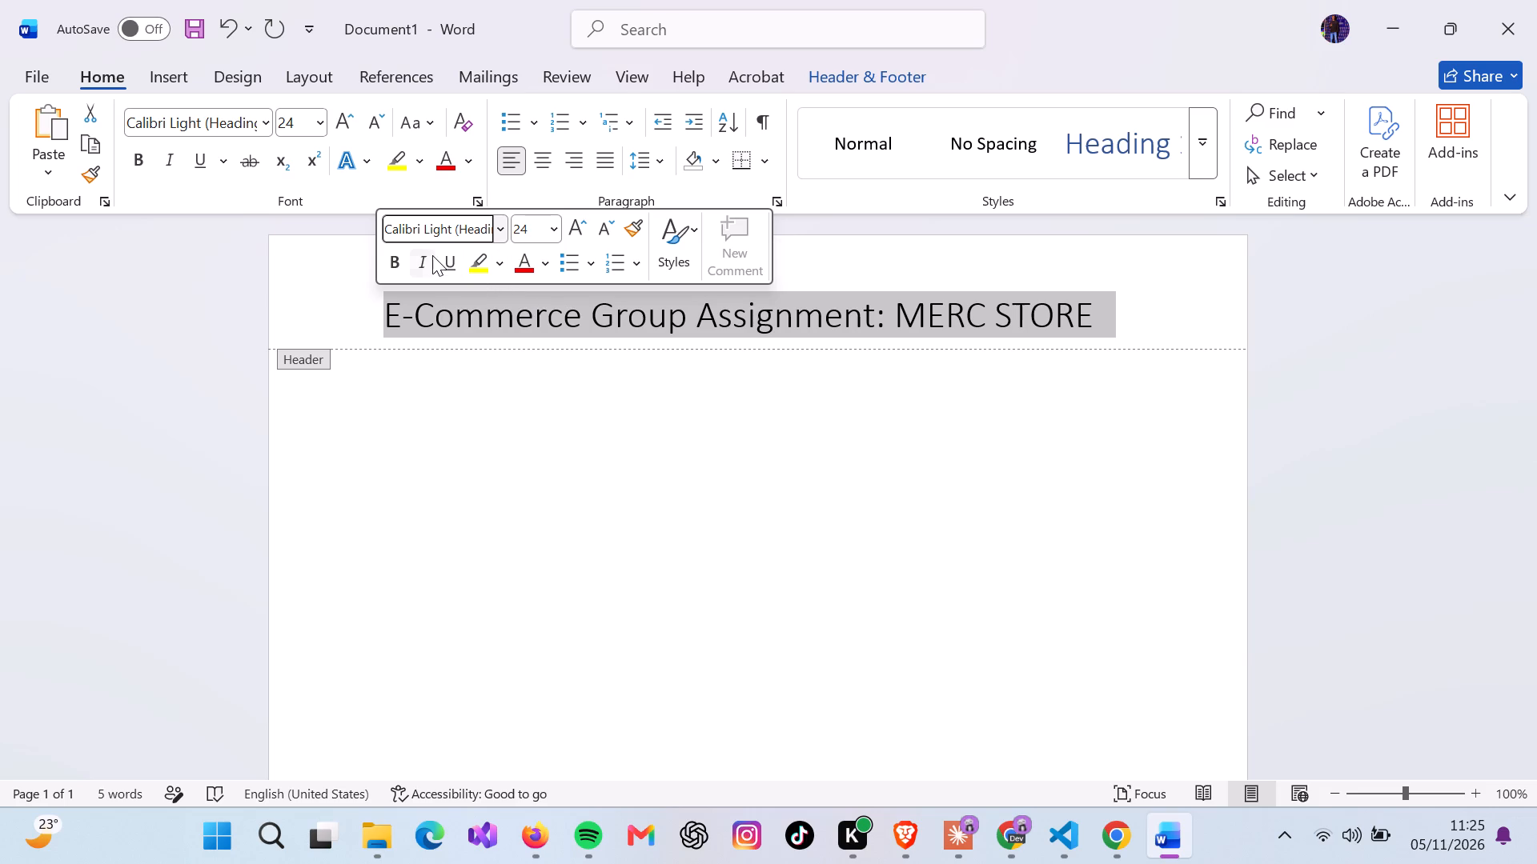
{"action": "left_click", "coordinate": [397, 256]}
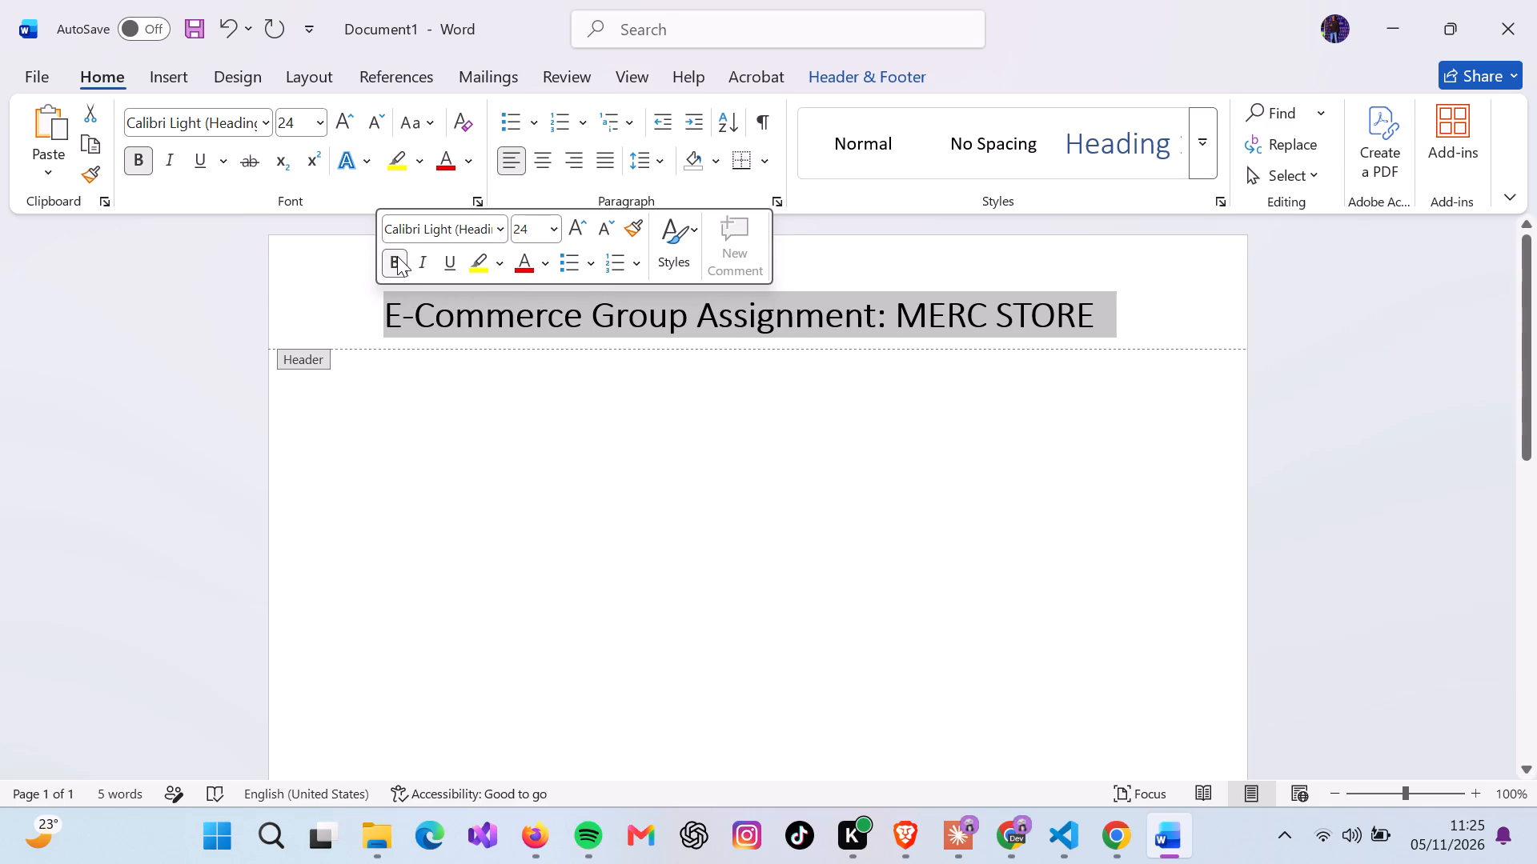
Open the font colour choices for the header title.
{"action": "left_click", "coordinate": [547, 266]}
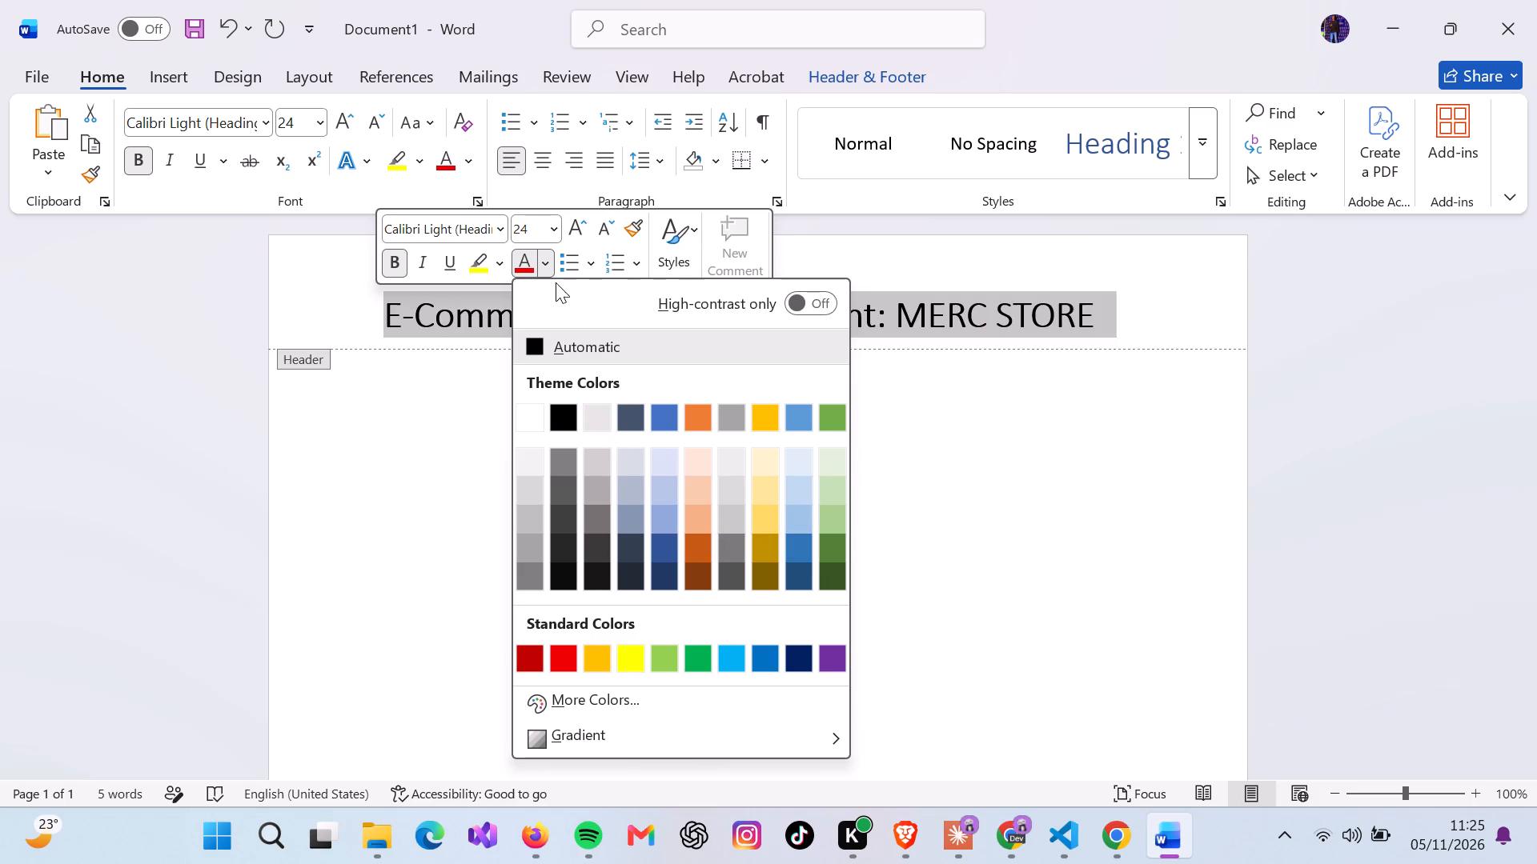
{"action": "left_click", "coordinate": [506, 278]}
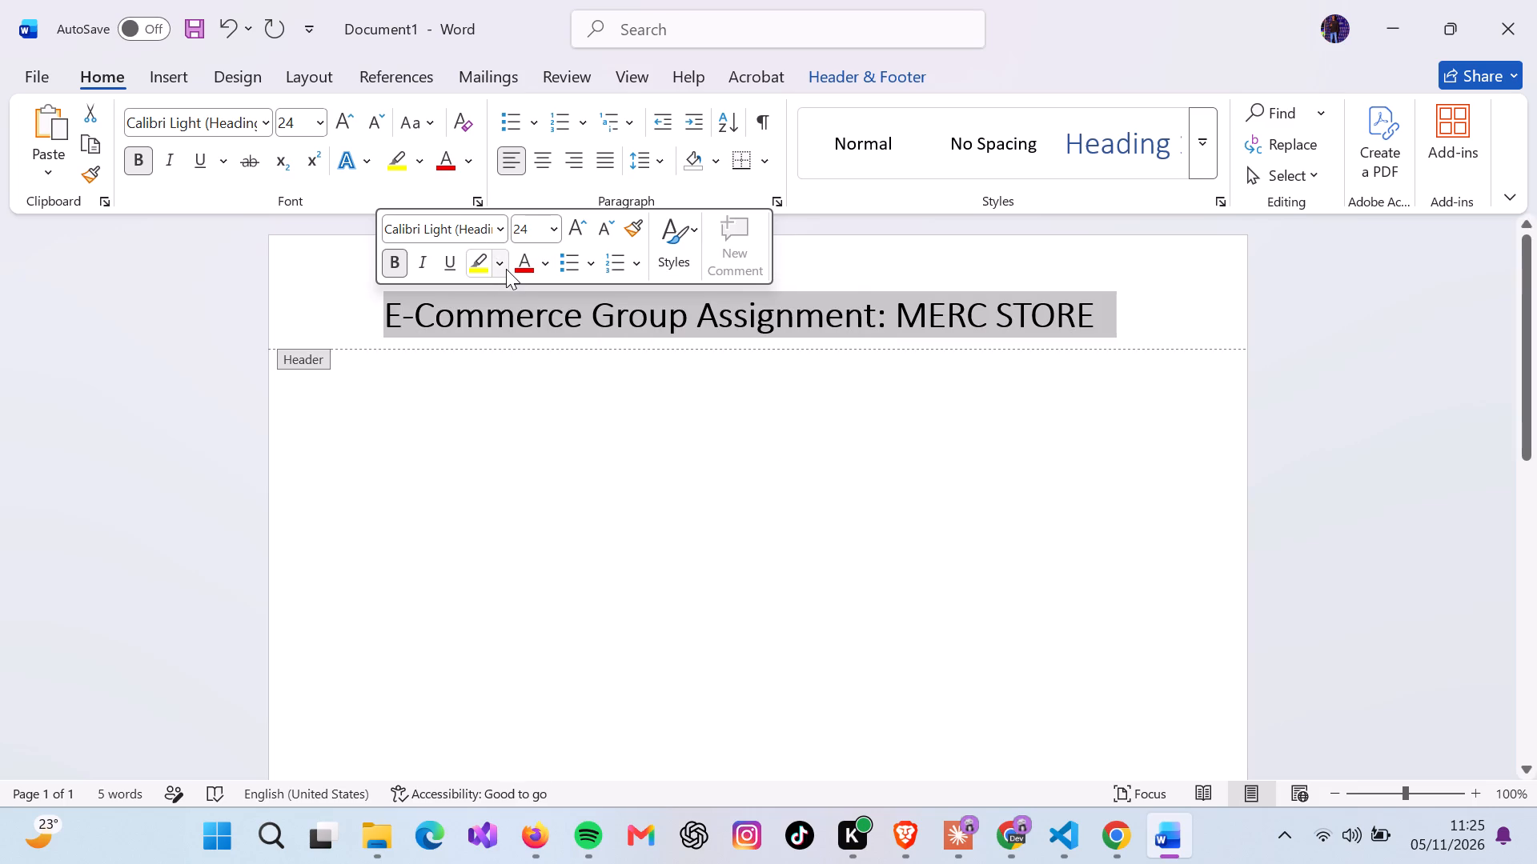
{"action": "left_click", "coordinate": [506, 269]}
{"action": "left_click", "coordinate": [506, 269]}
Underline the whole header title "E-Commerce Group Assignment: MERC STORE" and clear the text selection.
{"action": "left_click", "coordinate": [451, 268]}
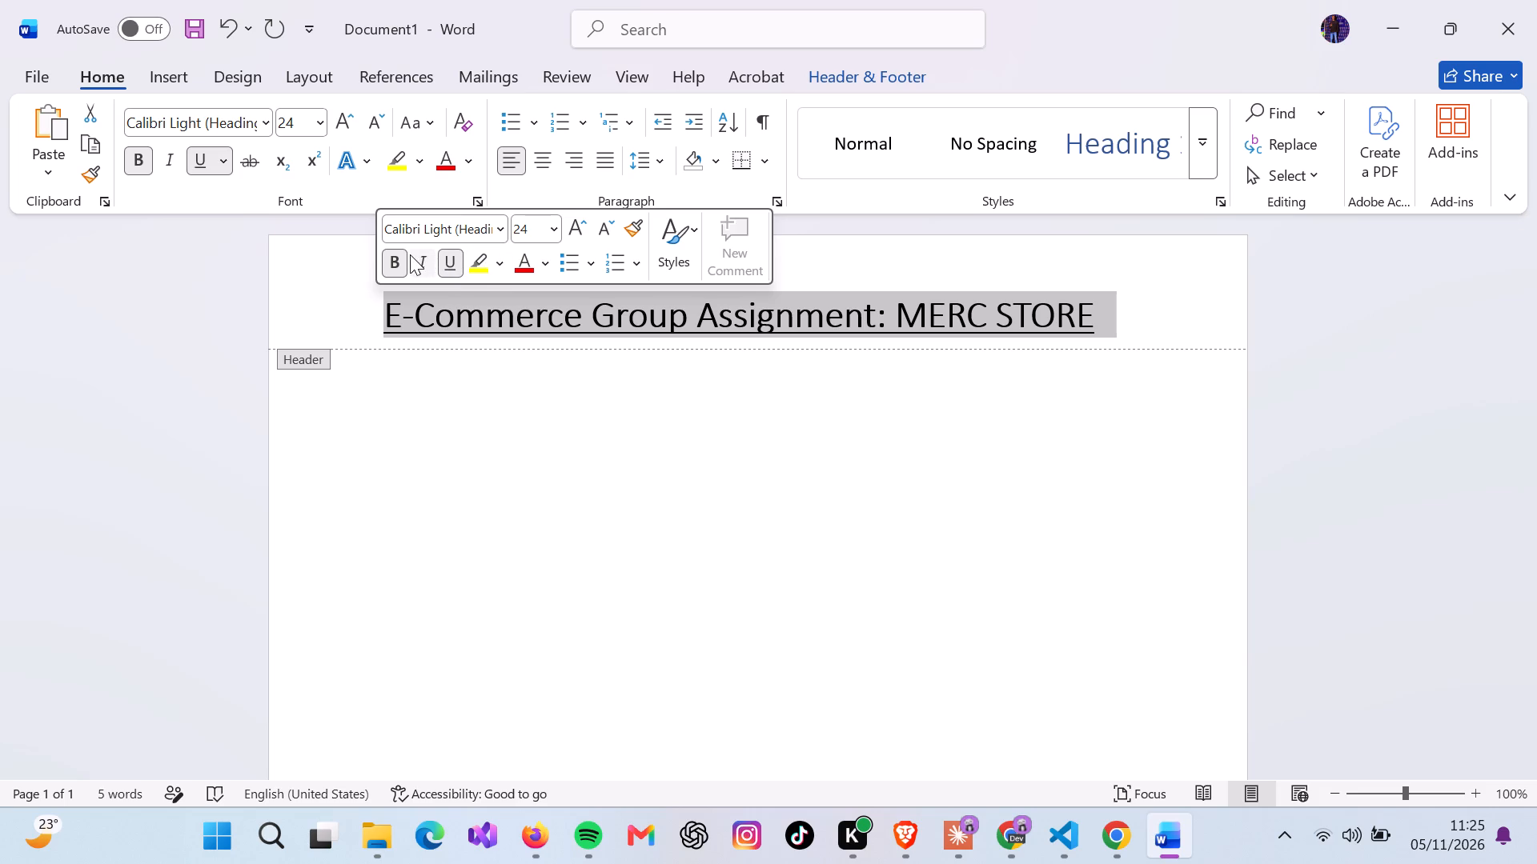
{"action": "left_click", "coordinate": [848, 238]}
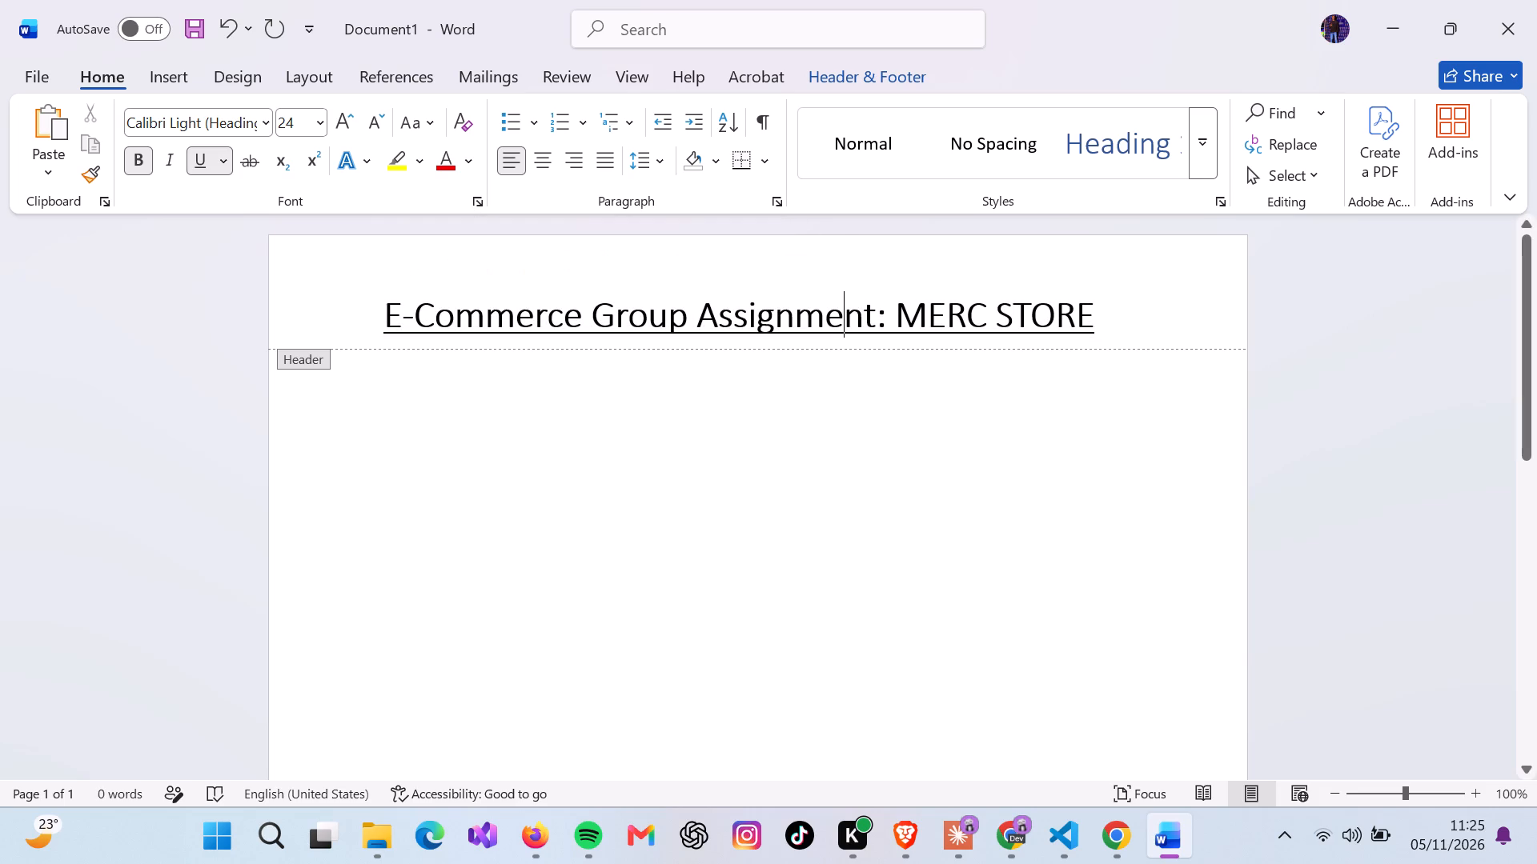
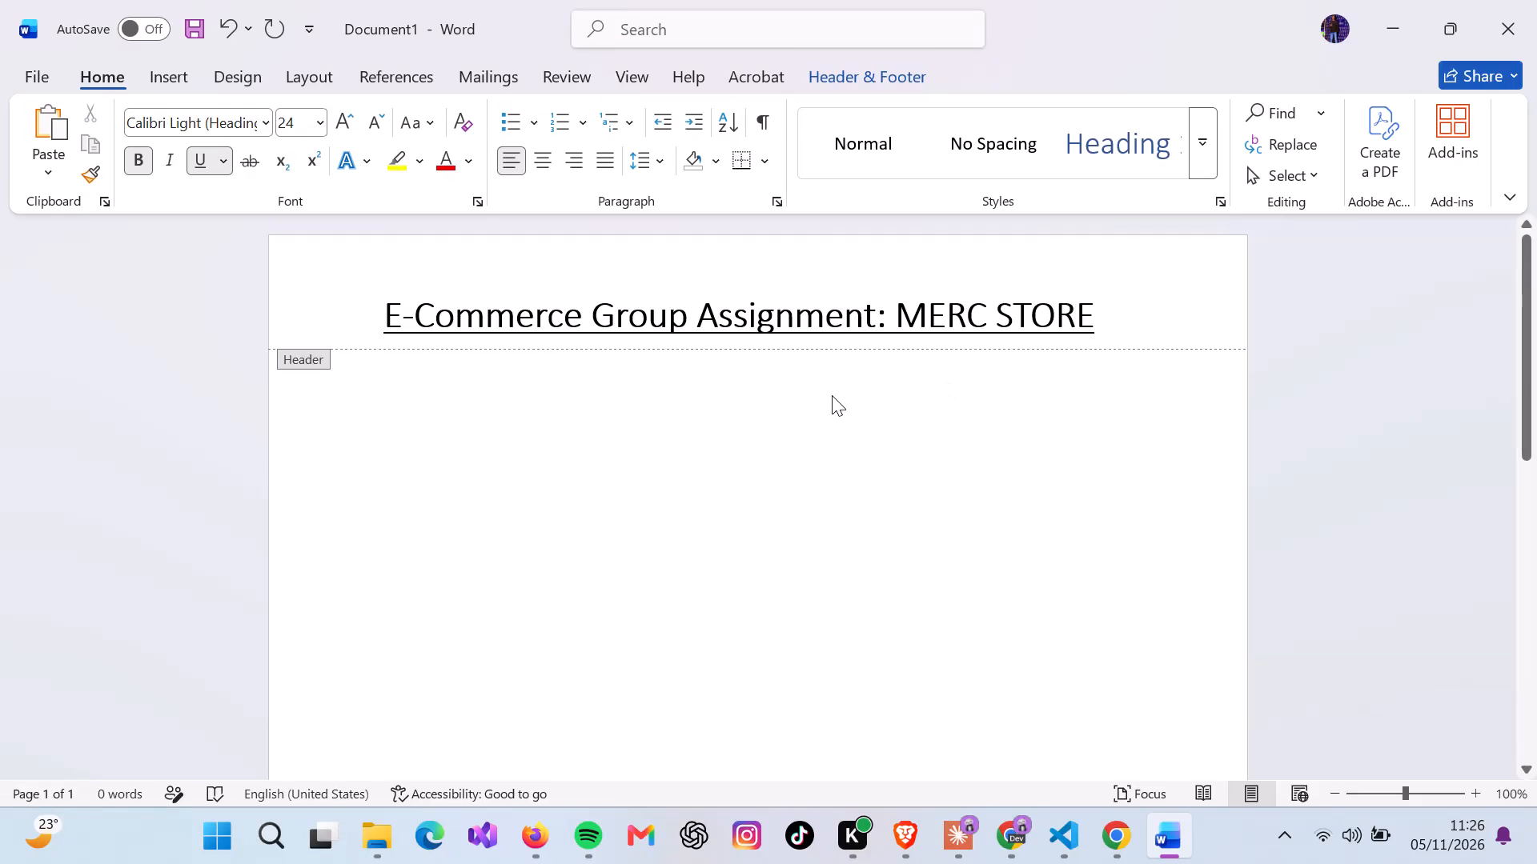
Finish editing the page header and return to the empty body of the document.
{"action": "left_click", "coordinate": [1196, 311]}
{"action": "double_click", "coordinate": [1162, 431]}
{"action": "left_click", "coordinate": [1162, 431]}
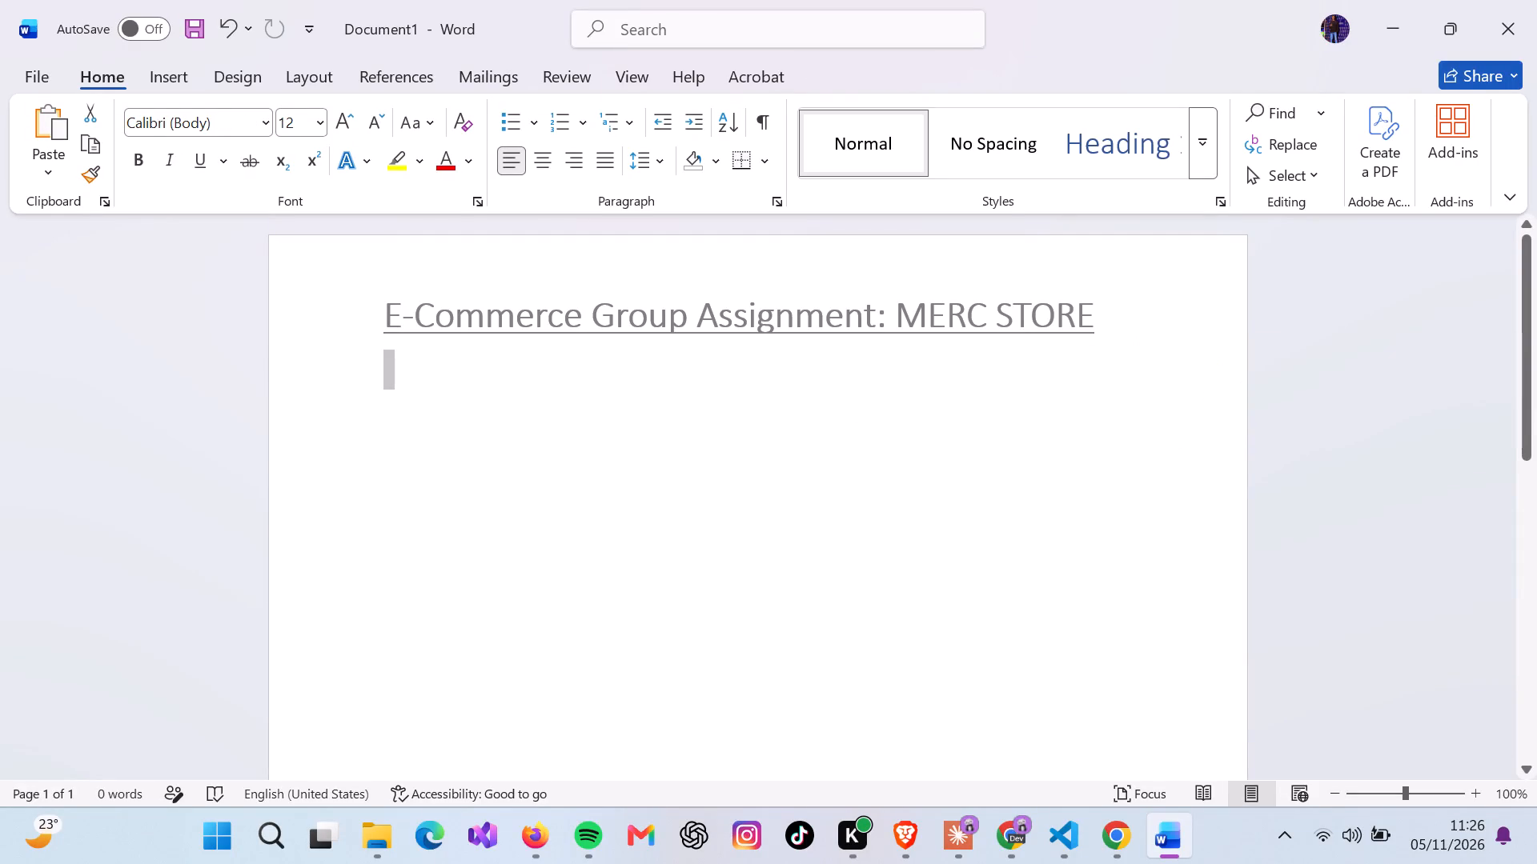
{"action": "left_click", "coordinate": [735, 437]}
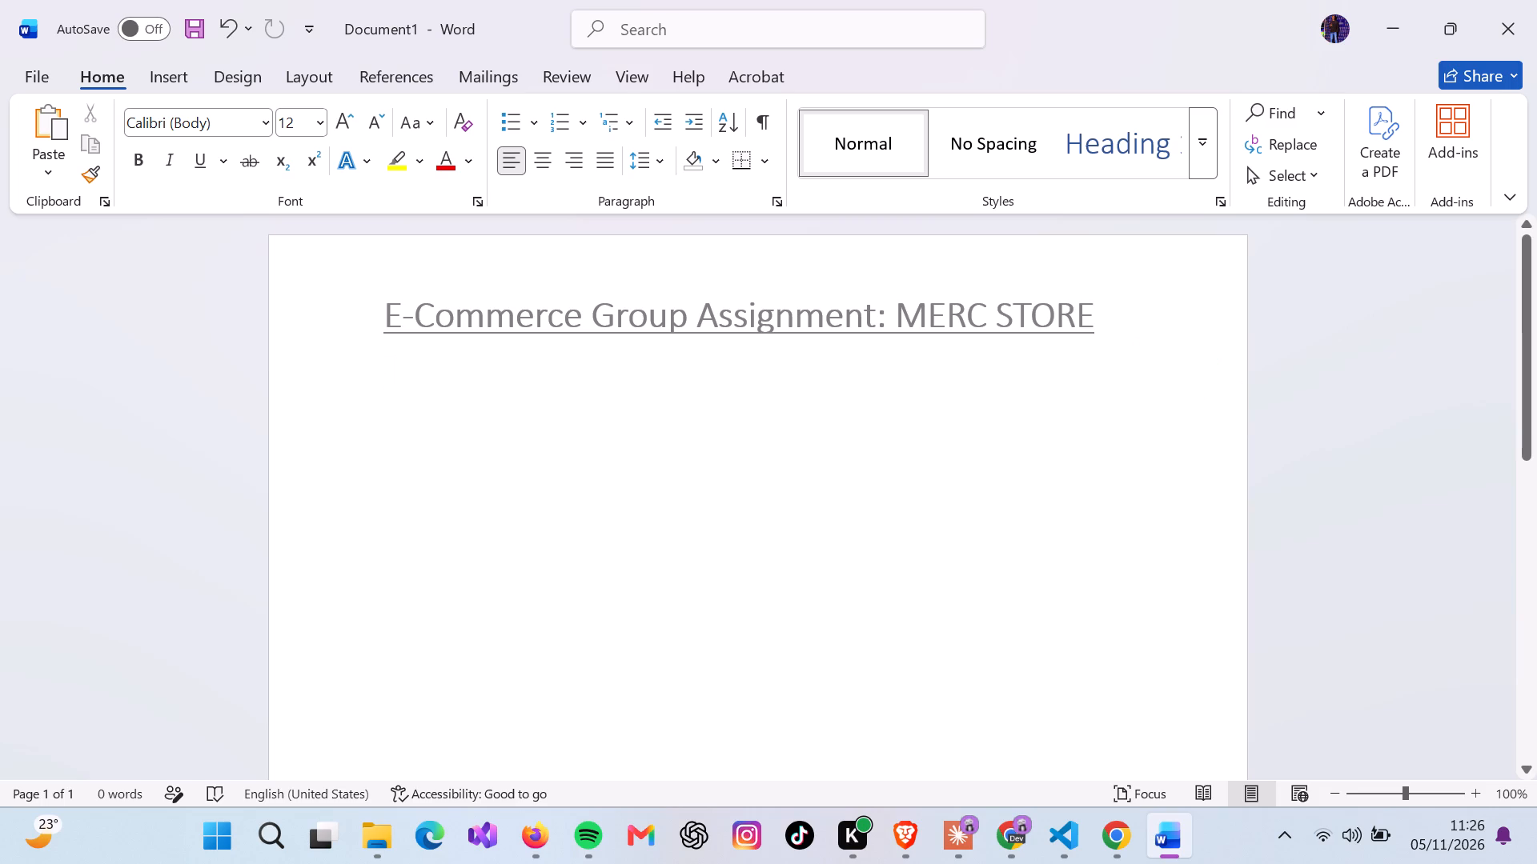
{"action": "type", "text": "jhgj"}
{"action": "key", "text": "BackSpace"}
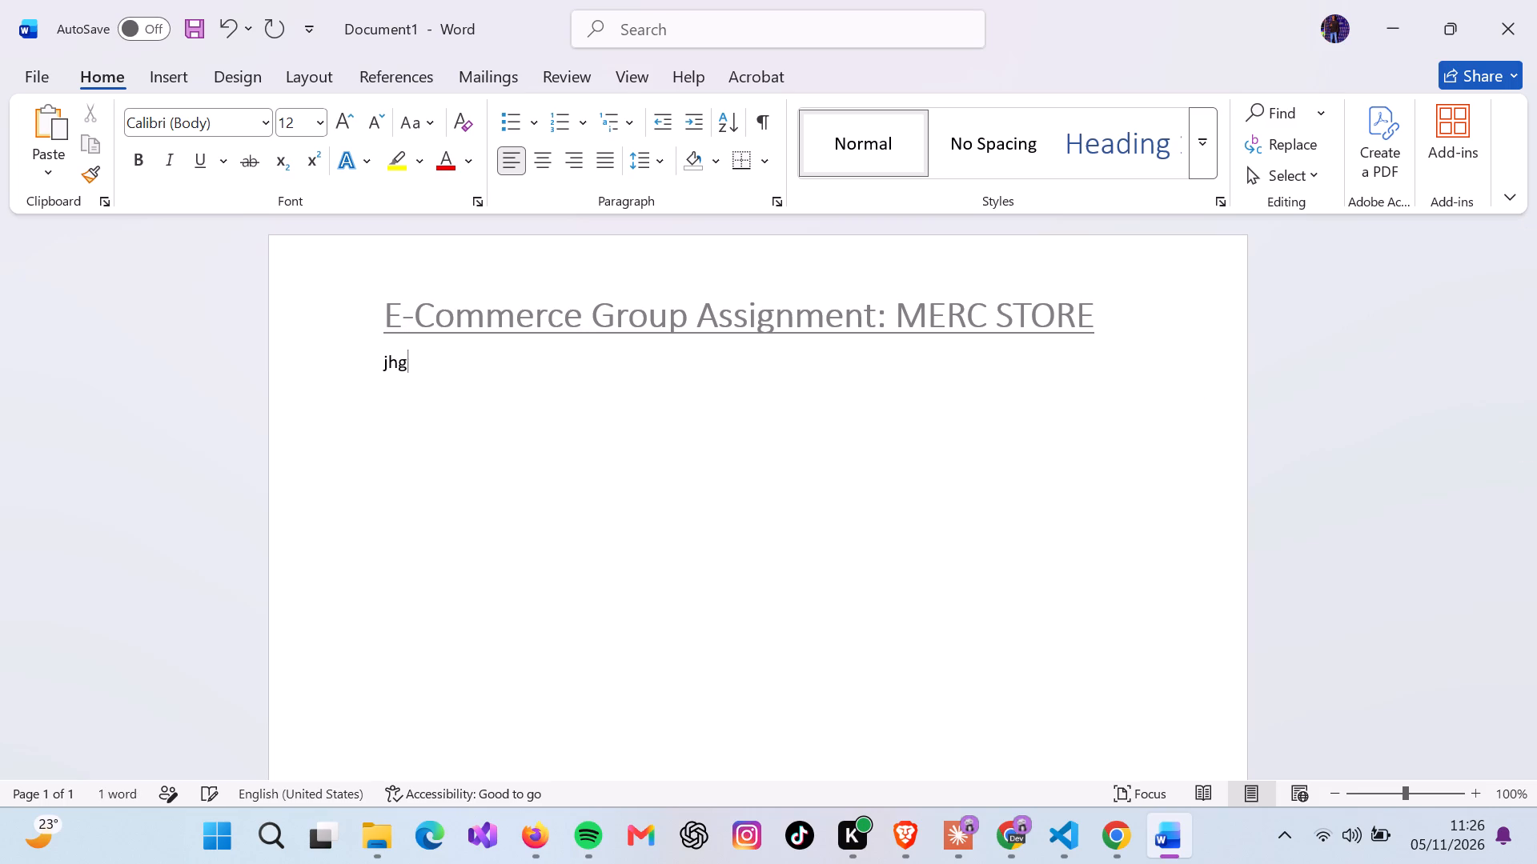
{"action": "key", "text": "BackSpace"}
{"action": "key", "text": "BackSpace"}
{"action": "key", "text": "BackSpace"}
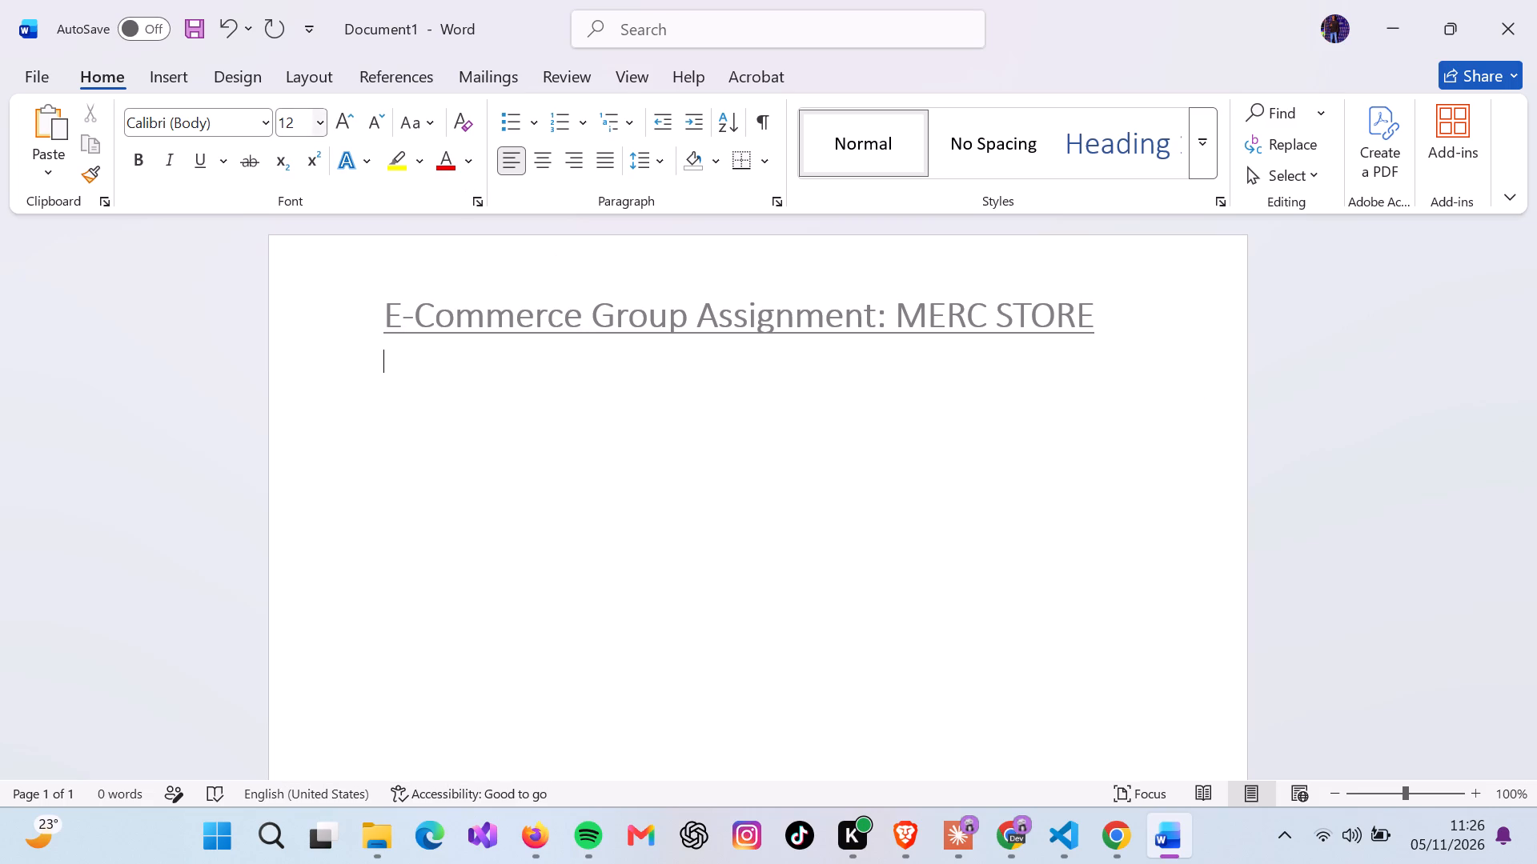
Add the line "Group Members:" at font size 16 at the start of the document body.
{"action": "left_click", "coordinate": [317, 123]}
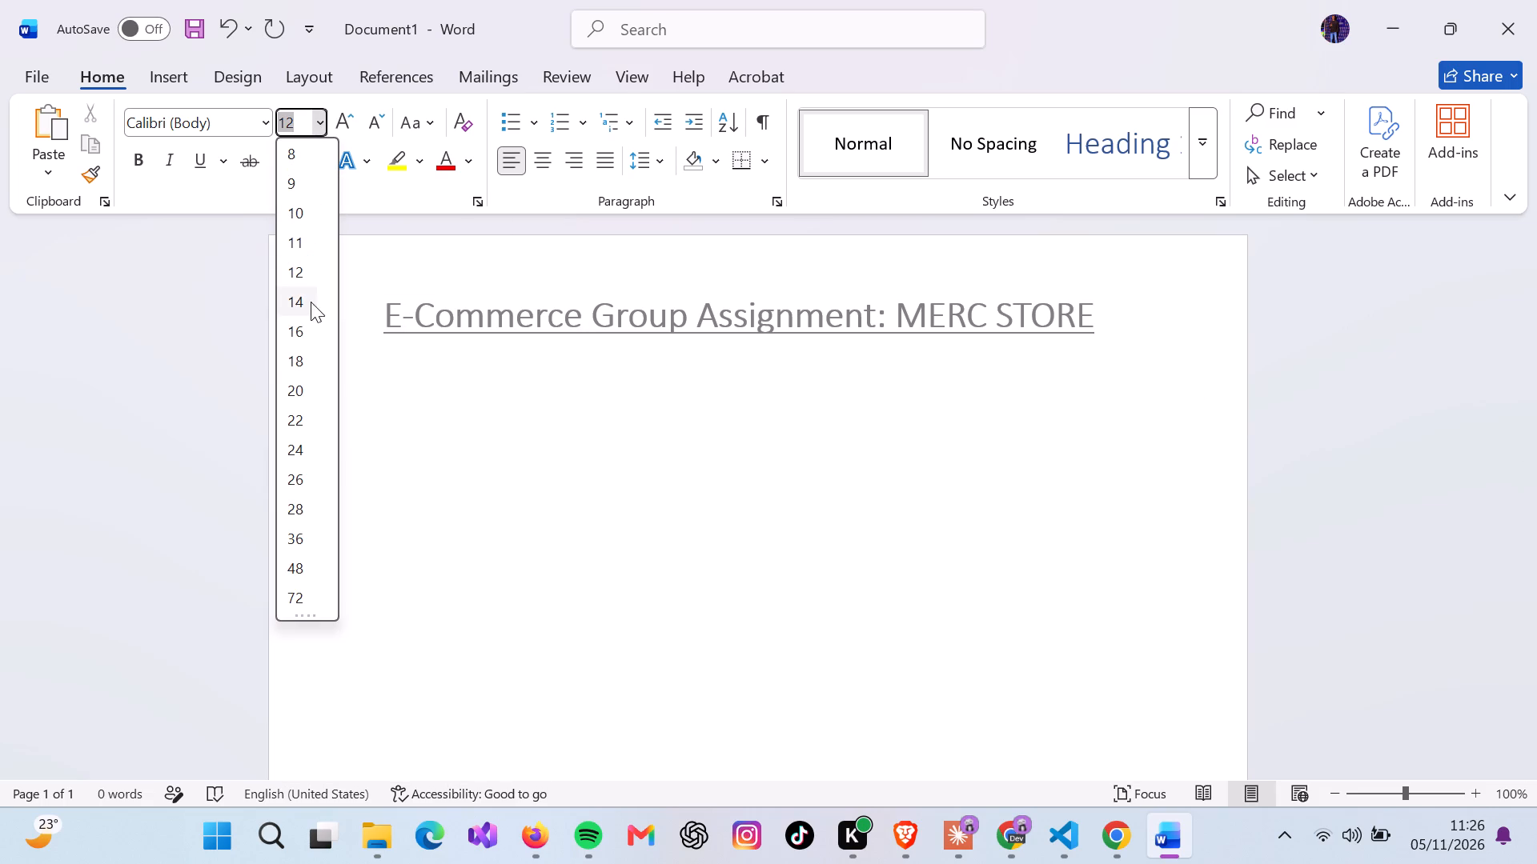
{"action": "left_click", "coordinate": [311, 329]}
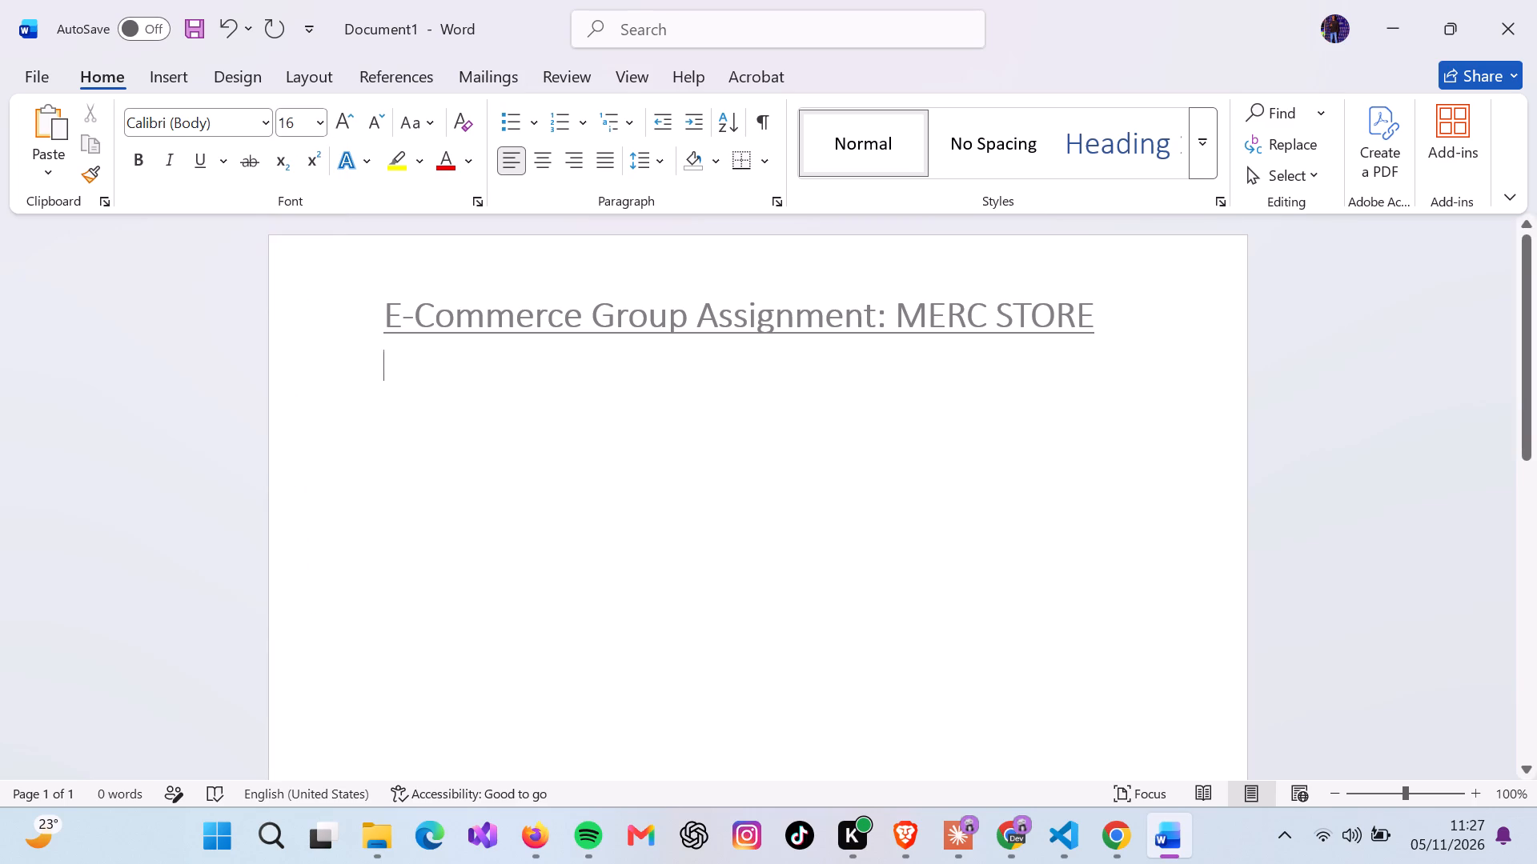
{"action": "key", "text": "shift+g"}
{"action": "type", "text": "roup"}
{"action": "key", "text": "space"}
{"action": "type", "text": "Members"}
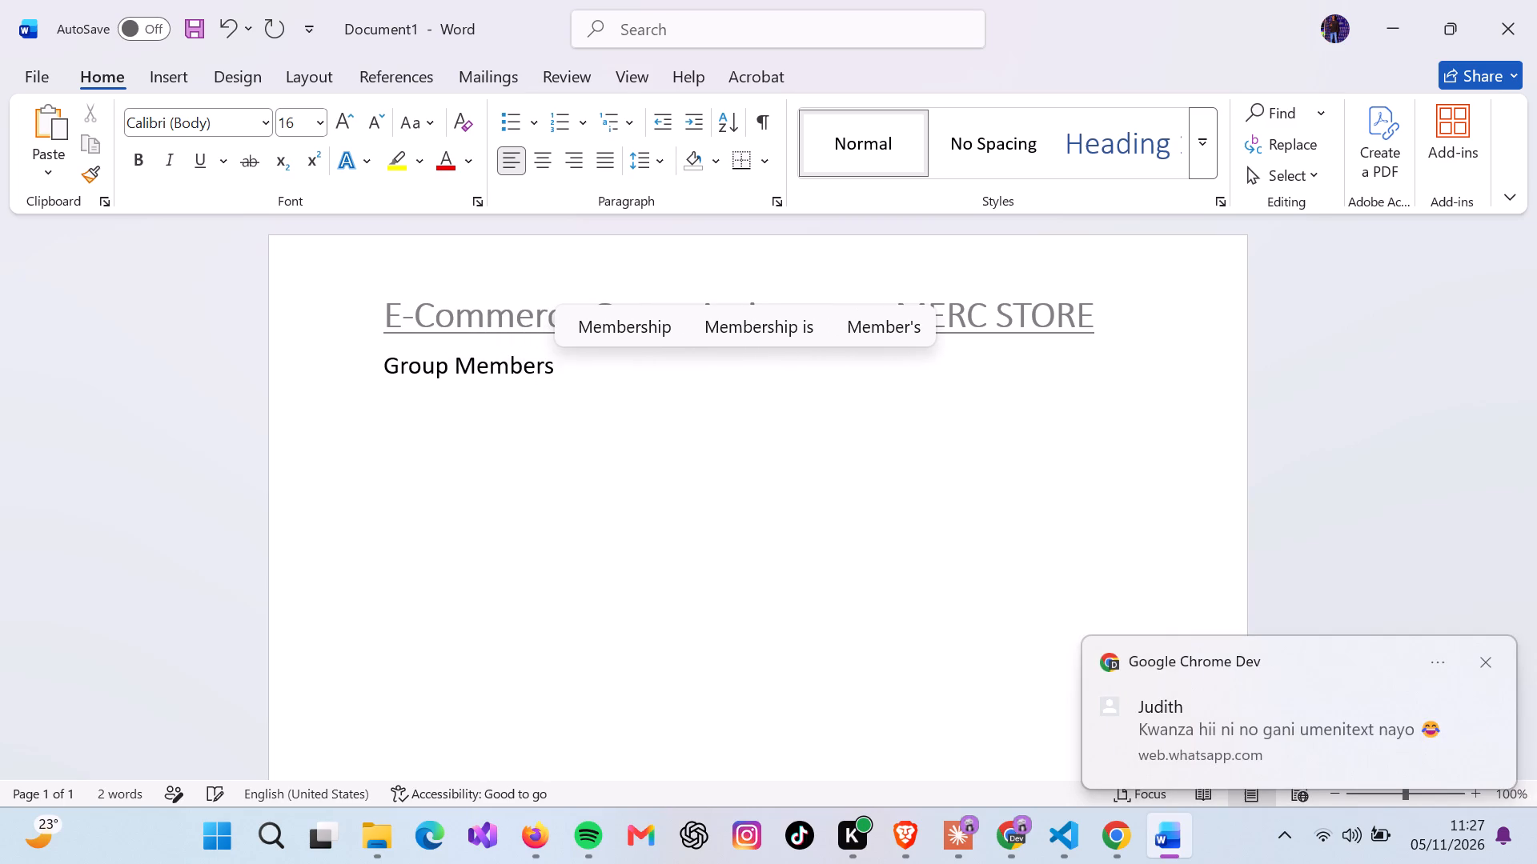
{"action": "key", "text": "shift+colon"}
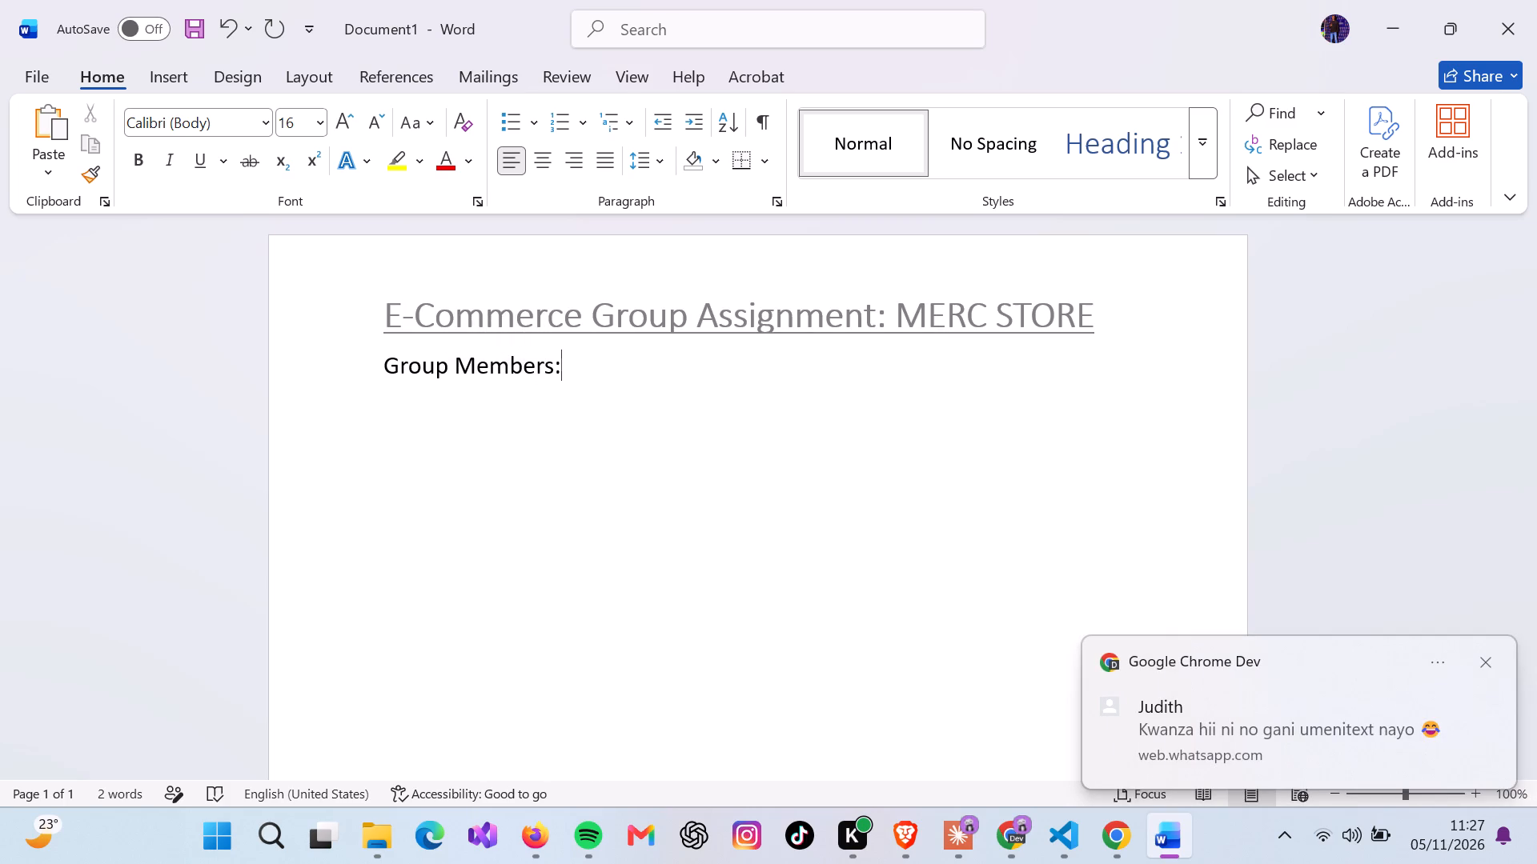
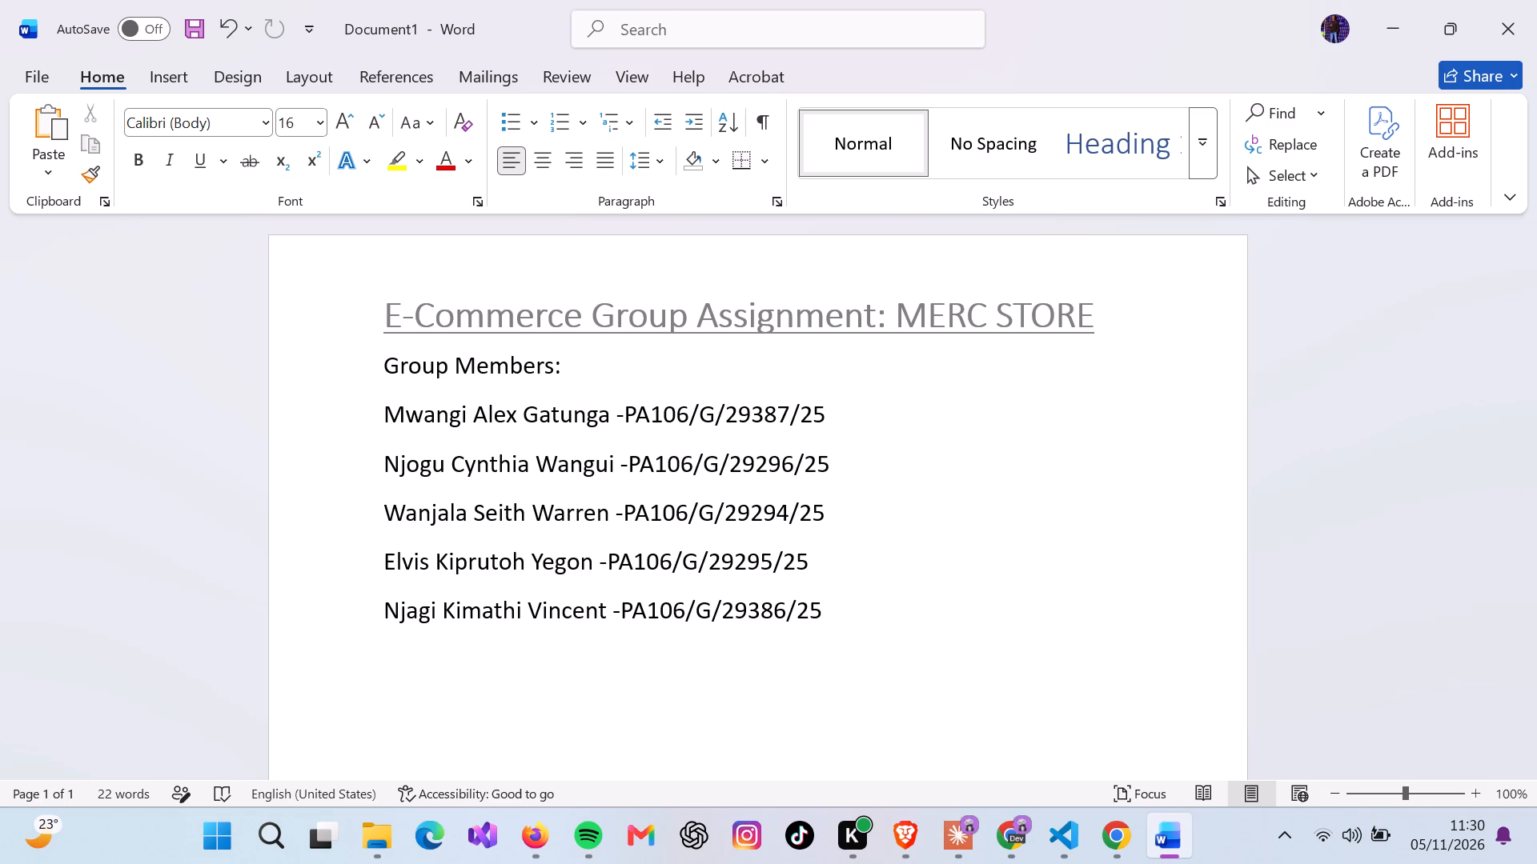
Add the line "Merc Store: Platform overview and Value Model" below the group members list, leaving one blank line between.
{"action": "key", "text": "Return"}
{"action": "key", "text": "Return"}
{"action": "scroll", "coordinate": [781, 500], "scroll_direction": "down", "scroll_amount": 2}
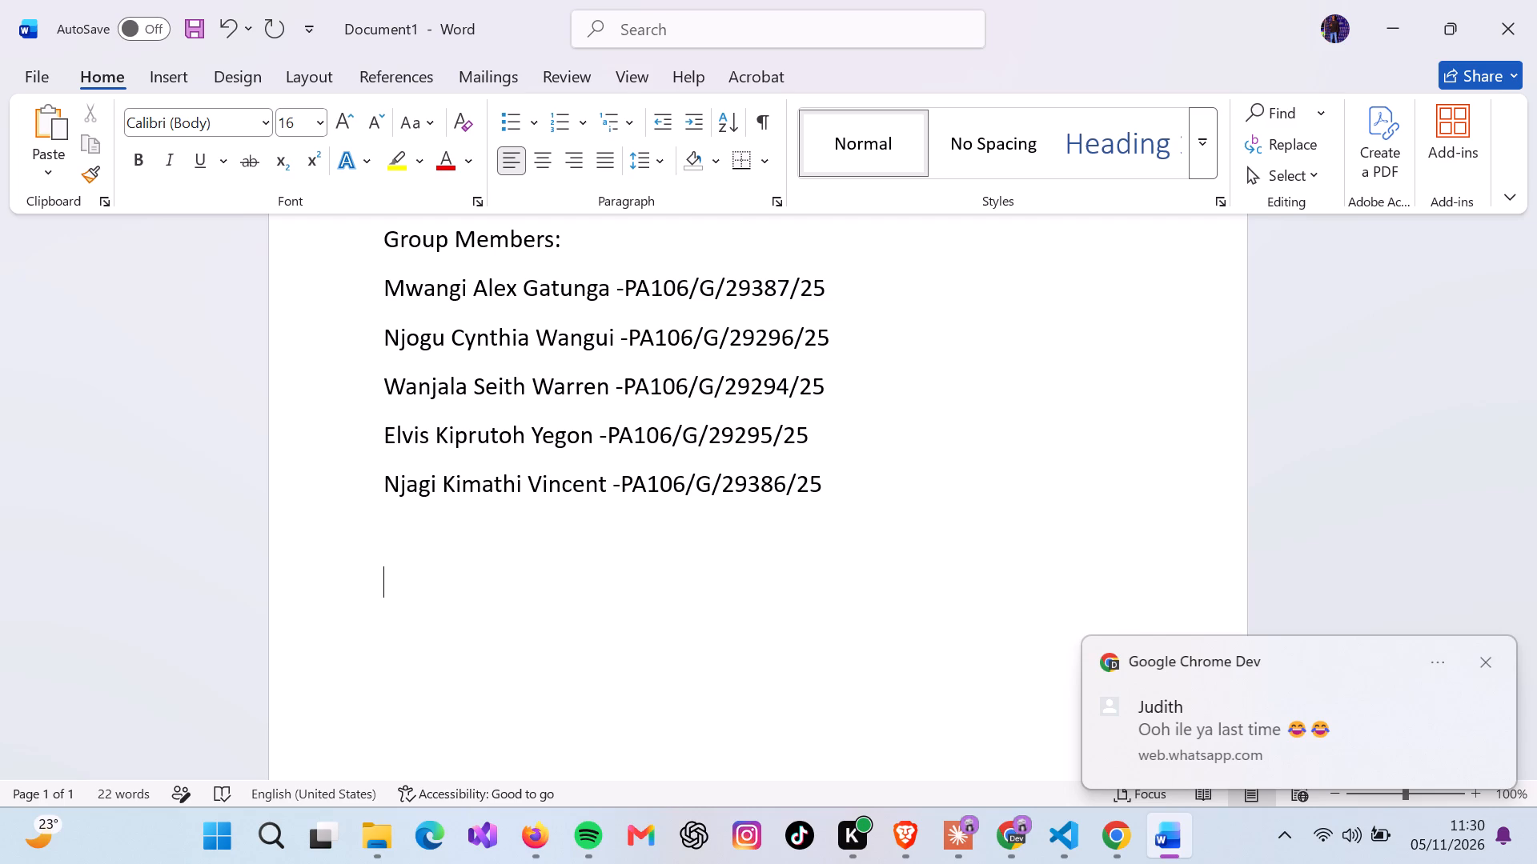
{"action": "type", "text": "Merc"}
{"action": "key", "text": "space"}
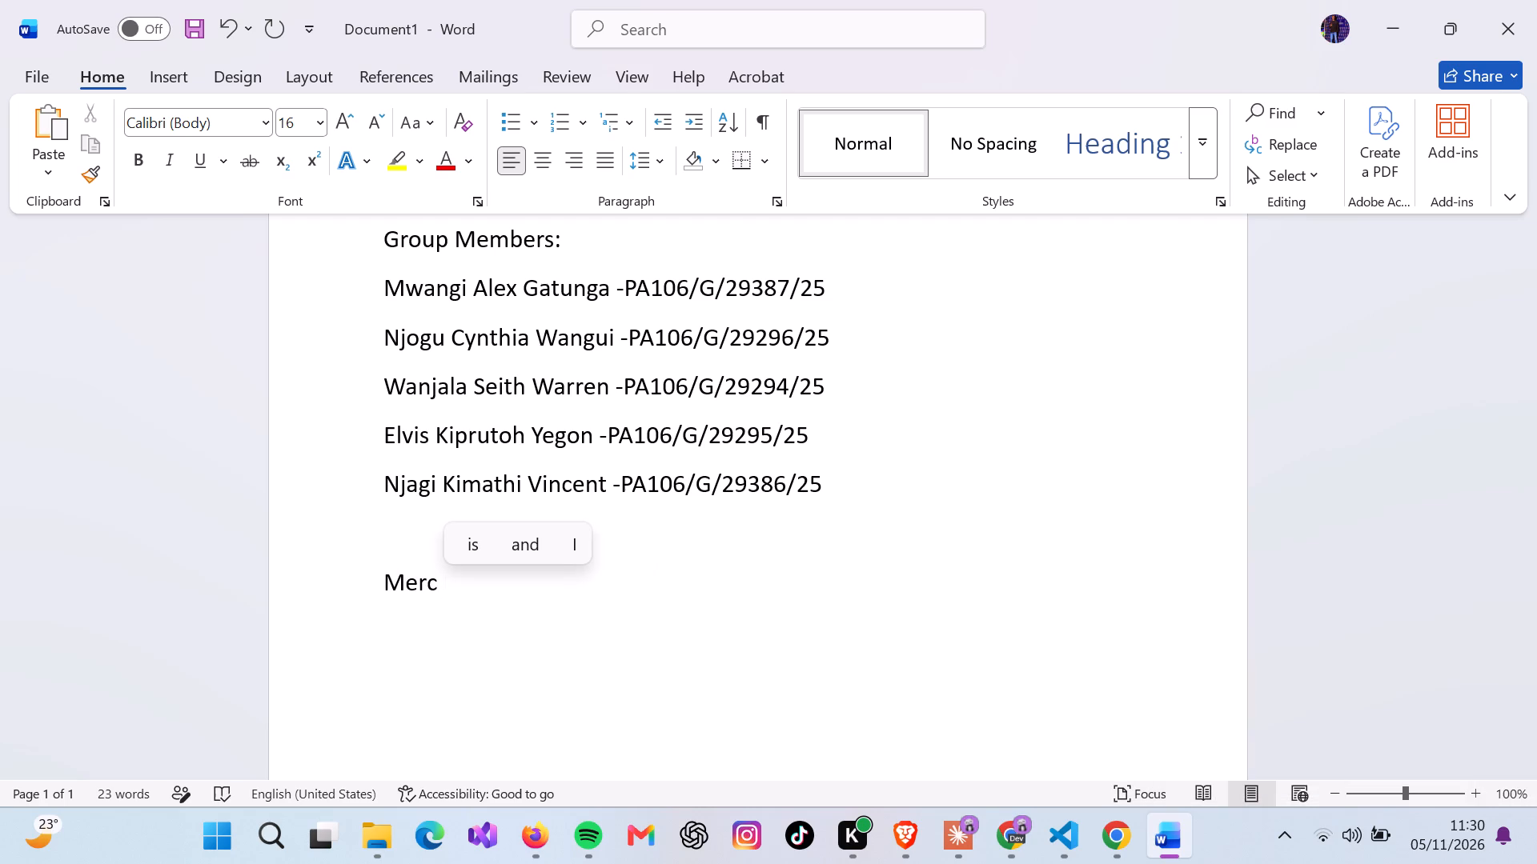
{"action": "key", "text": "shift+s"}
{"action": "type", "text": "tore"}
{"action": "key", "text": "space"}
{"action": "key", "text": "BackSpace"}
{"action": "type", "text": ":"}
{"action": "key", "text": "space"}
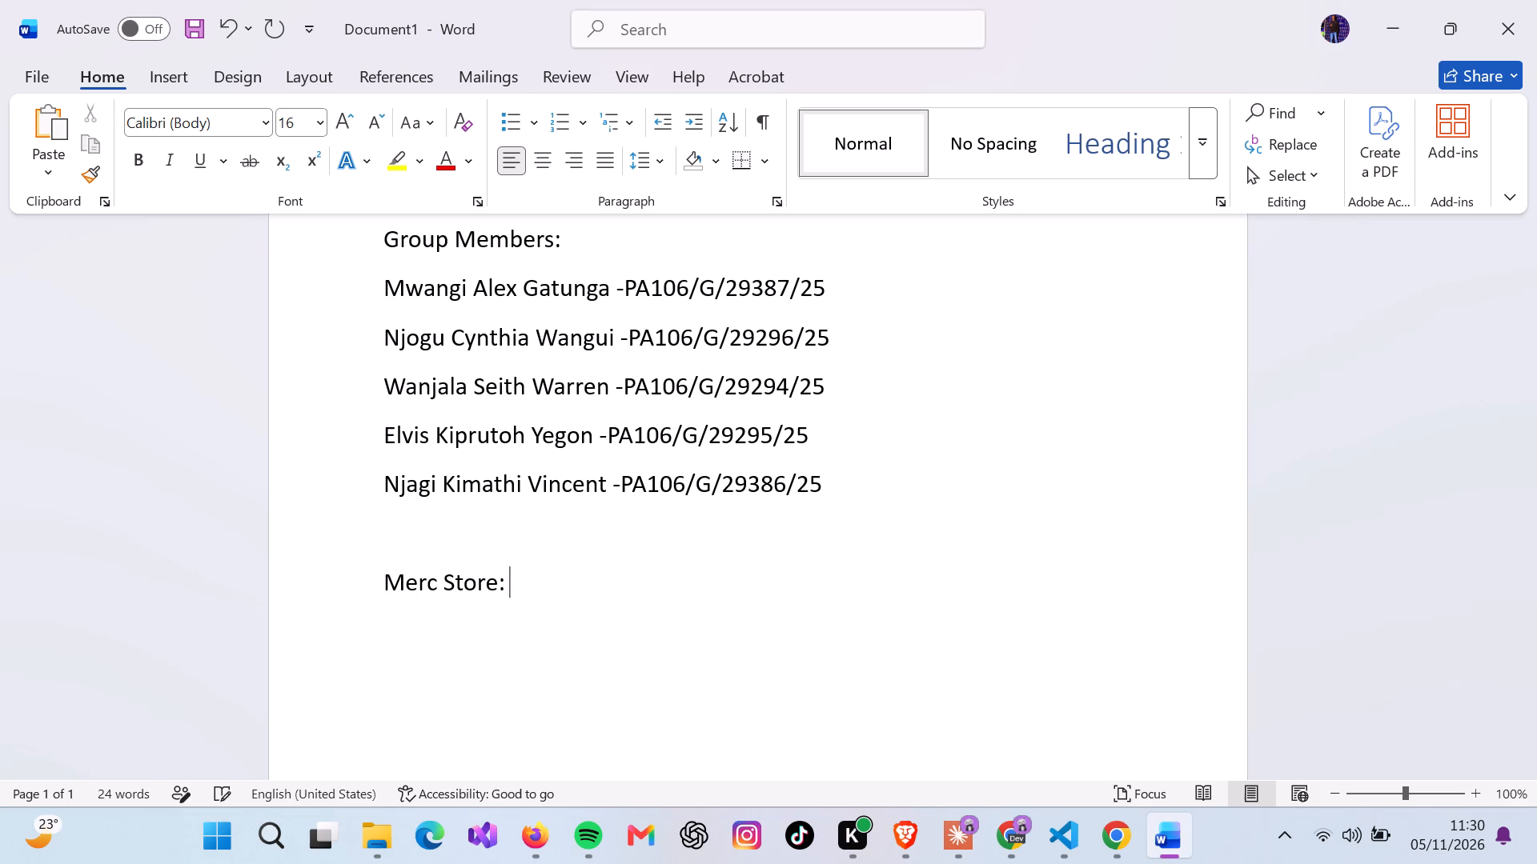
{"action": "type", "text": "Platform overview and"}
{"action": "key", "text": "space"}
{"action": "key", "text": "v"}
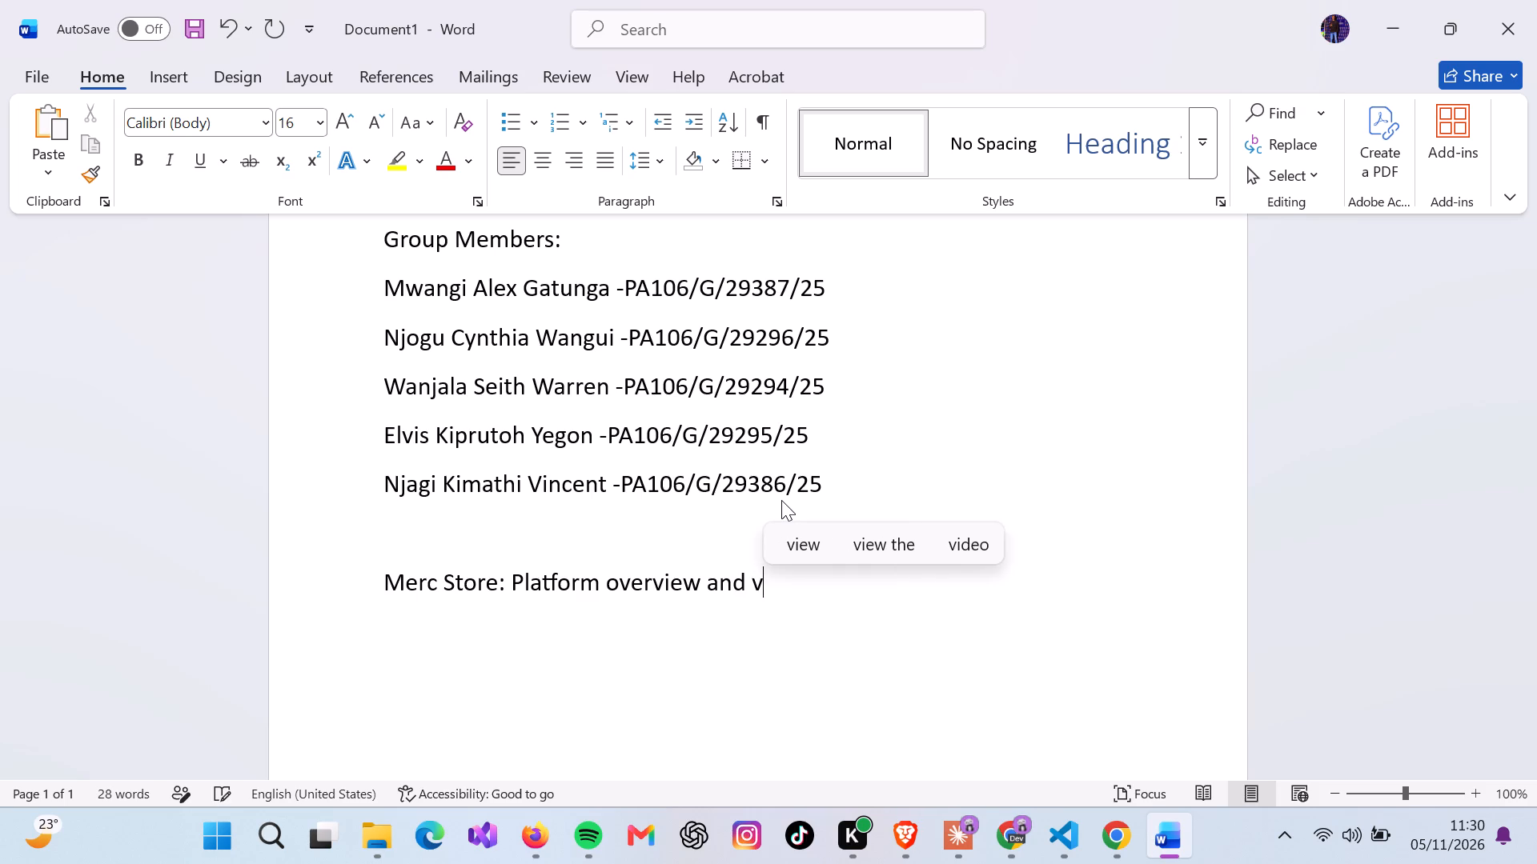
{"action": "key", "text": "BackSpace"}
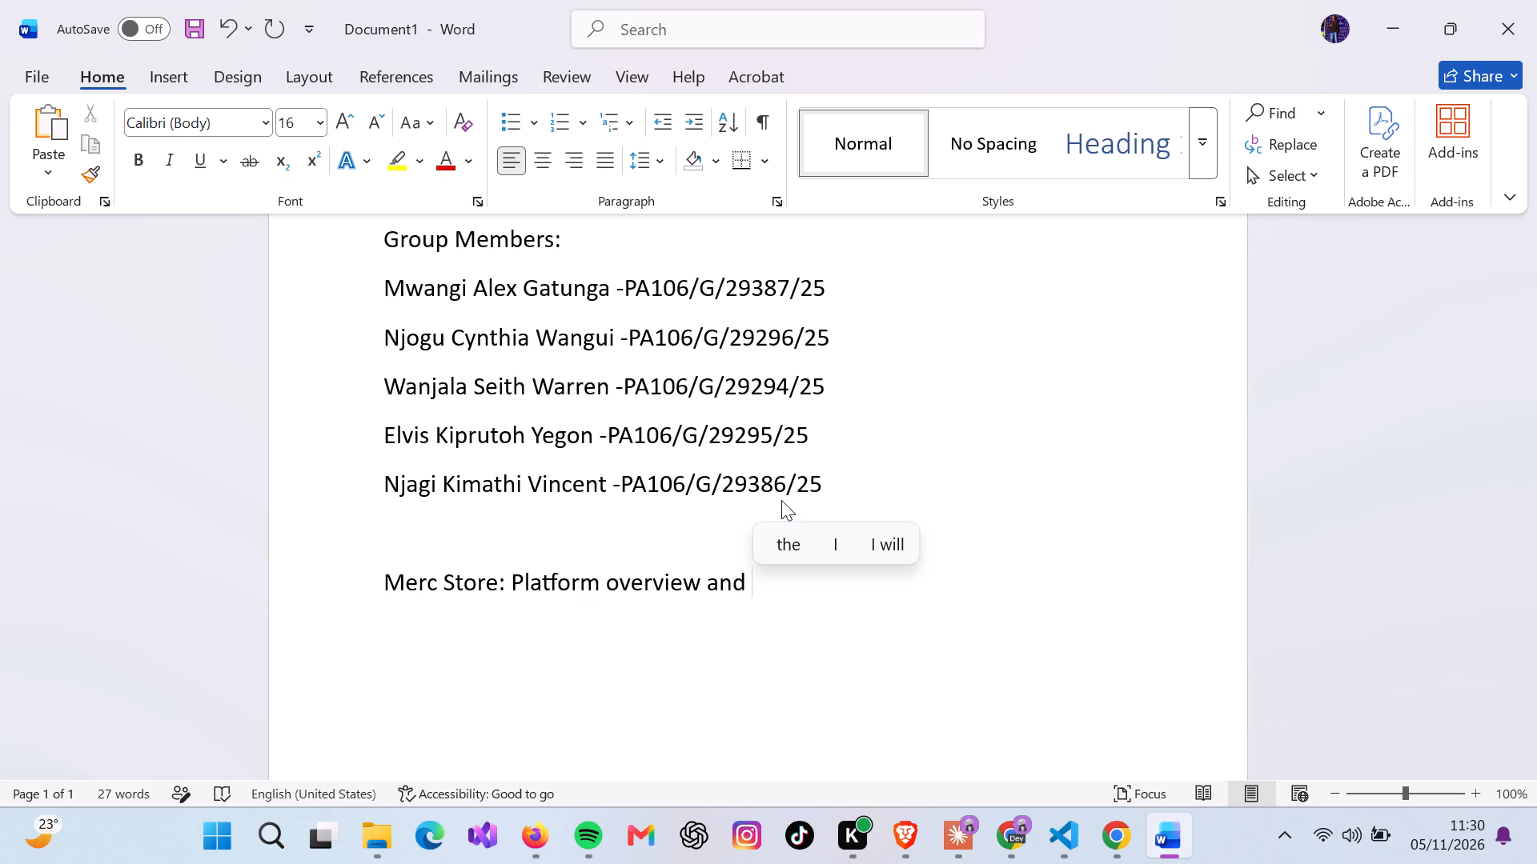
{"action": "type", "text": "Value"}
{"action": "key", "text": "space"}
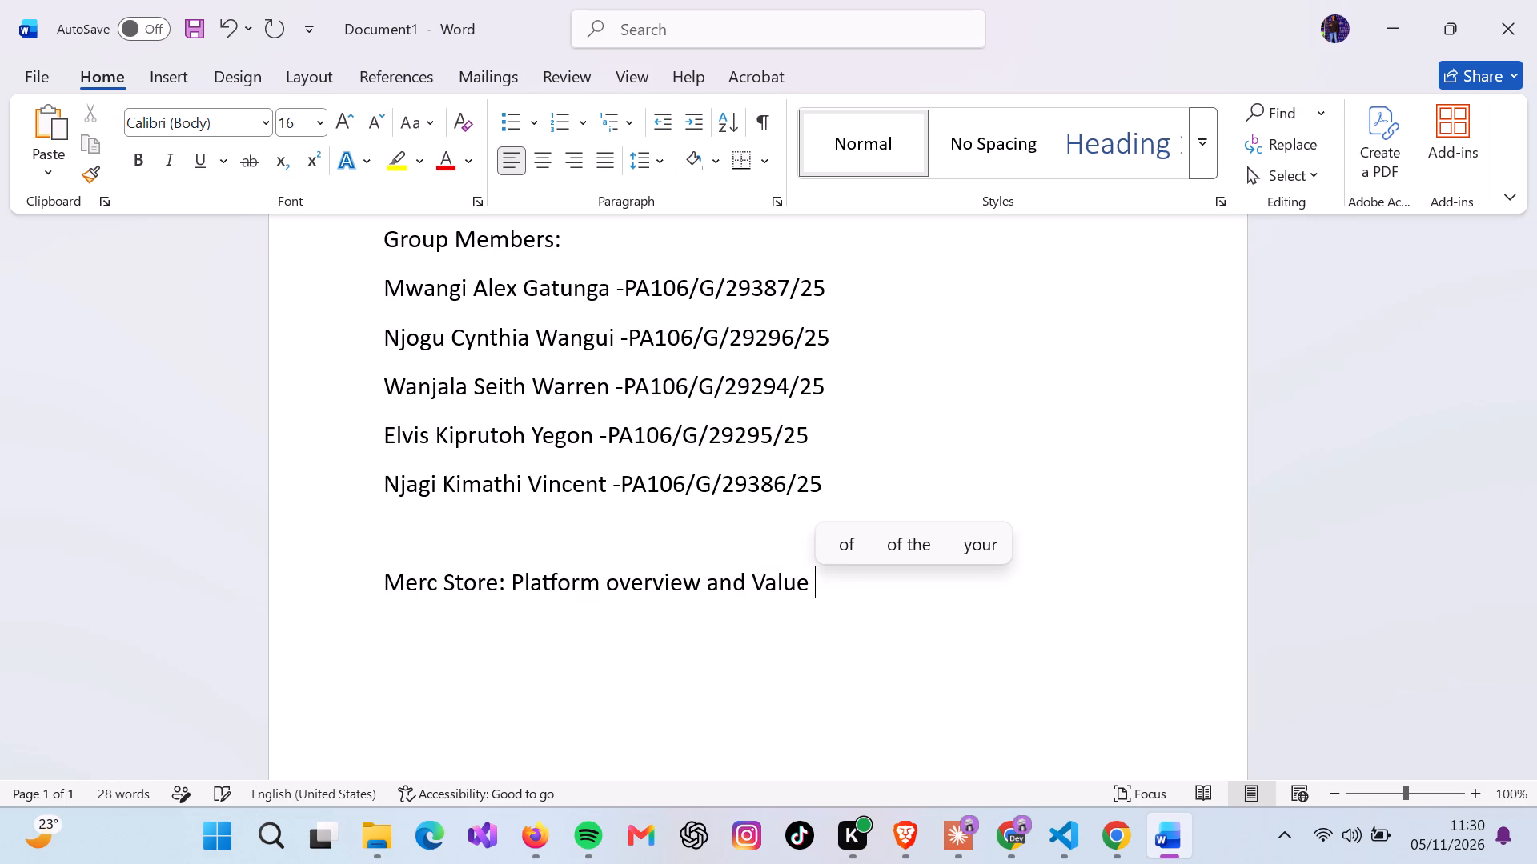
{"action": "type", "text": "Modw"}
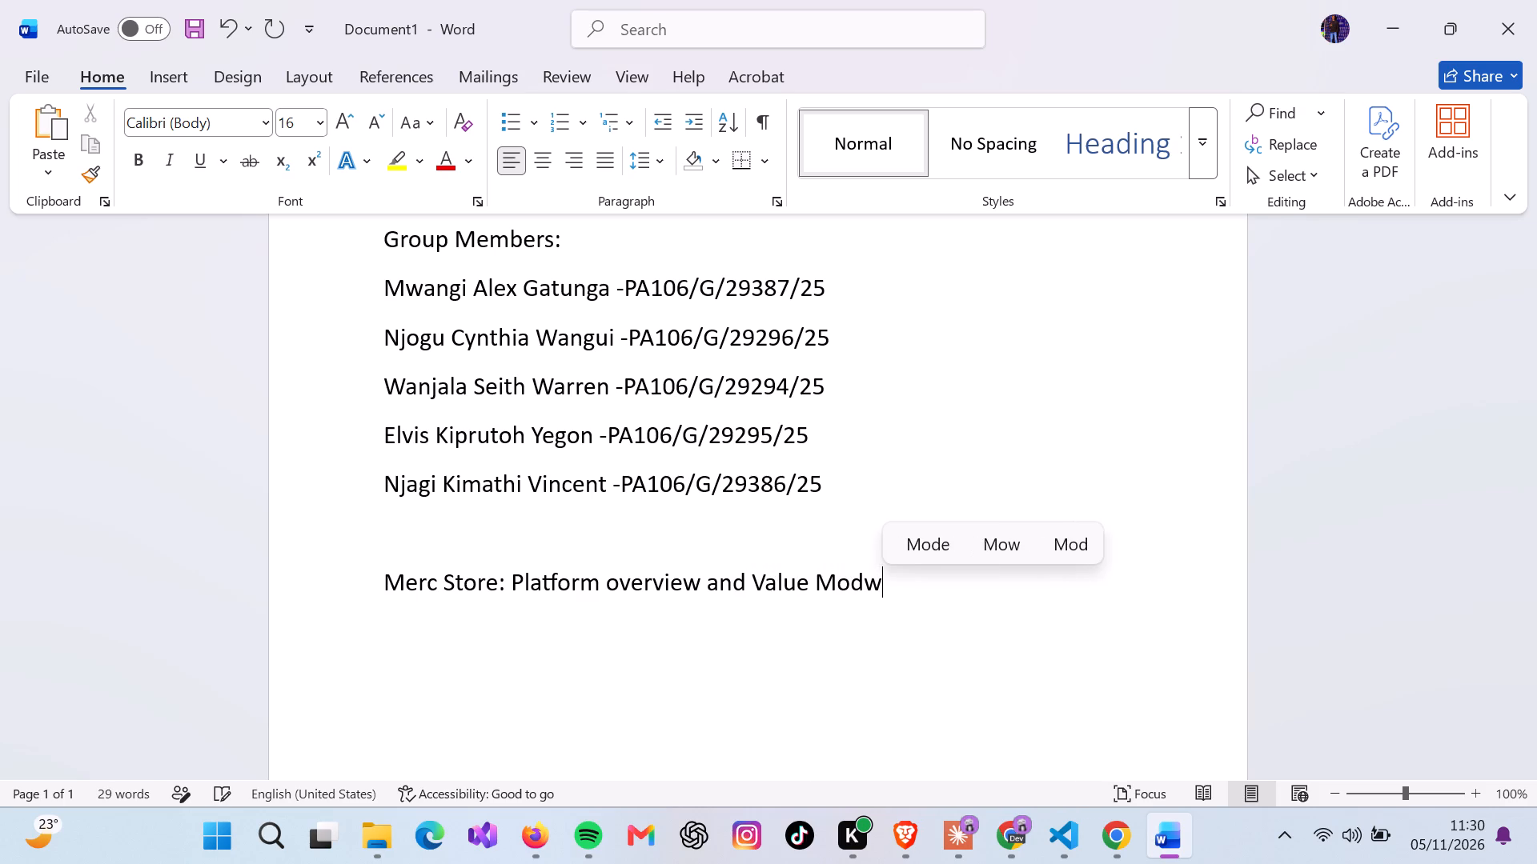
{"action": "key", "text": "BackSpace"}
{"action": "type", "text": "el"}
Capitalise the word "overview" in the Merc Store heading line so it reads "Overview".
{"action": "key", "text": "Left"}
{"action": "key", "text": "Left"}
{"action": "key", "text": "Left"}
{"action": "key", "text": "Left"}
{"action": "key", "text": "Left"}
{"action": "key", "text": "Left"}
{"action": "key", "text": "Left"}
{"action": "key", "text": "Left"}
{"action": "key", "text": "Left"}
{"action": "key", "text": "Left"}
{"action": "key", "text": "Left"}
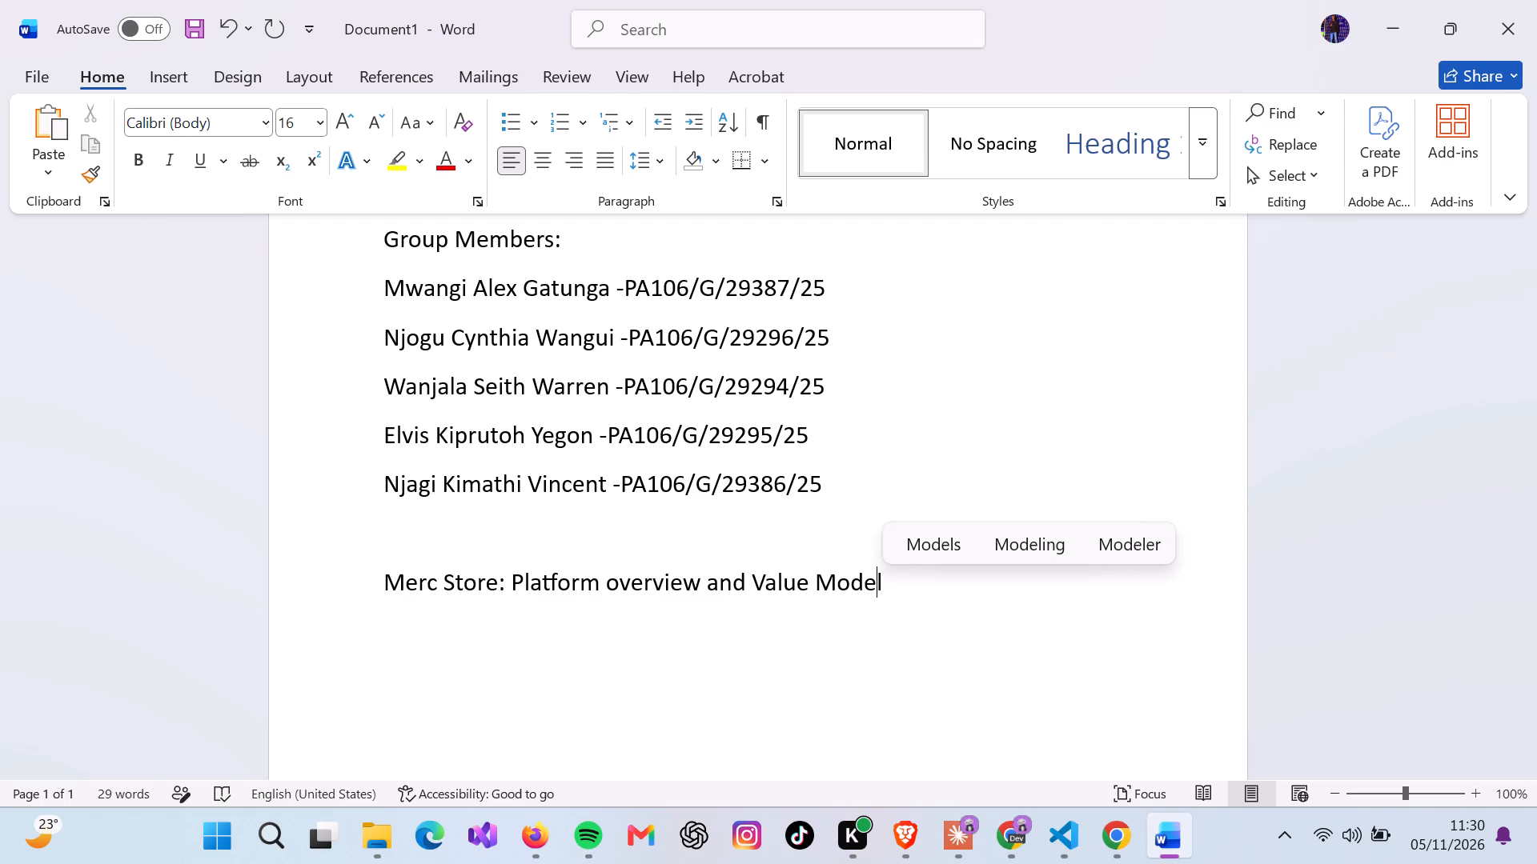
{"action": "key", "text": "Left"}
{"action": "key", "text": "Left"}
{"action": "key", "text": "Left"}
{"action": "key", "text": "Left"}
{"action": "key", "text": "Left"}
{"action": "key", "text": "Left"}
{"action": "key", "text": "Left"}
{"action": "key", "text": "Left"}
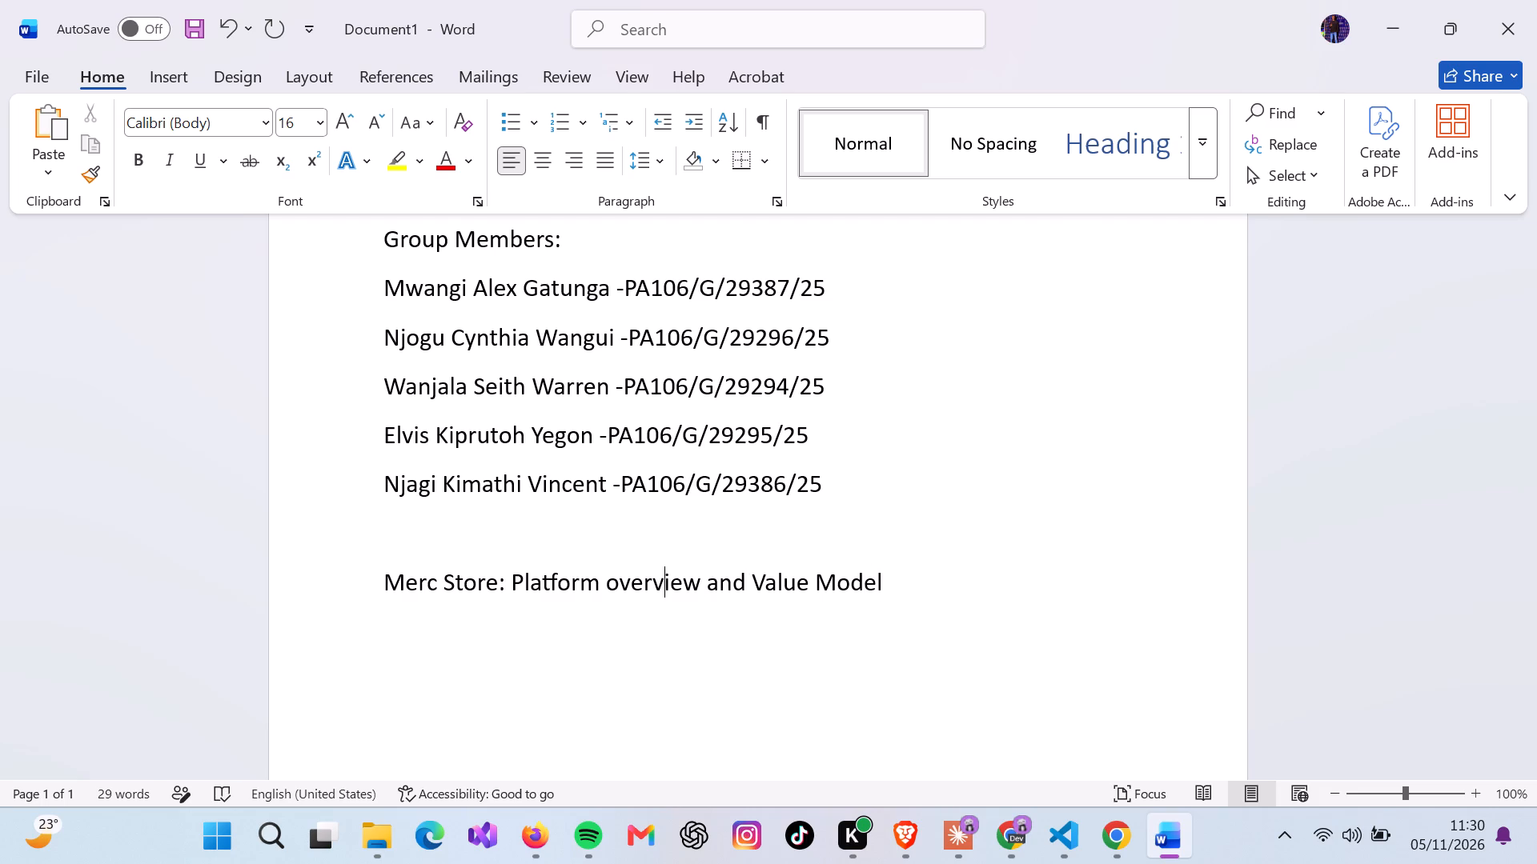
{"action": "key", "text": "Left"}
{"action": "key", "text": "Left"}
{"action": "key", "text": "Left"}
{"action": "key", "text": "Left"}
{"action": "key", "text": "BackSpace"}
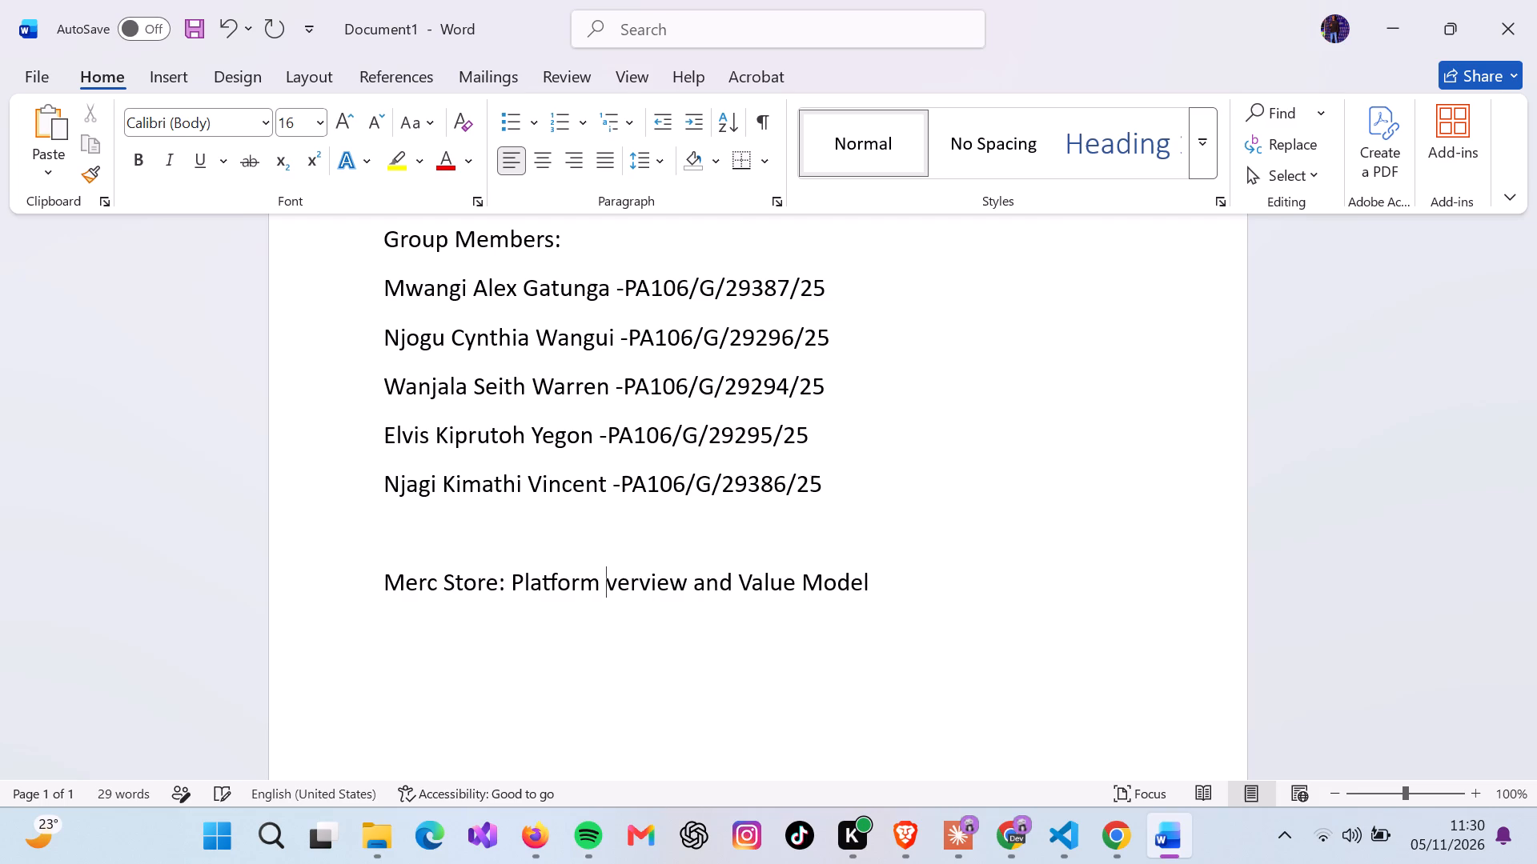
{"action": "key", "text": "shift+o"}
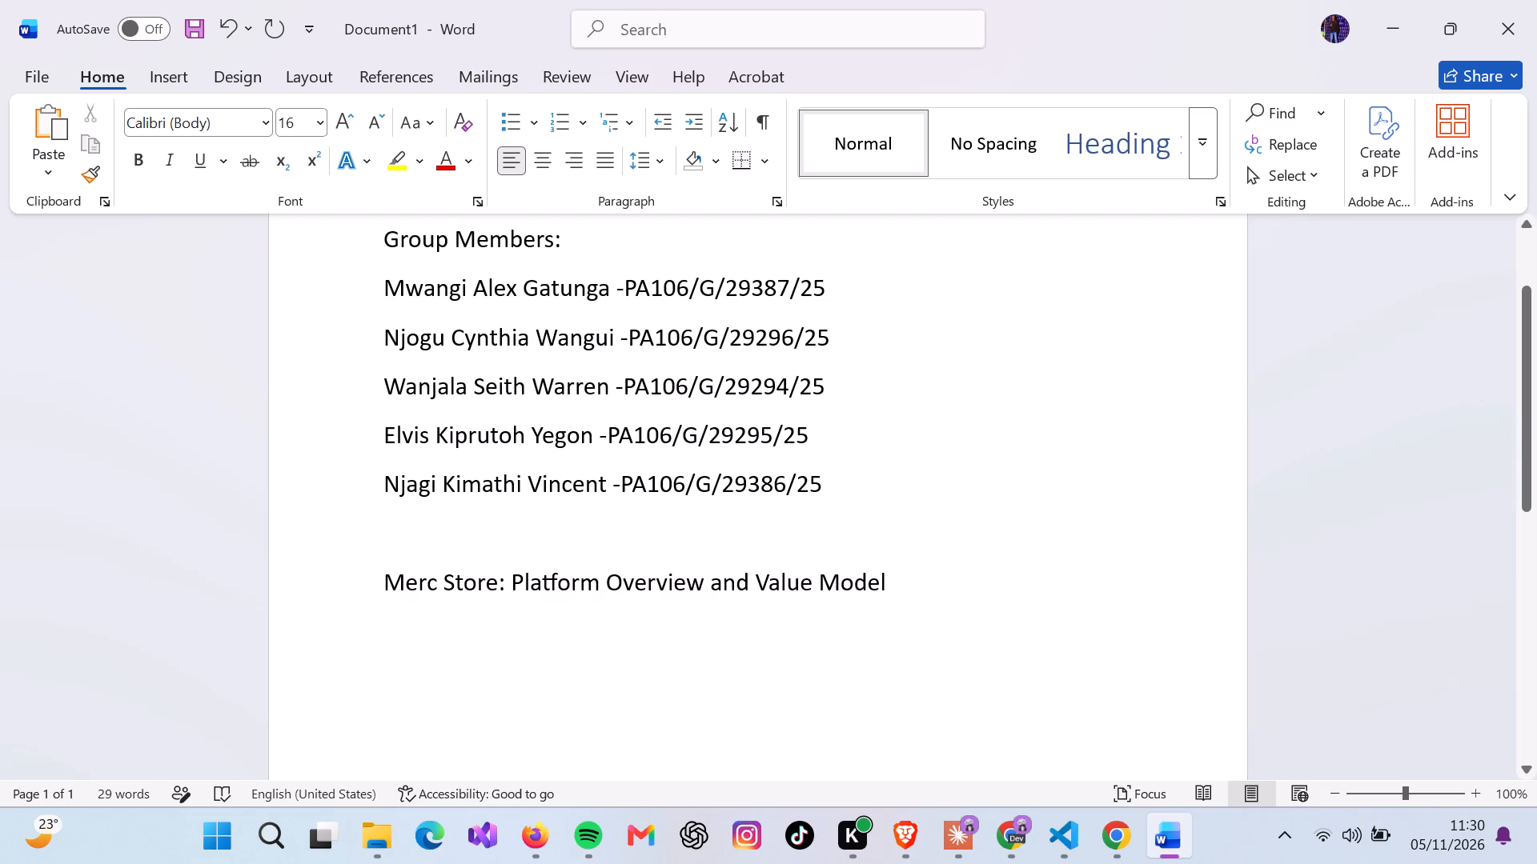
Format the whole "Merc Store: Platform Overview and Value Model" line at font size 22 with an underline.
{"action": "left_click_drag", "start_coordinate": [895, 579], "coordinate": [718, 579]}
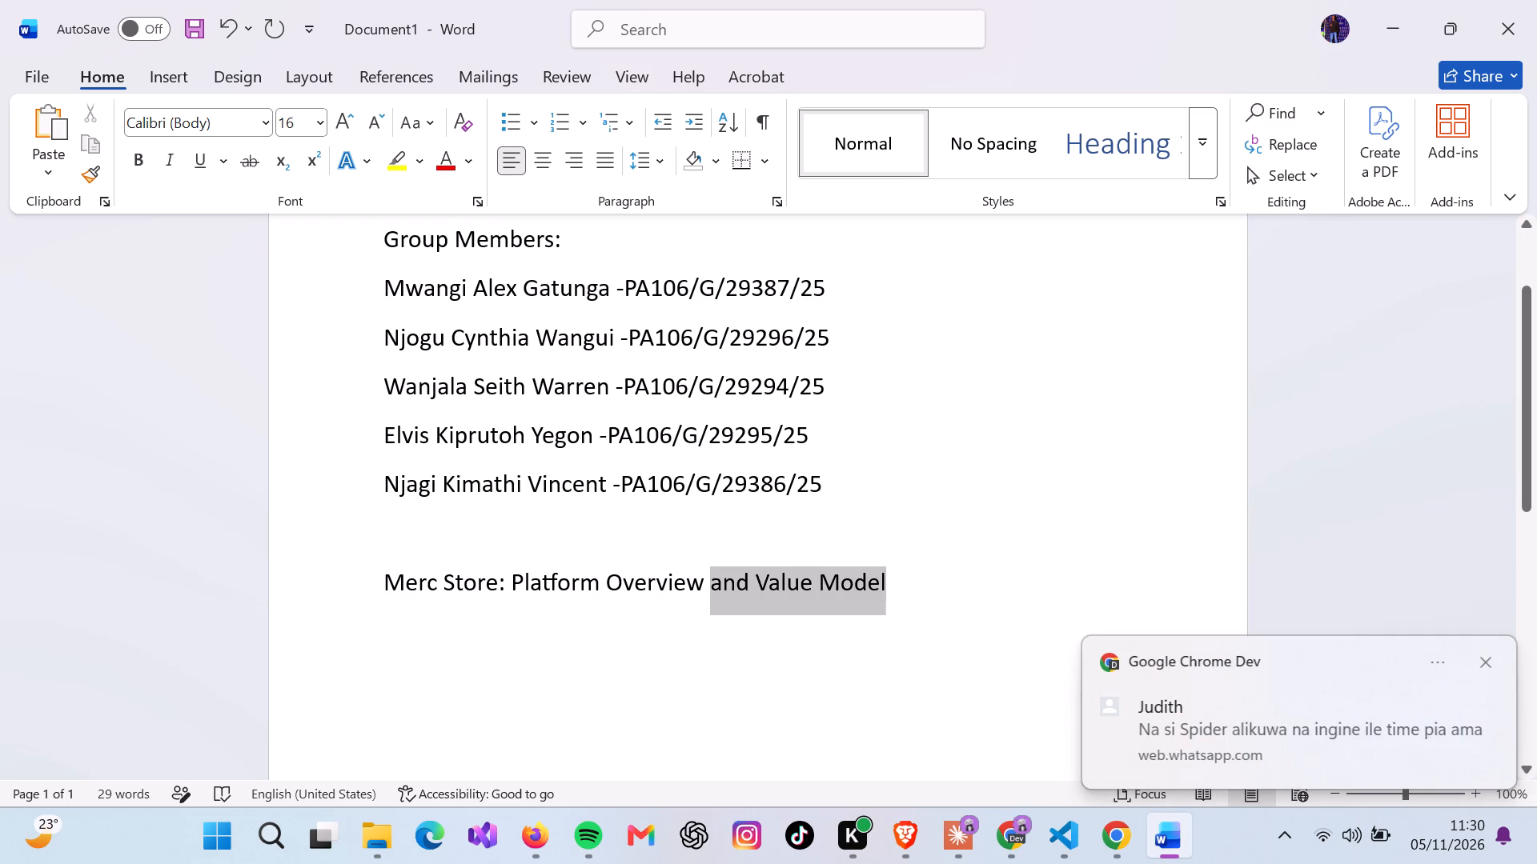
{"action": "left_click_drag", "start_coordinate": [718, 579], "coordinate": [571, 588]}
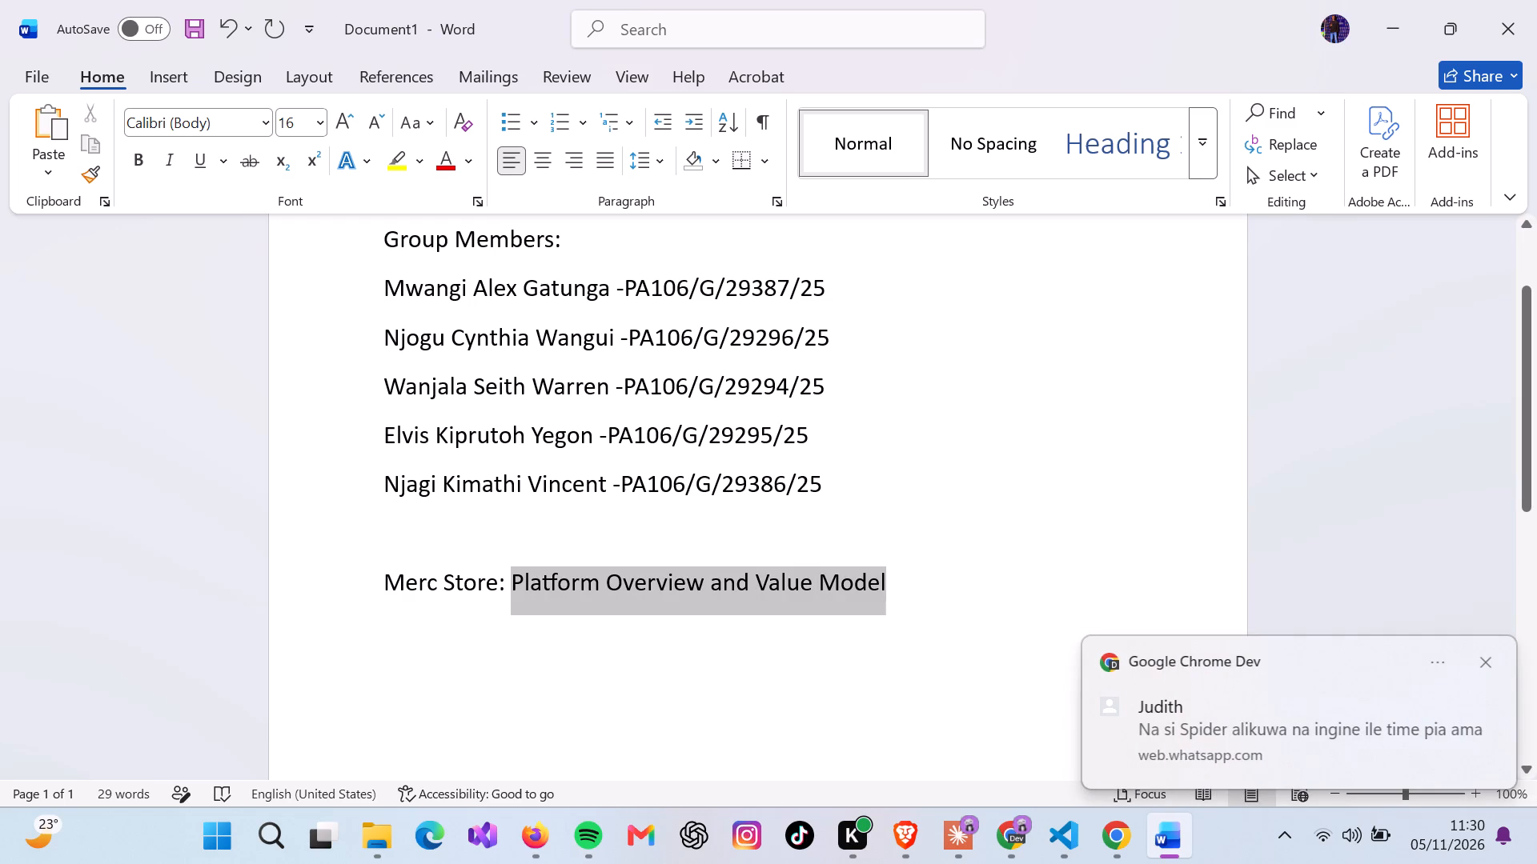
{"action": "left_click_drag", "start_coordinate": [571, 588], "coordinate": [423, 600]}
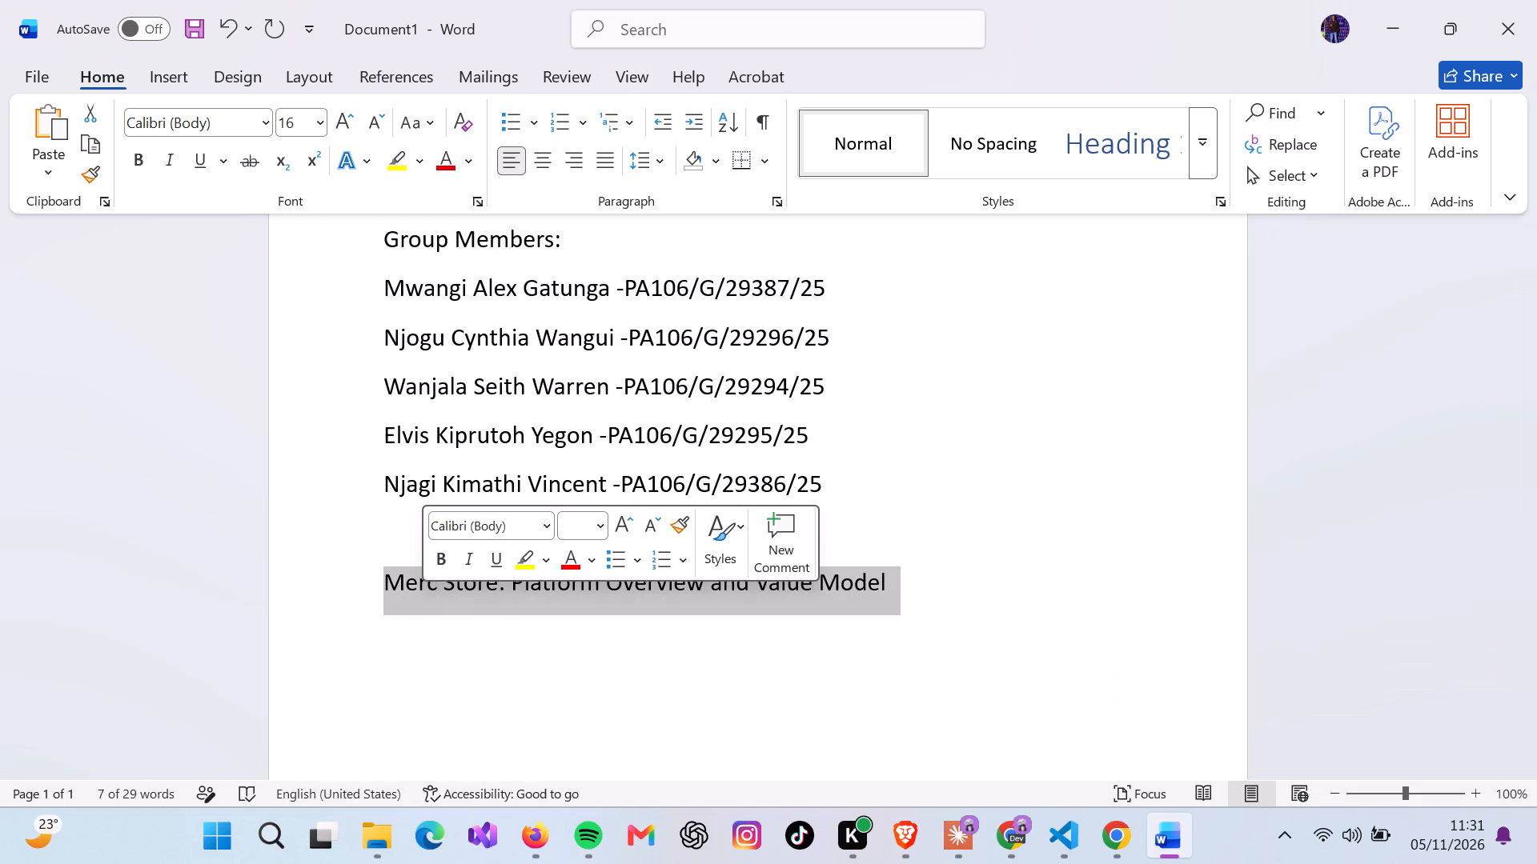
{"action": "left_click", "coordinate": [597, 532]}
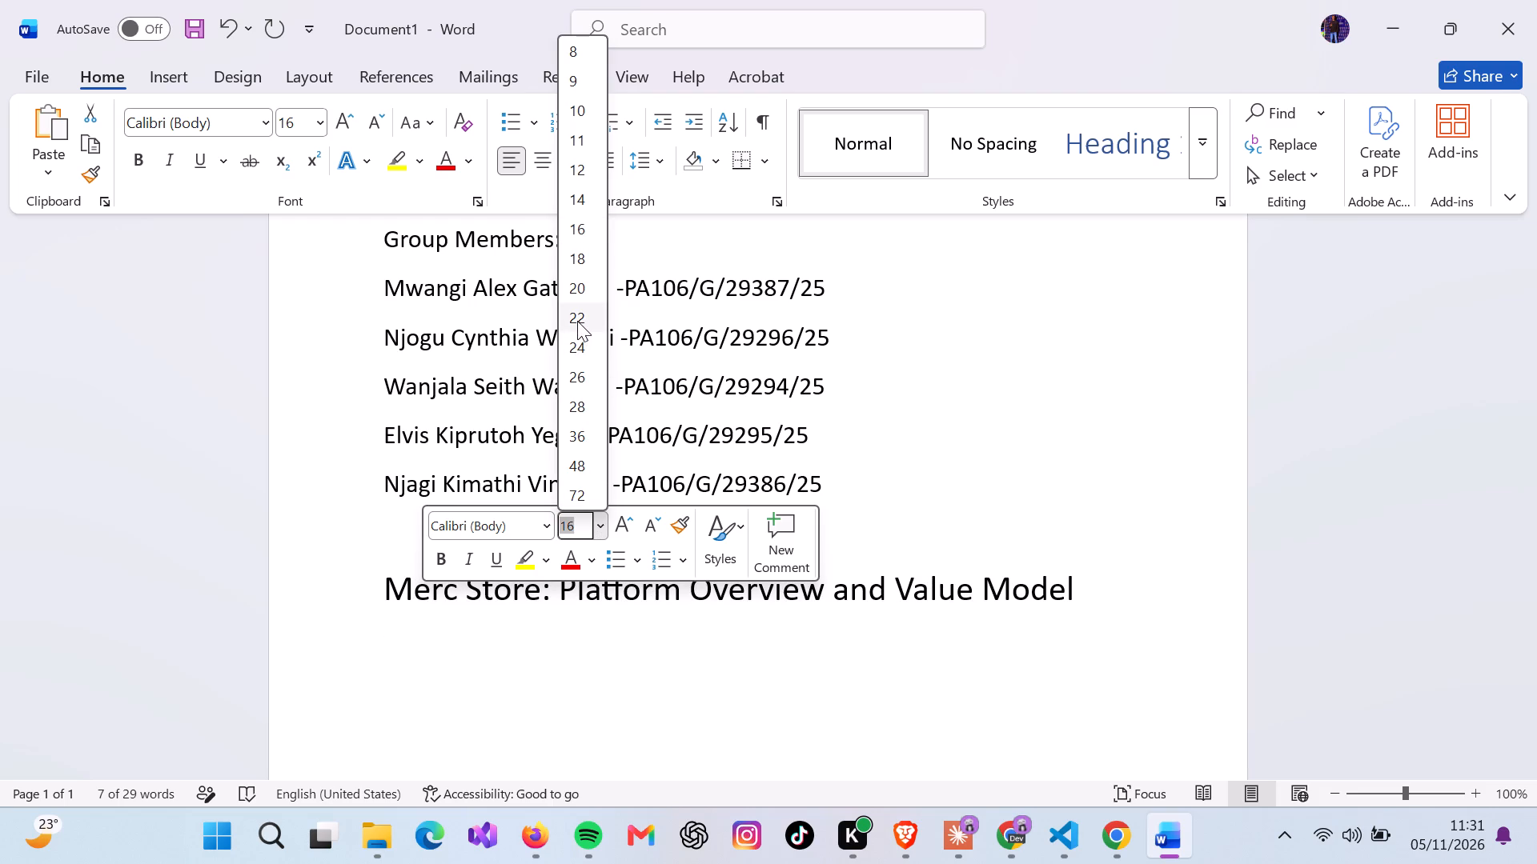
{"action": "left_click", "coordinate": [577, 321]}
{"action": "left_click", "coordinate": [498, 559]}
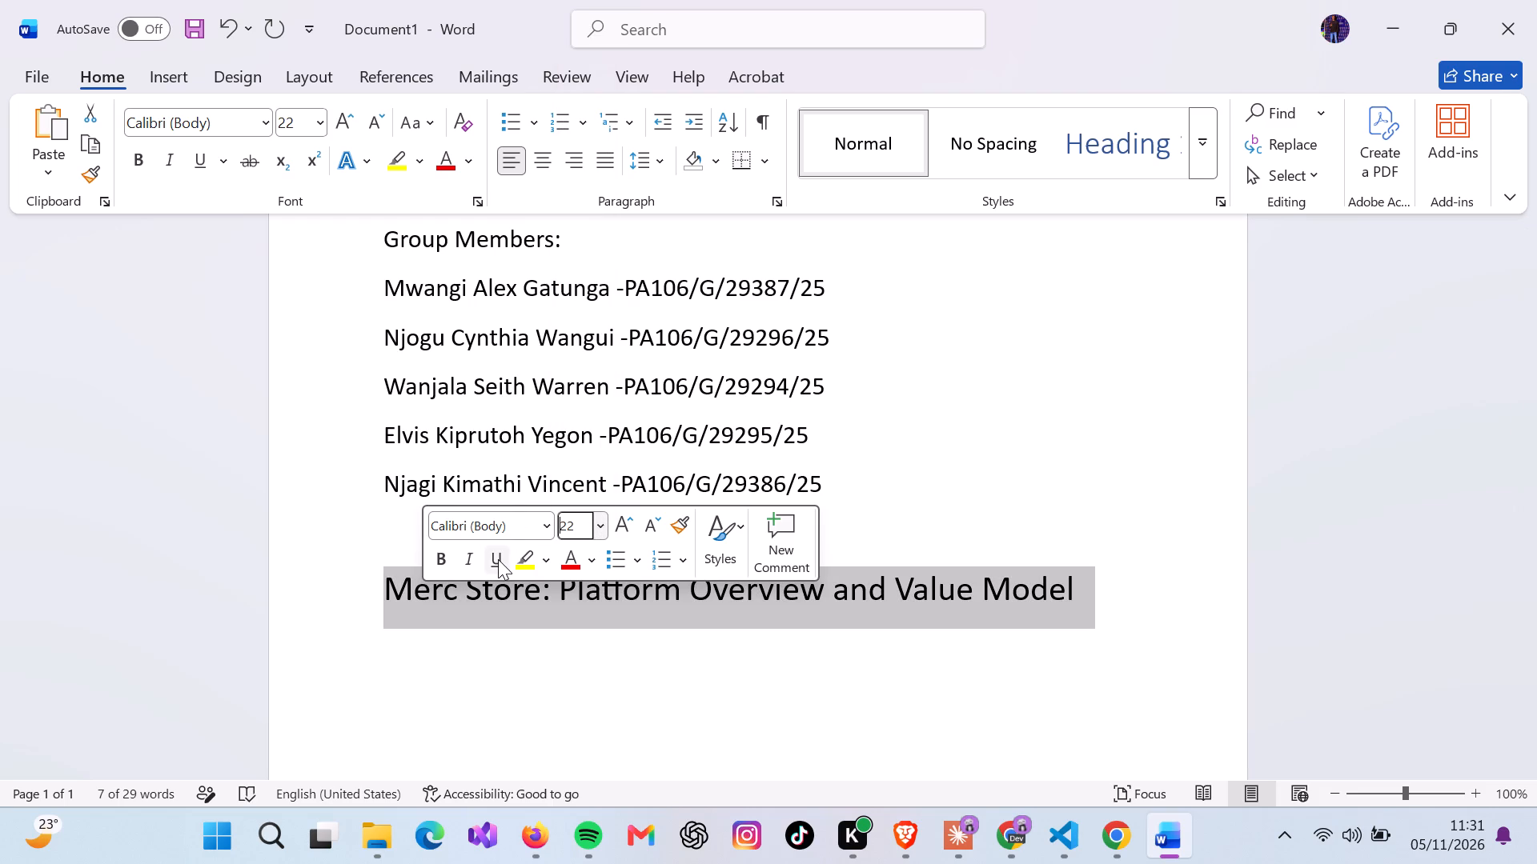
Make the "Merc Store: Platform Overview and Value Model" line bold and set its font to Calibri Light (Headings).
{"action": "left_click", "coordinate": [447, 559]}
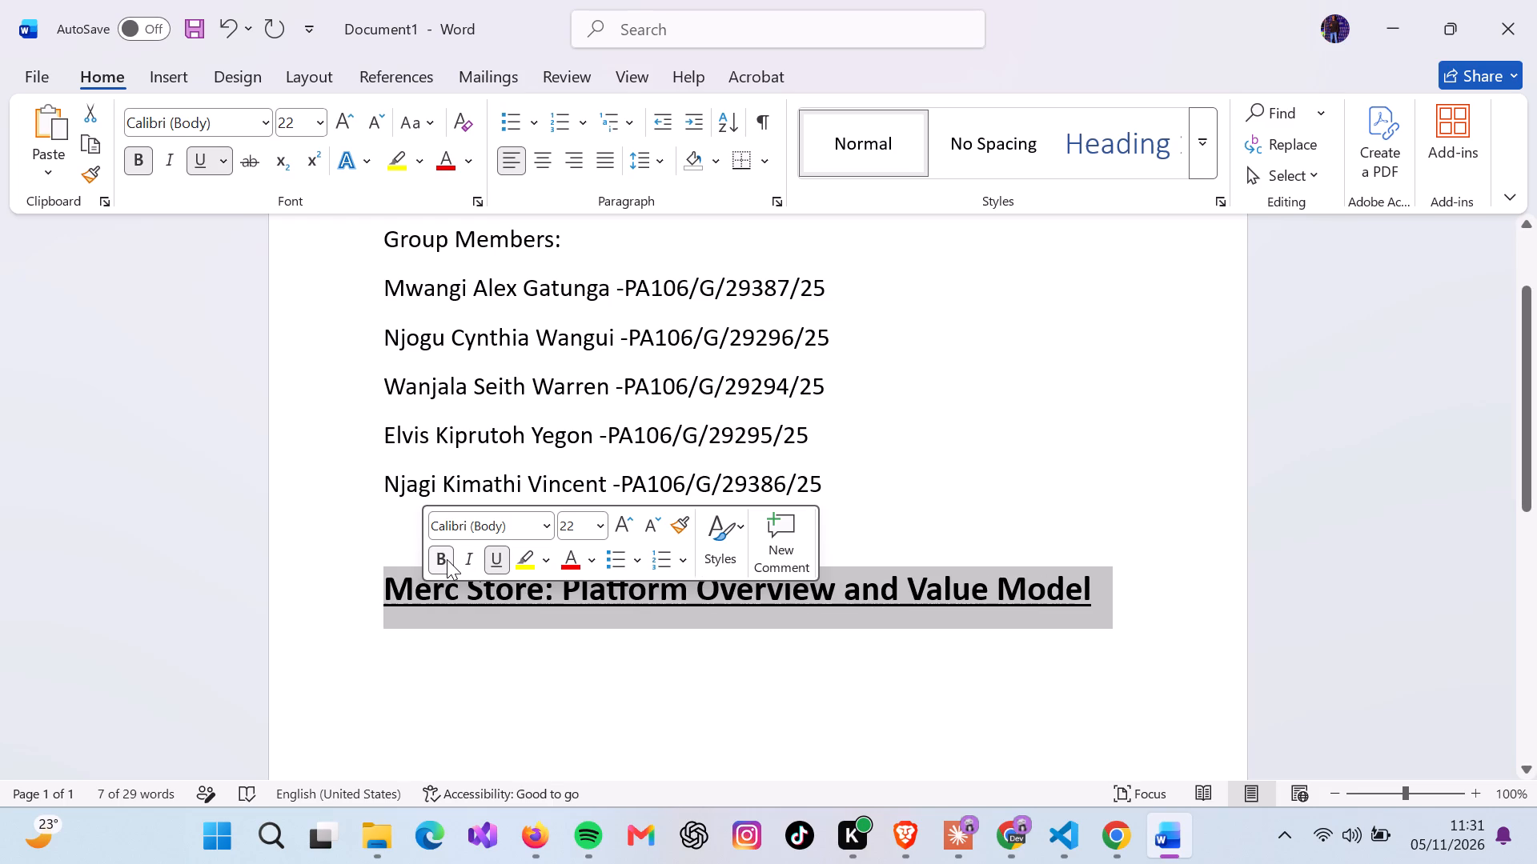
{"action": "left_click", "coordinate": [542, 530]}
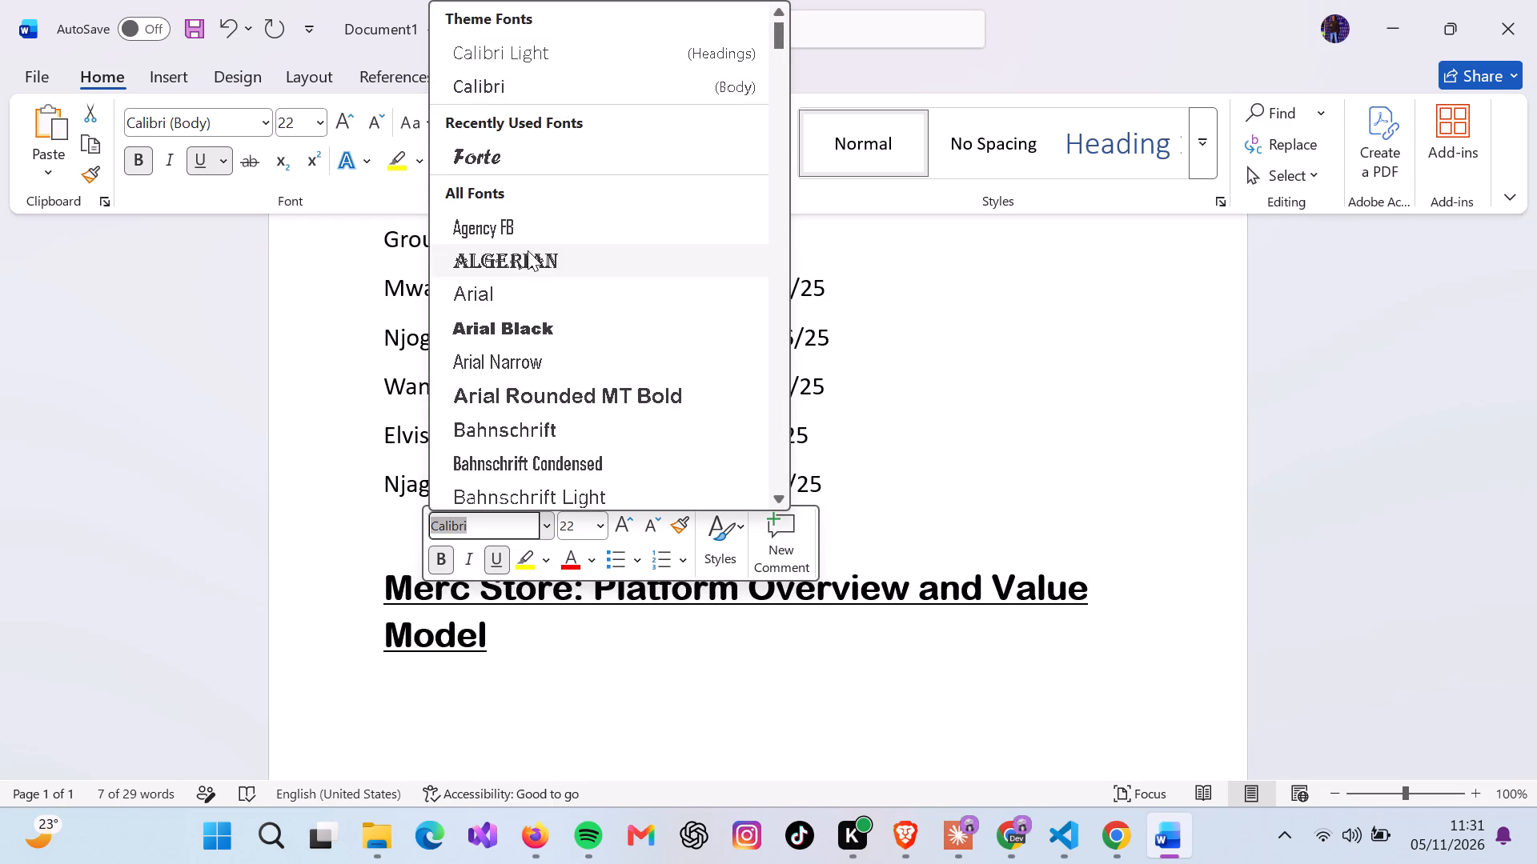
{"action": "left_click", "coordinate": [634, 50]}
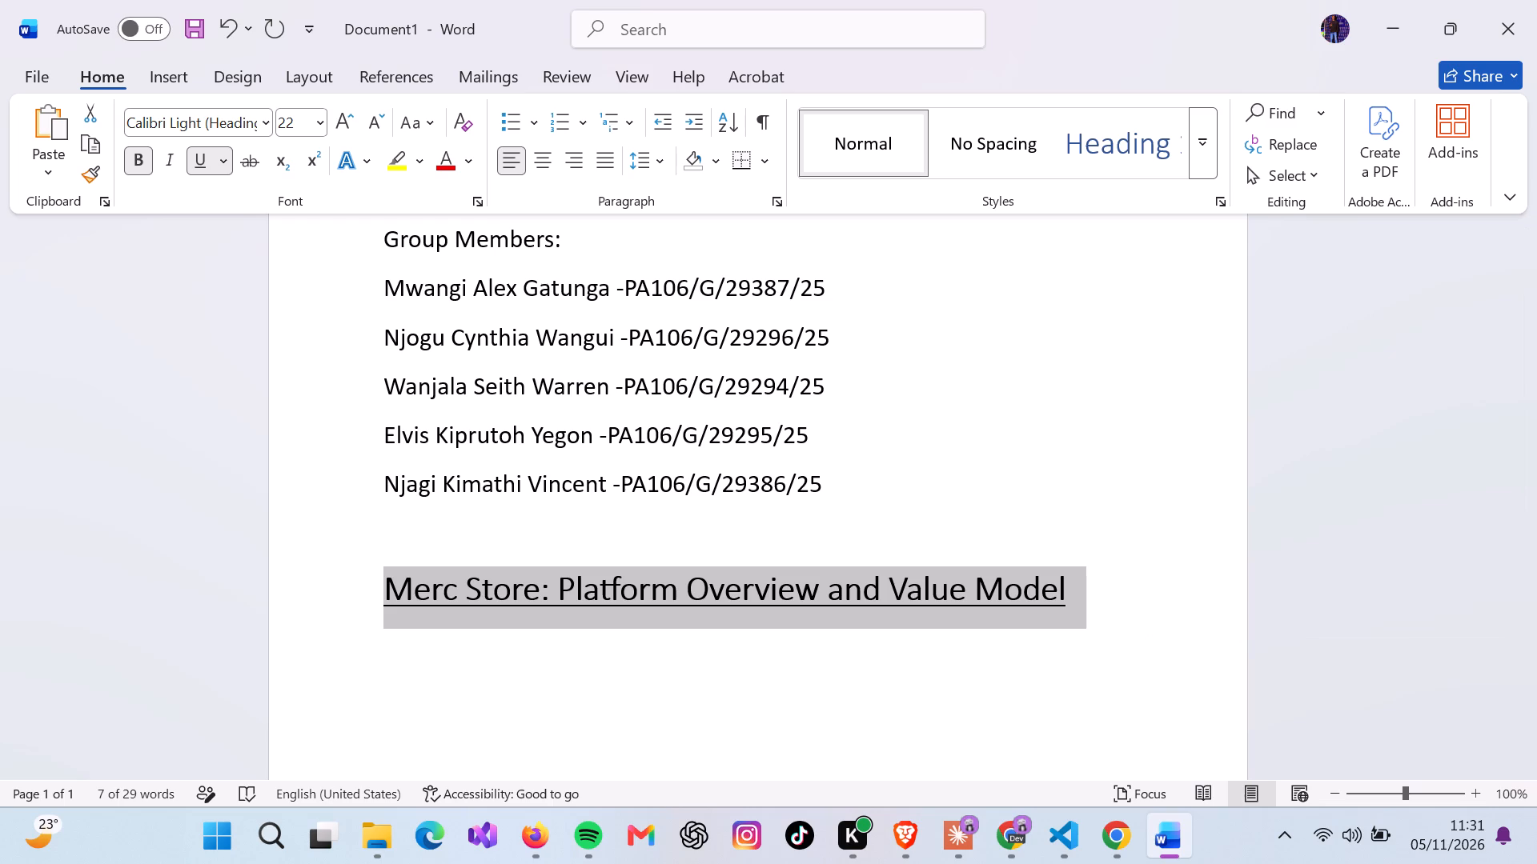
{"action": "left_click", "coordinate": [1123, 590]}
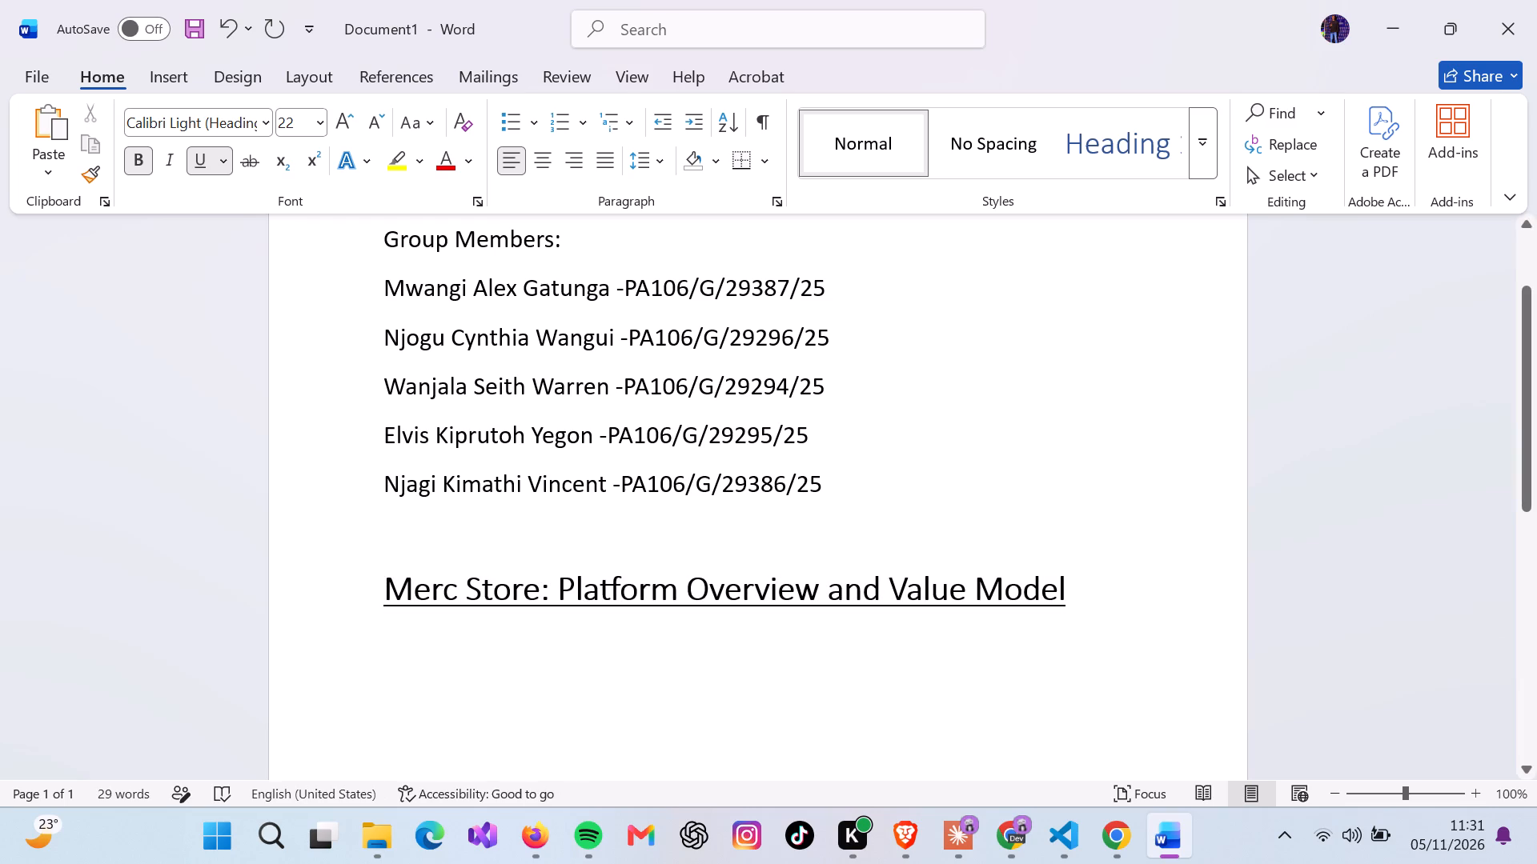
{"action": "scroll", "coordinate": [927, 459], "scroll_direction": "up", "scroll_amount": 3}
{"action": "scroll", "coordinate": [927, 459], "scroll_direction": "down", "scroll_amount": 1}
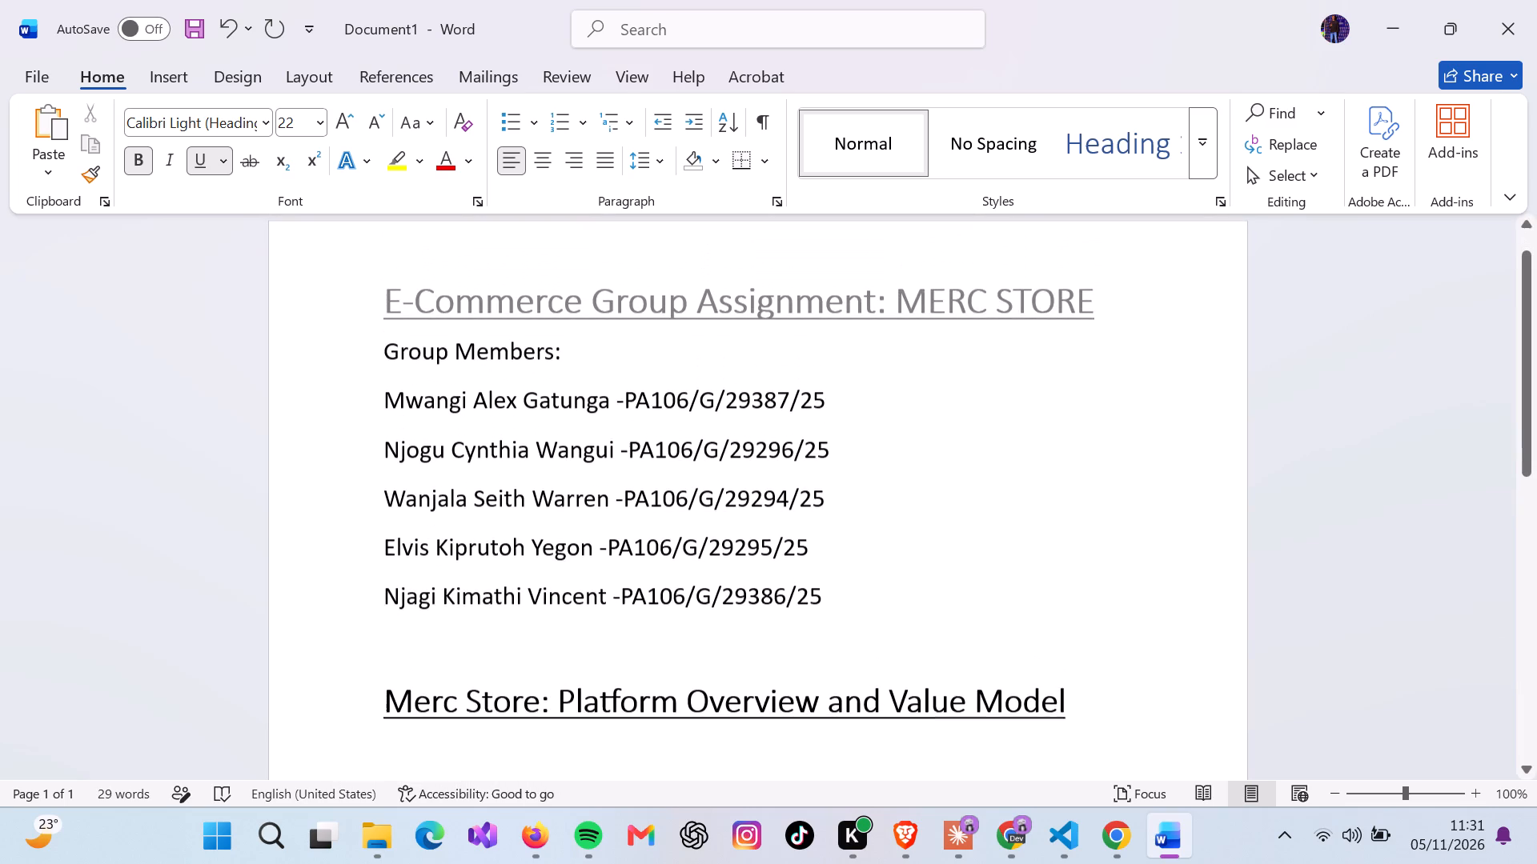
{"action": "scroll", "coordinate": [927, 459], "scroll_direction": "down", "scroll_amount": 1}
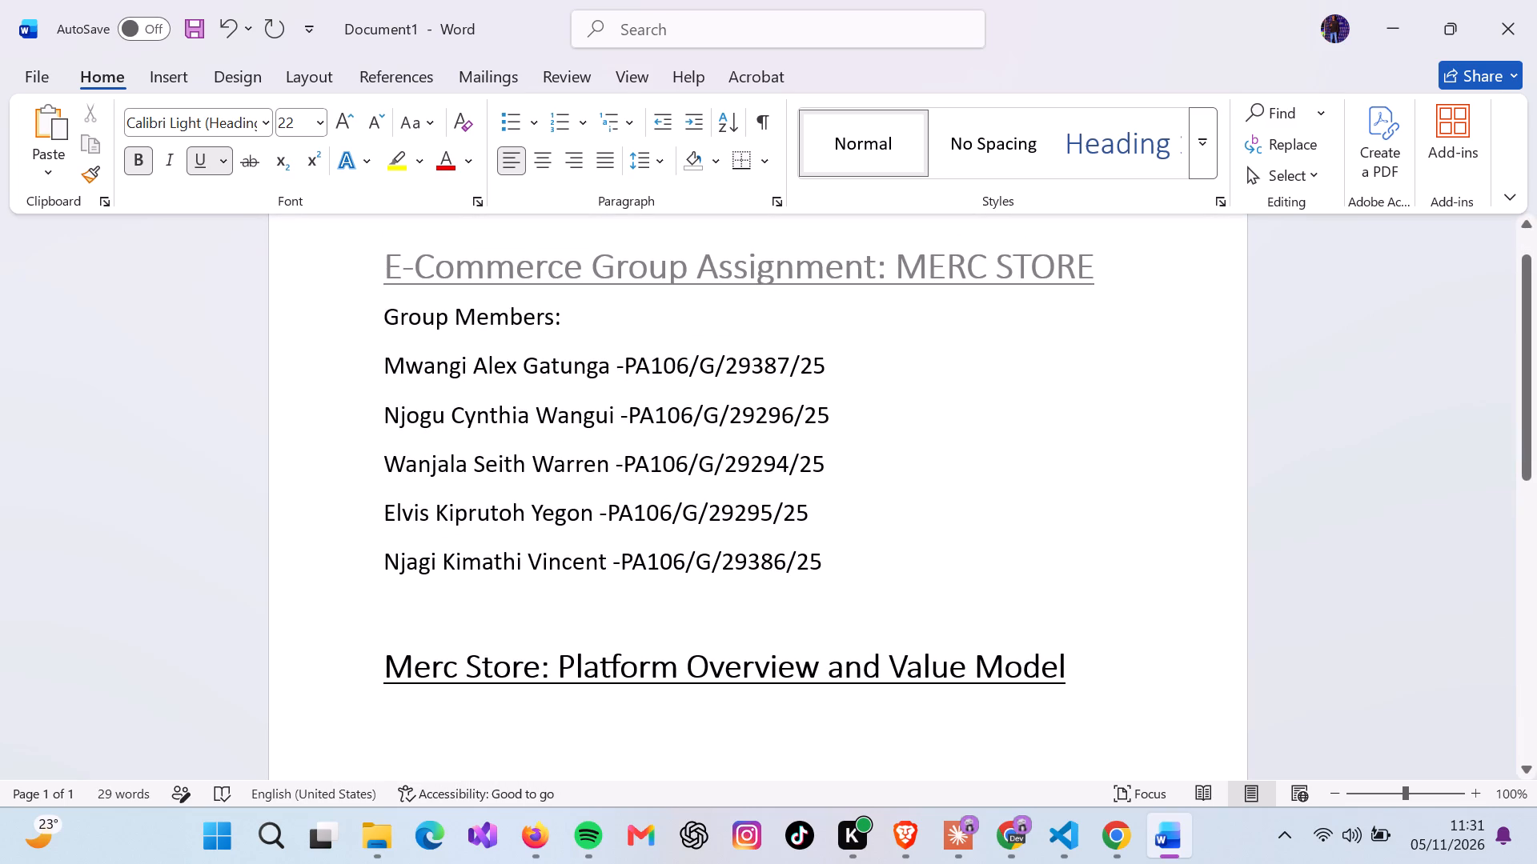
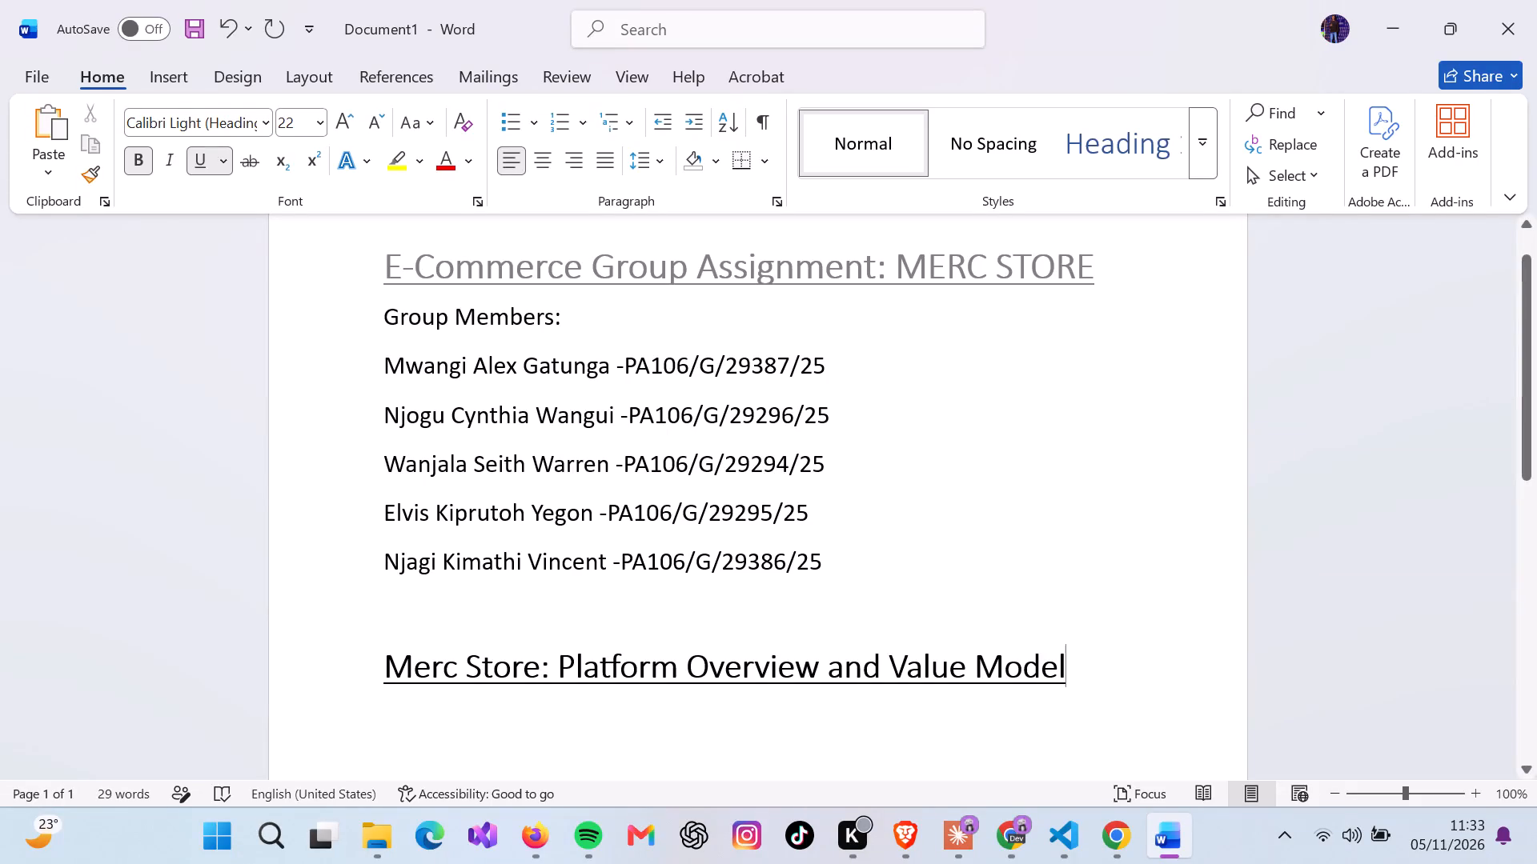
Start a new line below the "Merc Store: Platform Overview and Value Model" heading.
{"action": "key", "text": "Return"}
{"action": "scroll", "coordinate": [993, 754], "scroll_direction": "down", "scroll_amount": 2}
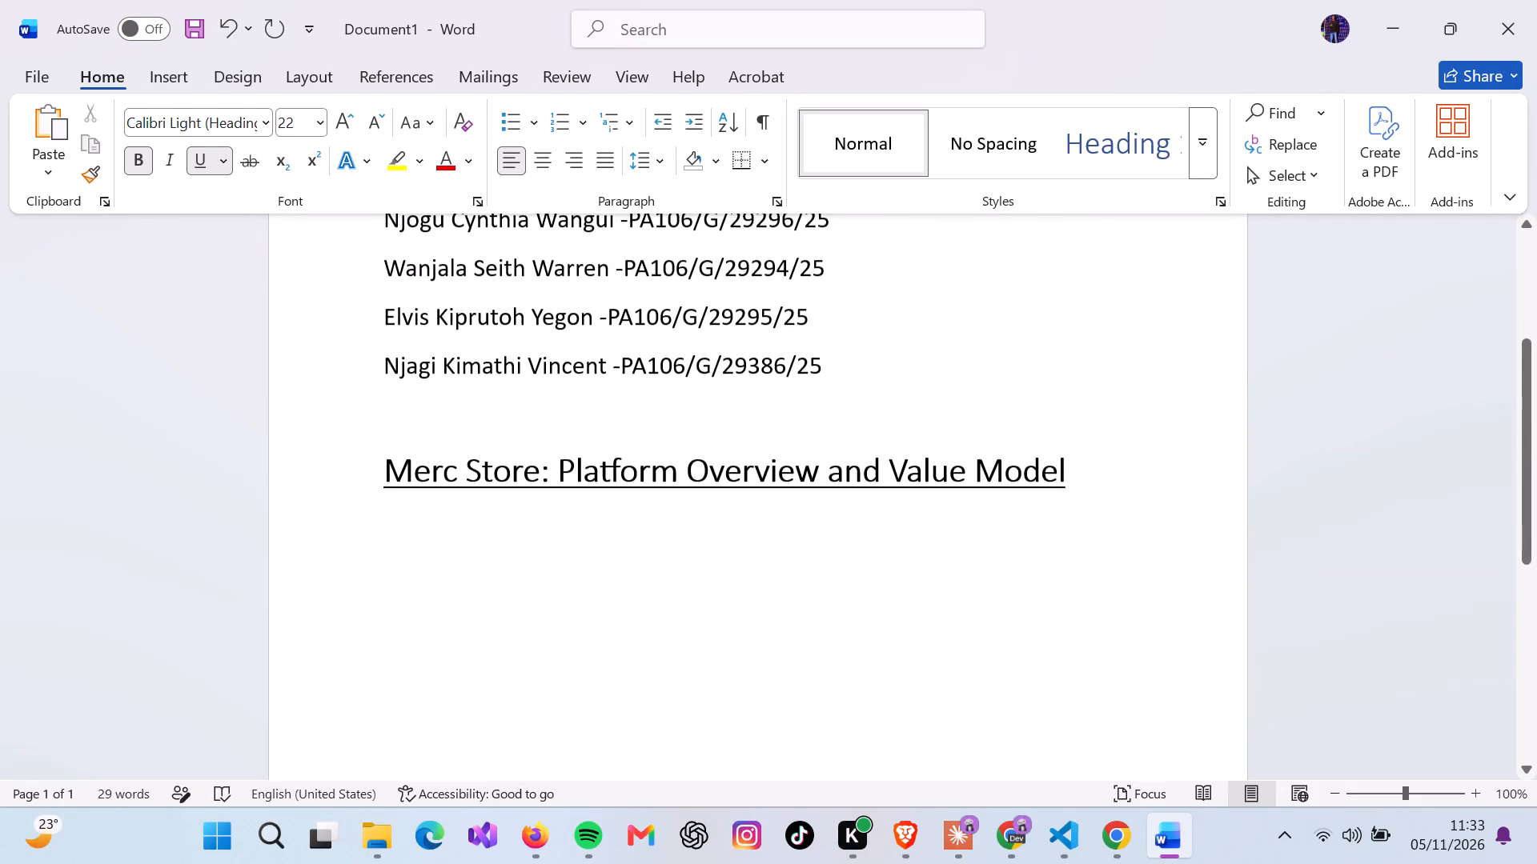
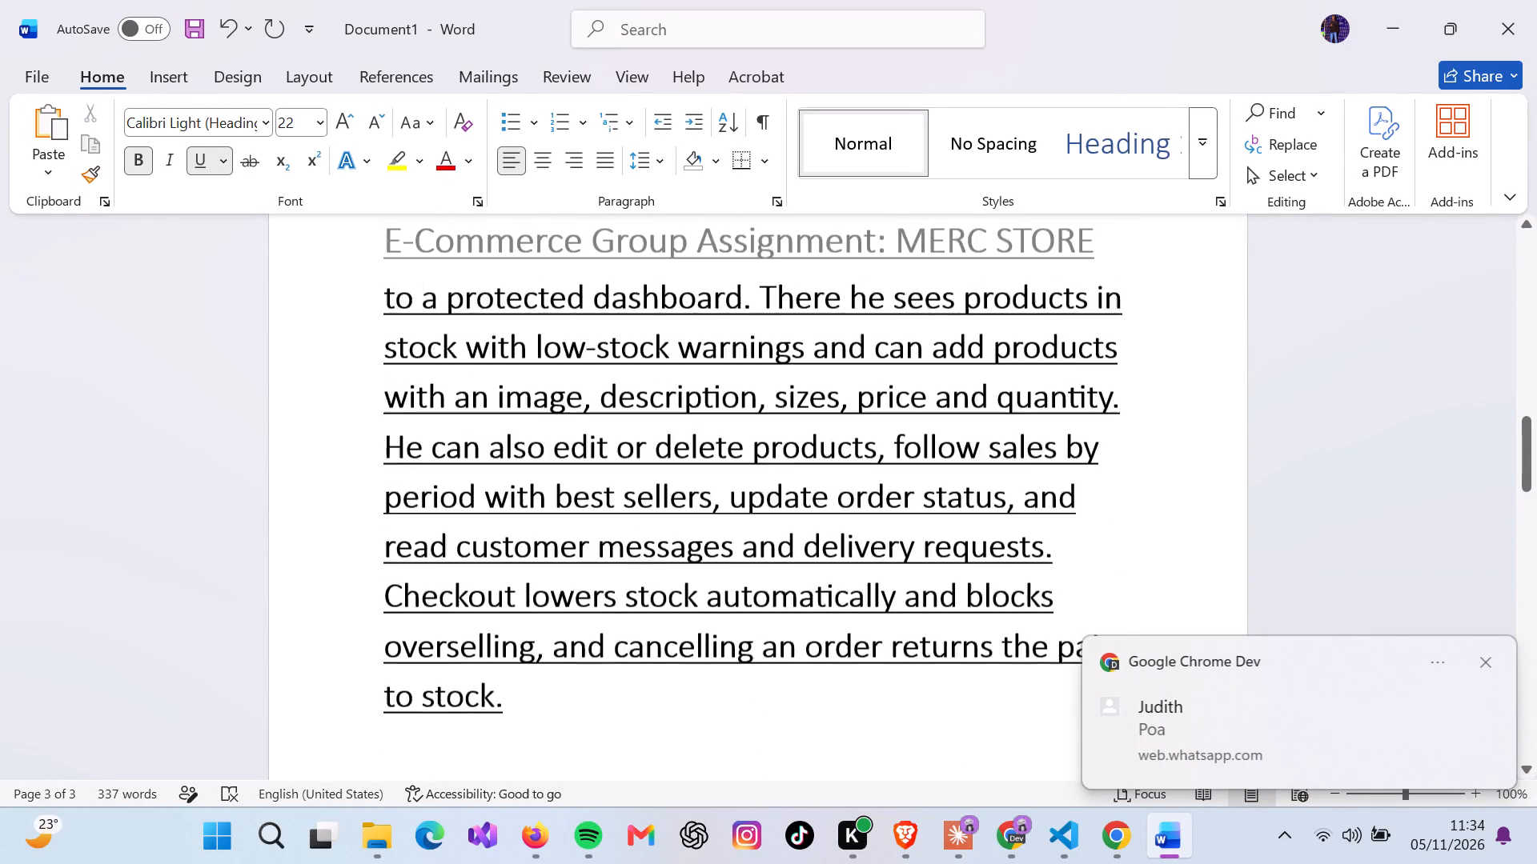
Review the platform overview and value model text through to its final paragraph, checking how the body text is formatted.
{"action": "scroll", "coordinate": [520, 547], "scroll_direction": "up", "scroll_amount": 3}
{"action": "scroll", "coordinate": [520, 547], "scroll_direction": "down", "scroll_amount": 3}
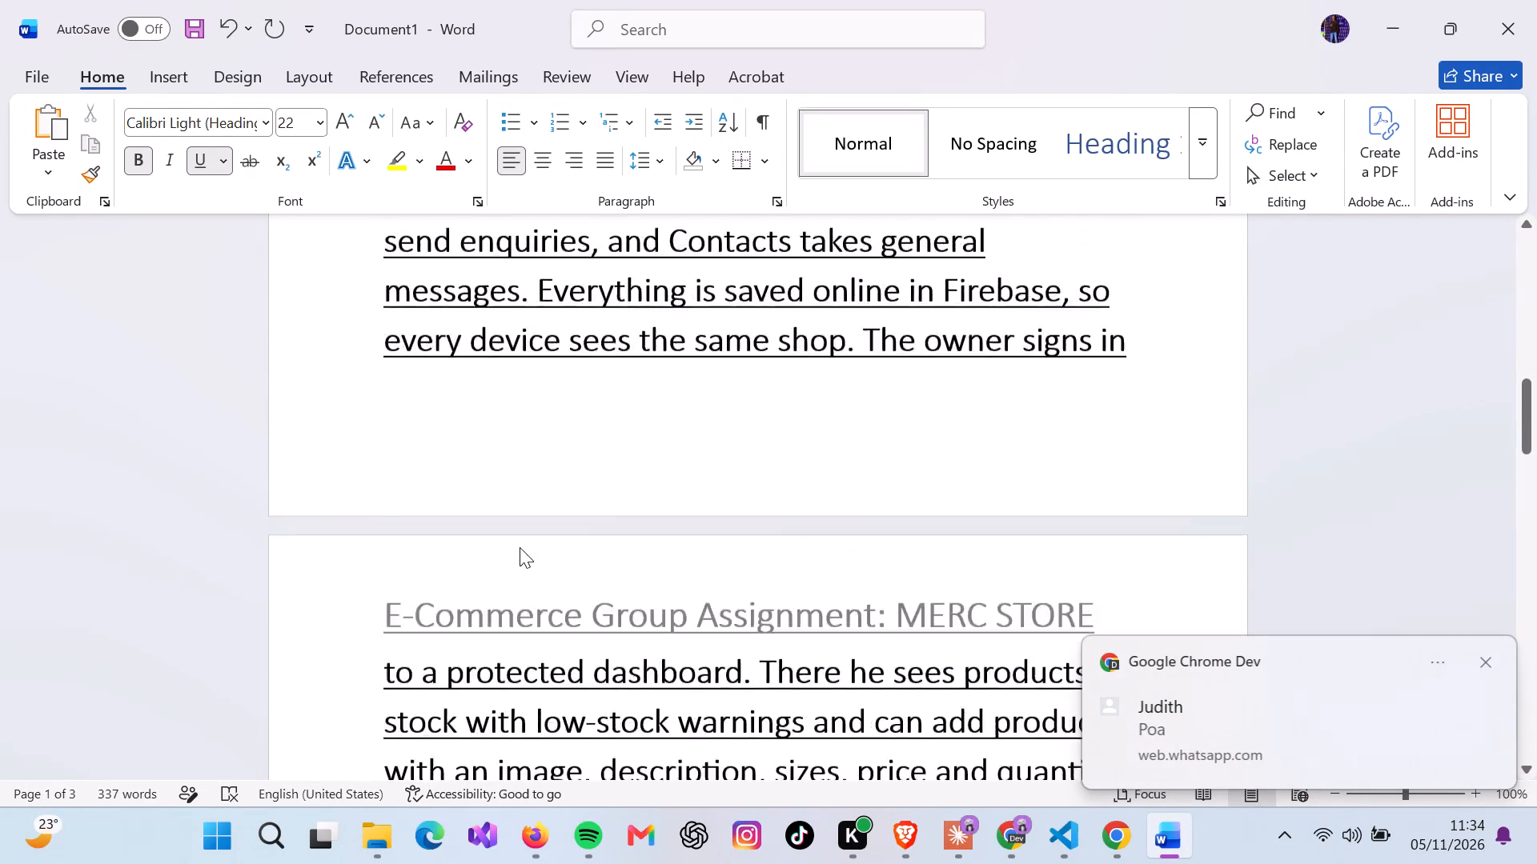
{"action": "scroll", "coordinate": [520, 547], "scroll_direction": "down", "scroll_amount": 7}
{"action": "scroll", "coordinate": [520, 547], "scroll_direction": "up", "scroll_amount": 3}
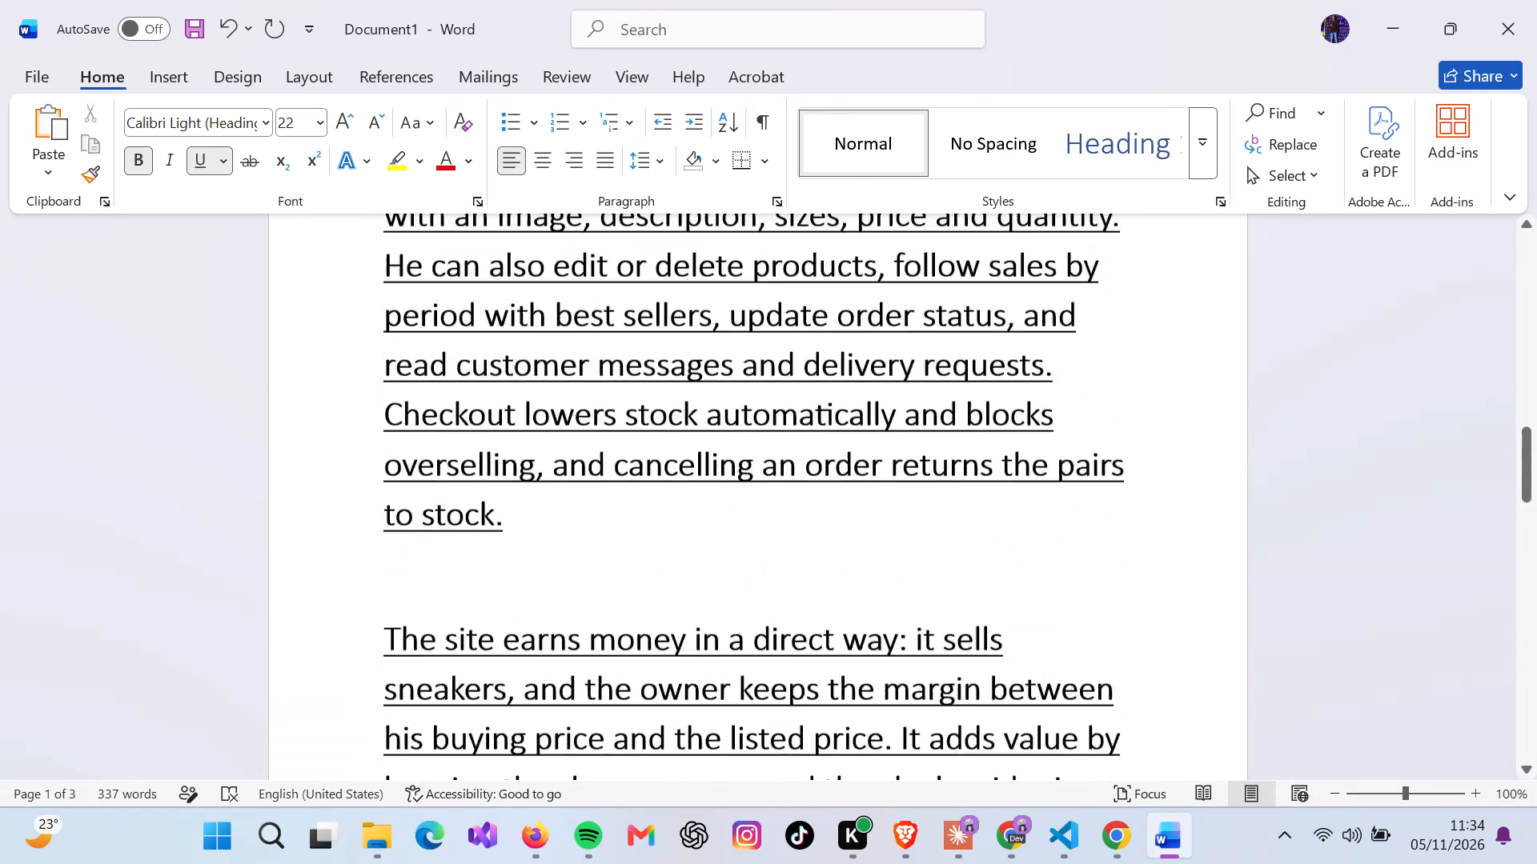
{"action": "scroll", "coordinate": [520, 547], "scroll_direction": "up", "scroll_amount": 3}
{"action": "scroll", "coordinate": [520, 547], "scroll_direction": "down", "scroll_amount": 9}
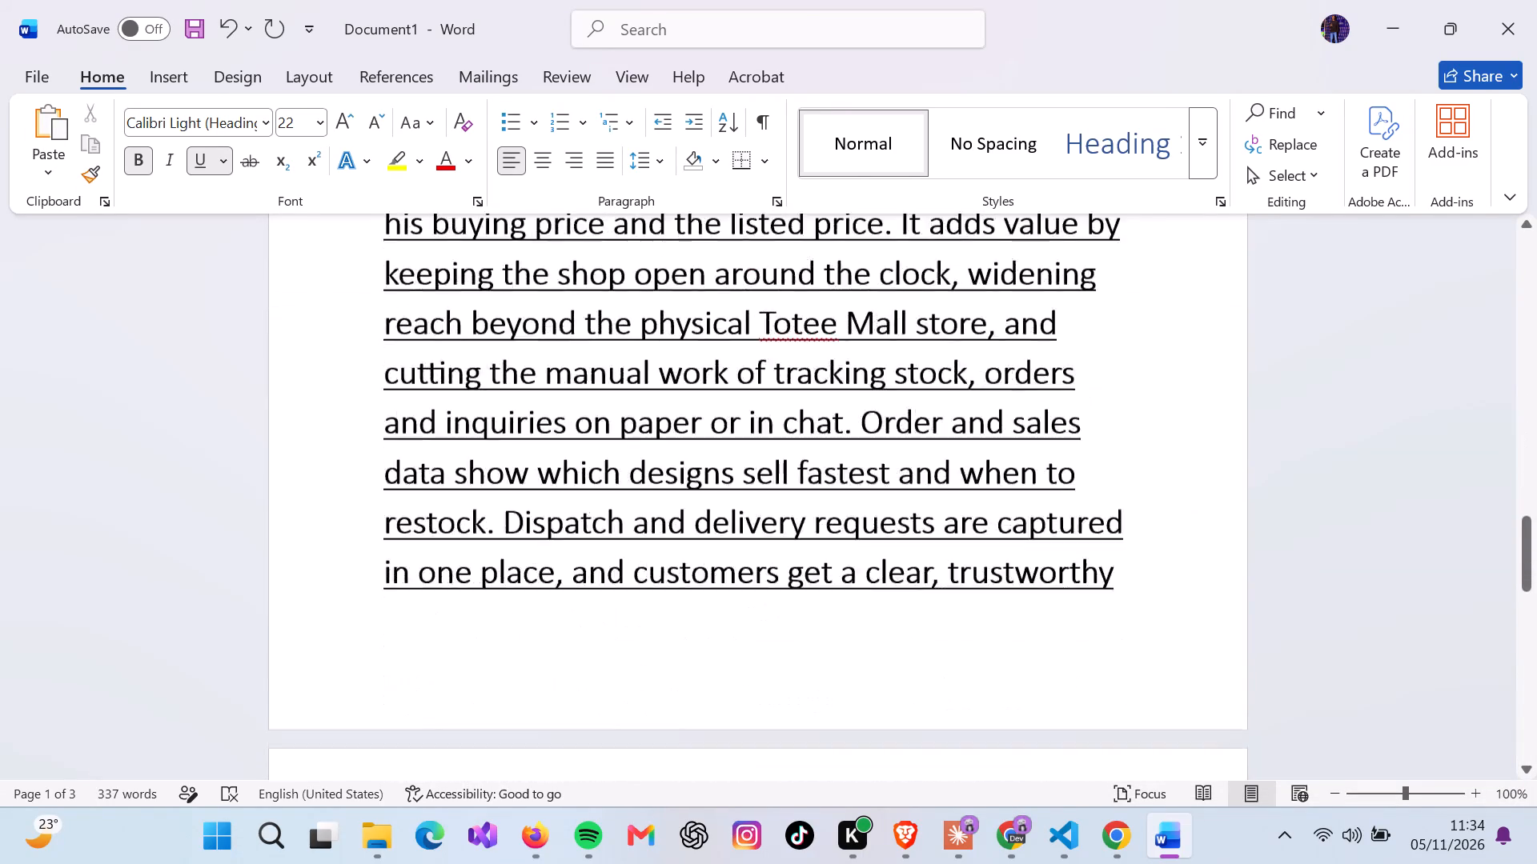
{"action": "scroll", "coordinate": [520, 547], "scroll_direction": "down", "scroll_amount": 6}
{"action": "scroll", "coordinate": [520, 547], "scroll_direction": "up", "scroll_amount": 1}
Remove the underline from the word "and" in the closing line "automatic and raise revenue further", and open the underline style choices.
{"action": "left_click", "coordinate": [546, 426]}
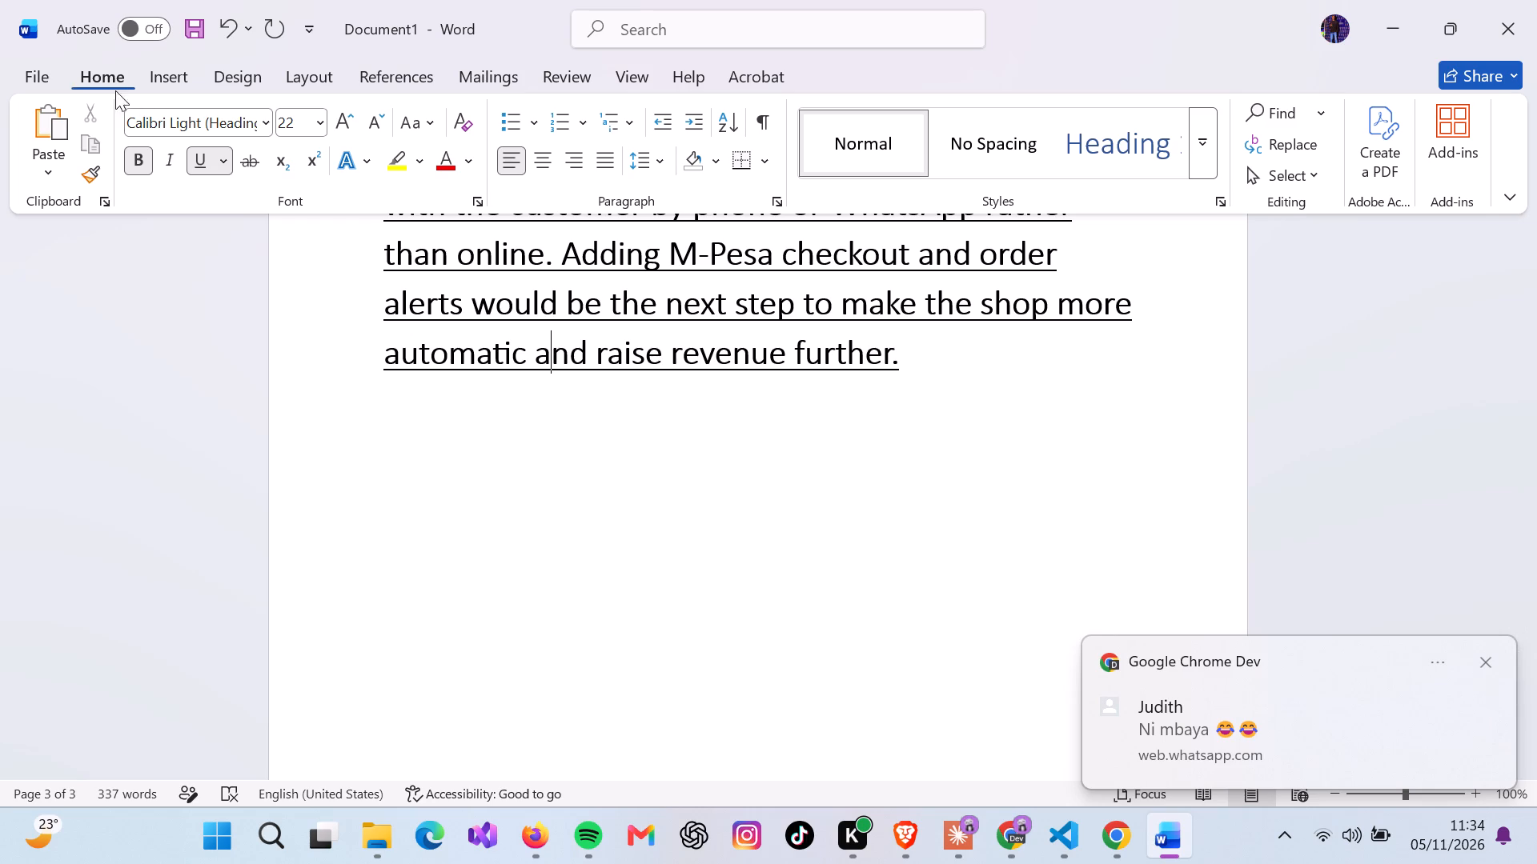
{"action": "left_click", "coordinate": [201, 167]}
{"action": "left_click", "coordinate": [225, 164]}
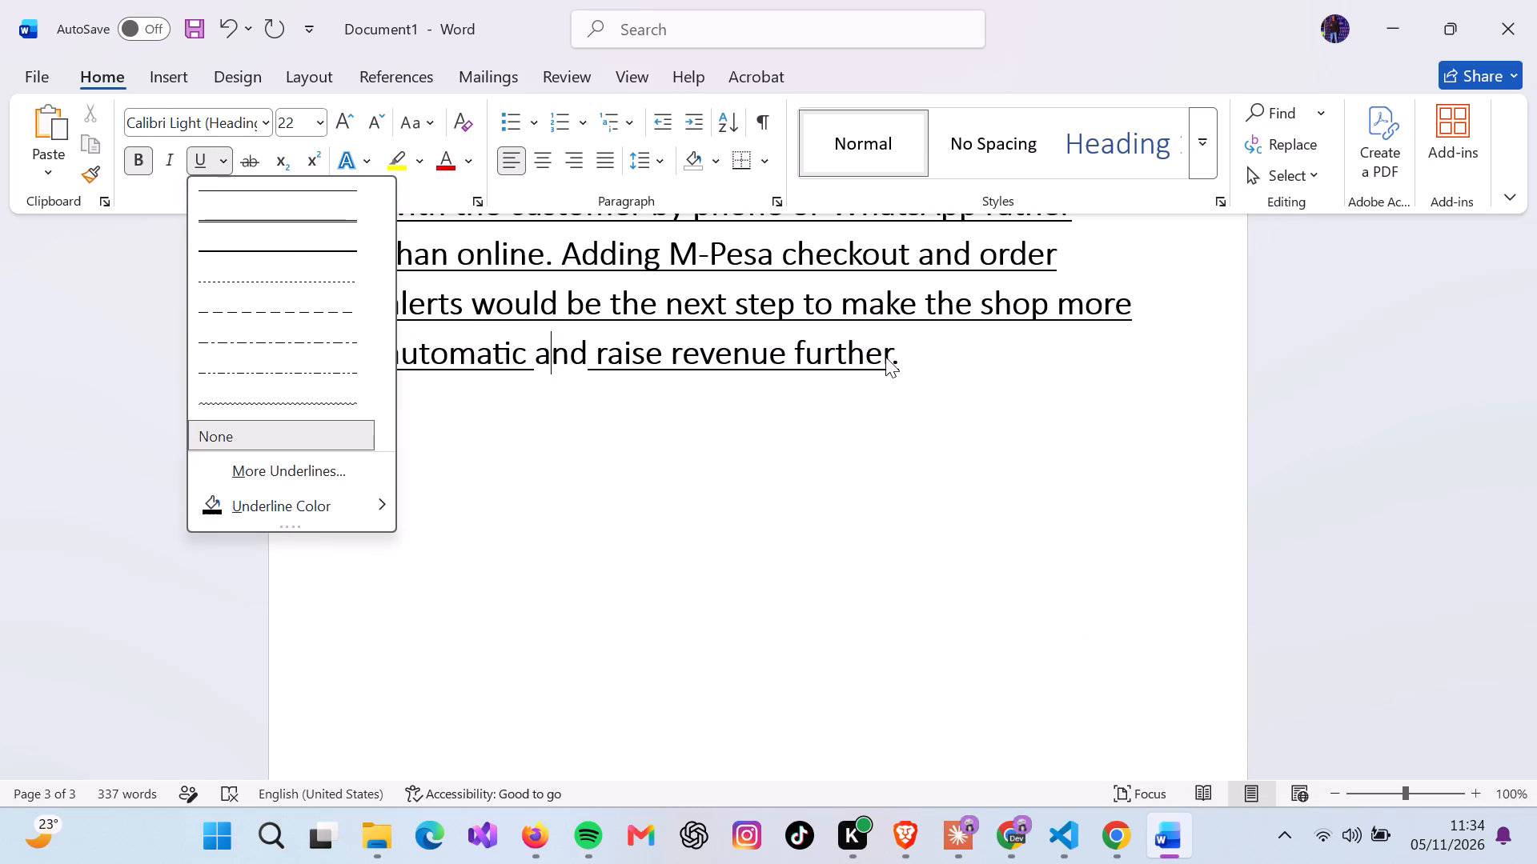
Remove the underline from all body text below the "Merc Store: Platform Overview and Value Model" heading, through the document's last sentence.
{"action": "left_click", "coordinate": [925, 356]}
{"action": "left_click_drag", "start_coordinate": [913, 356], "coordinate": [769, 207]}
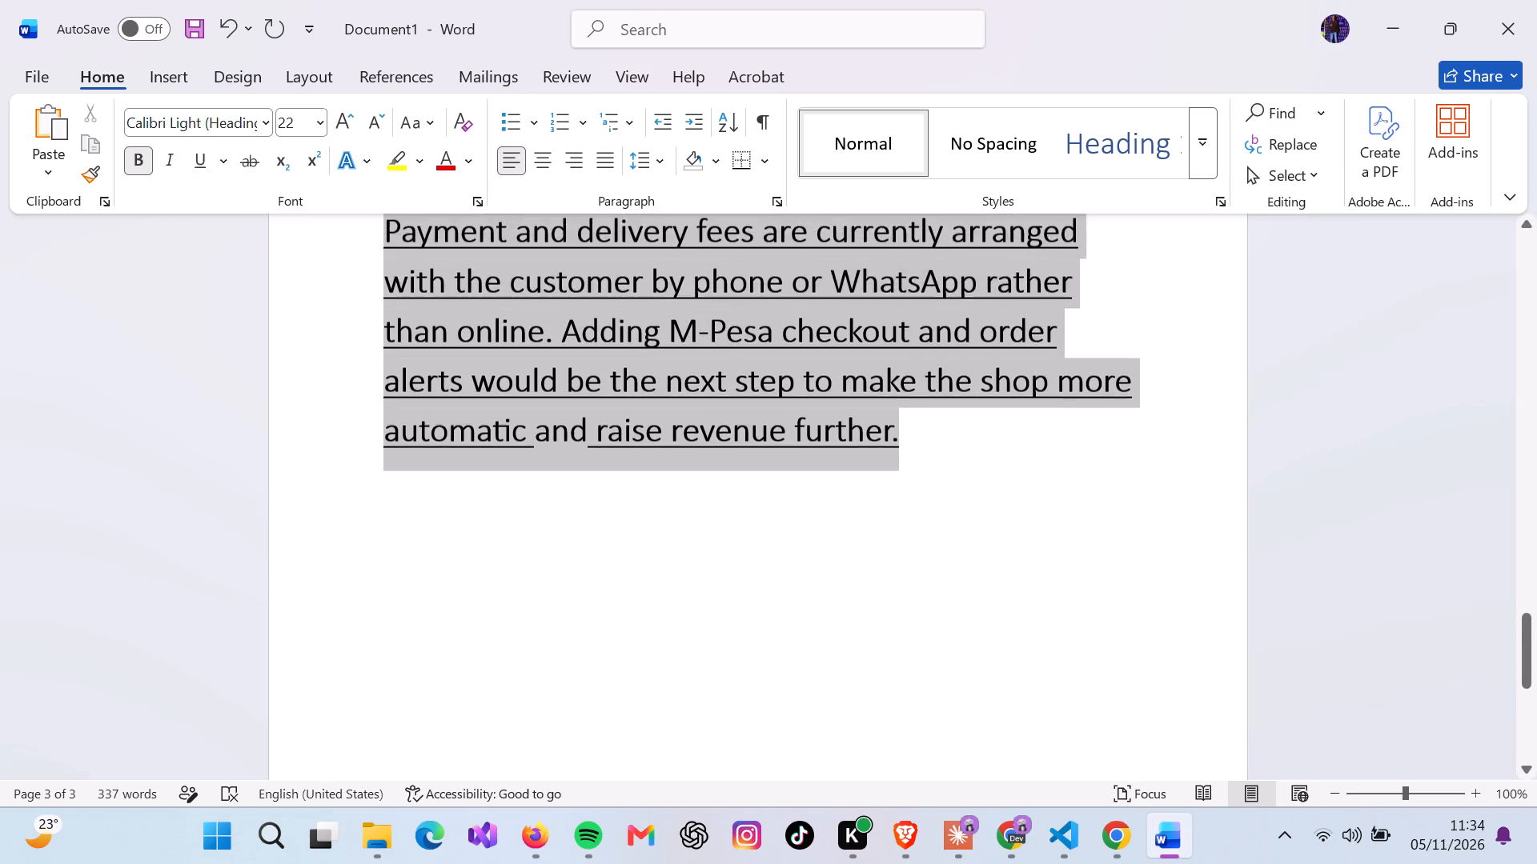
{"action": "left_click_drag", "start_coordinate": [769, 207], "coordinate": [765, 194]}
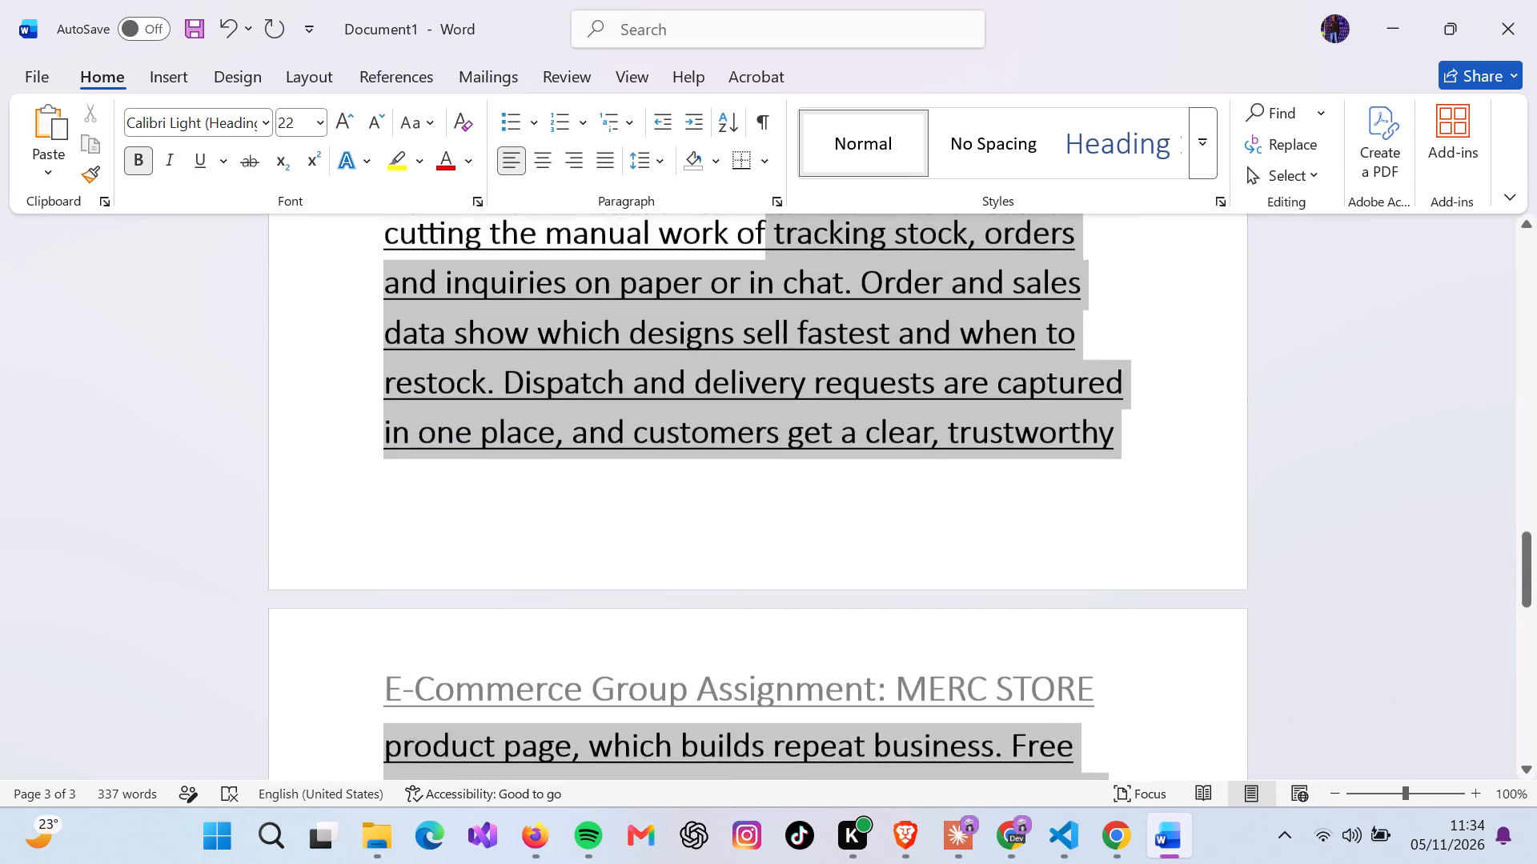
{"action": "left_click_drag", "start_coordinate": [765, 194], "coordinate": [764, 192]}
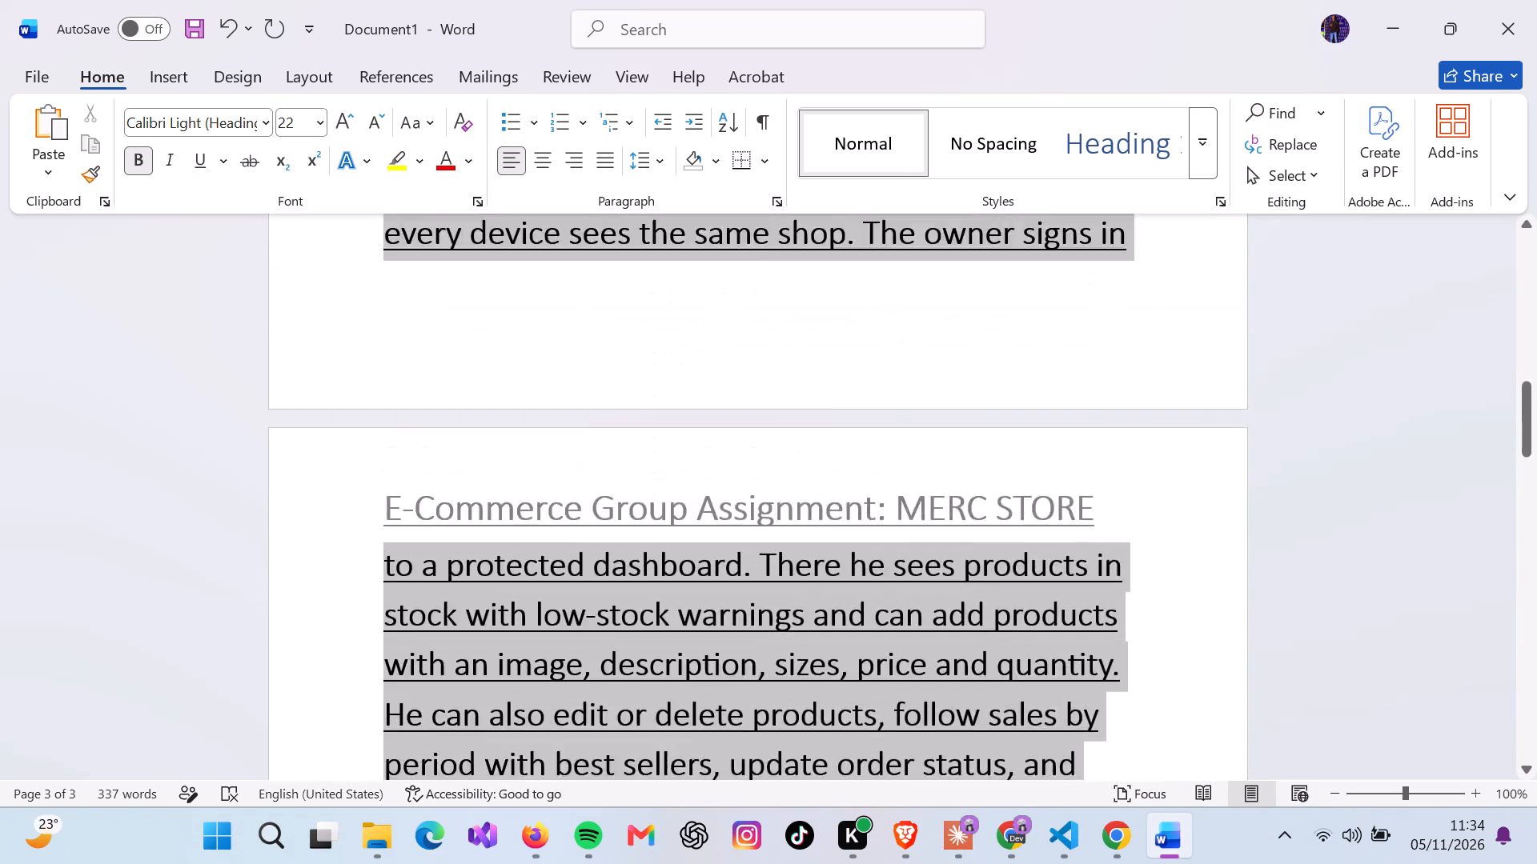
{"action": "left_click_drag", "start_coordinate": [764, 192], "coordinate": [798, 493]}
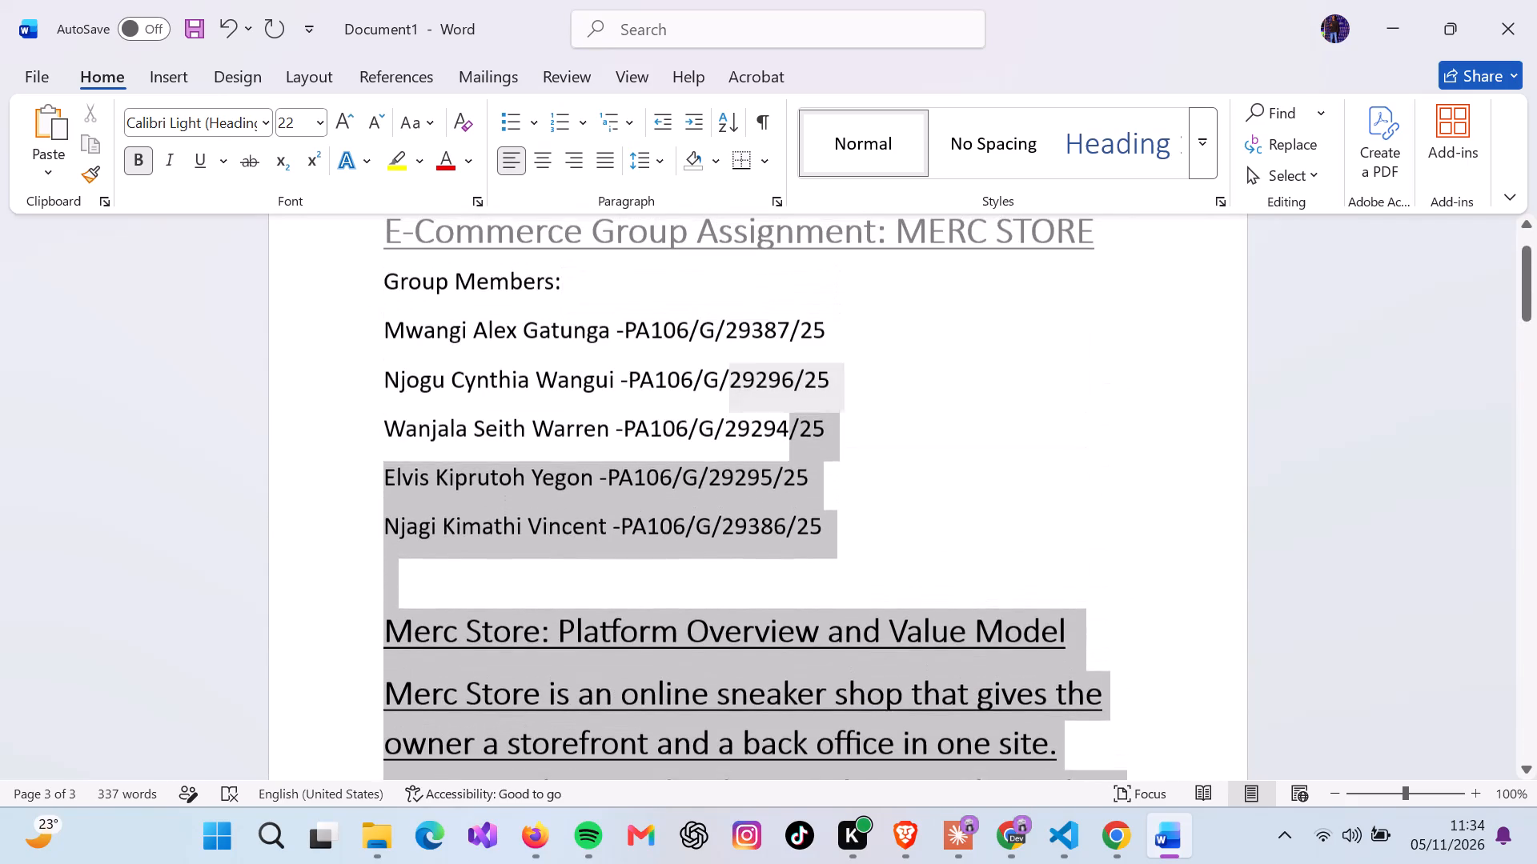
{"action": "left_click_drag", "start_coordinate": [798, 493], "coordinate": [1034, 631]}
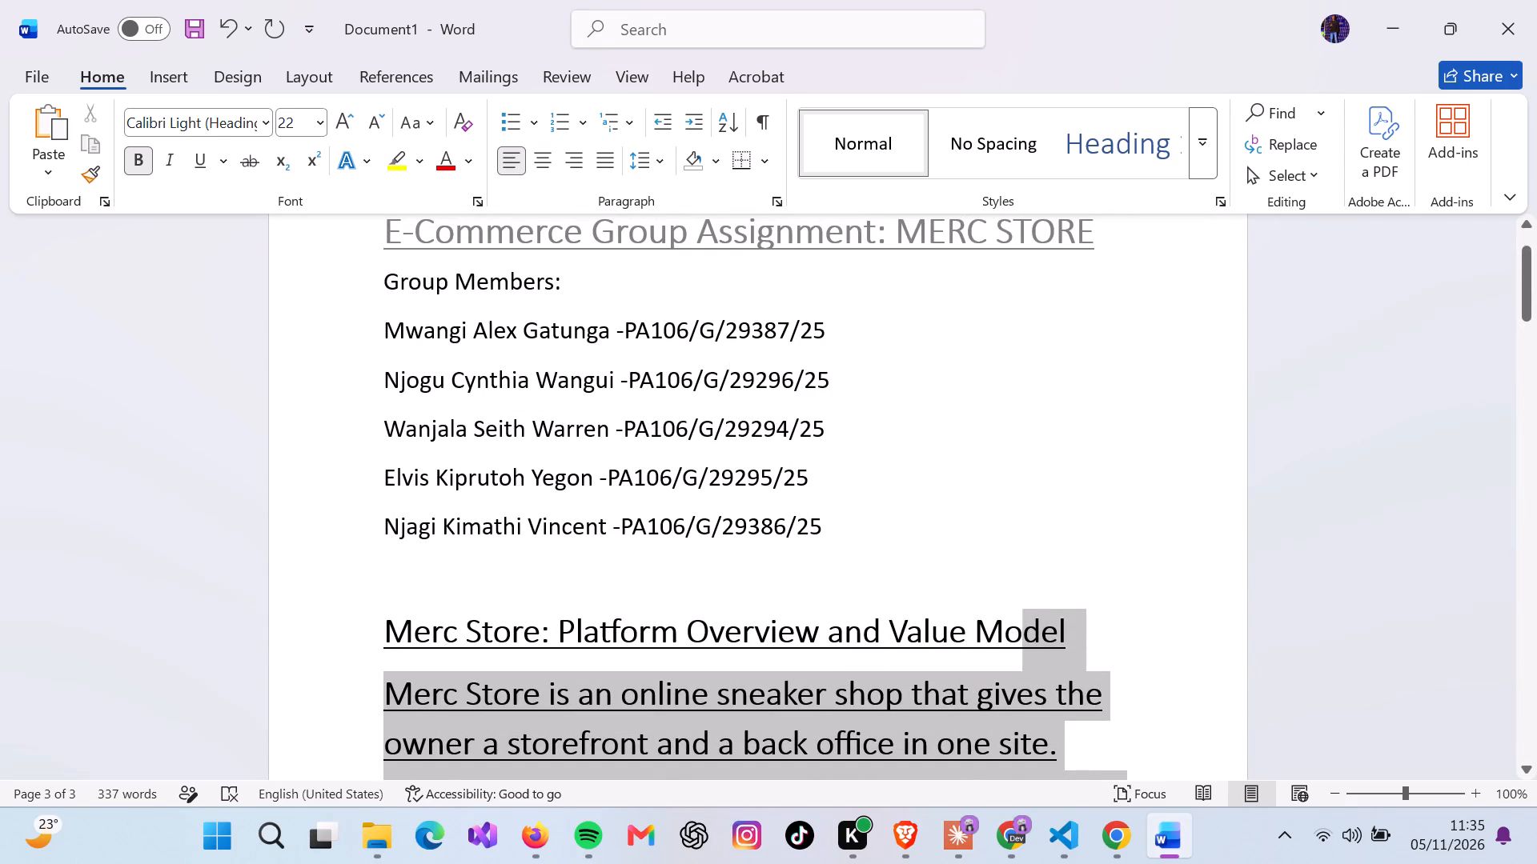
{"action": "left_click_drag", "start_coordinate": [1034, 631], "coordinate": [1104, 743]}
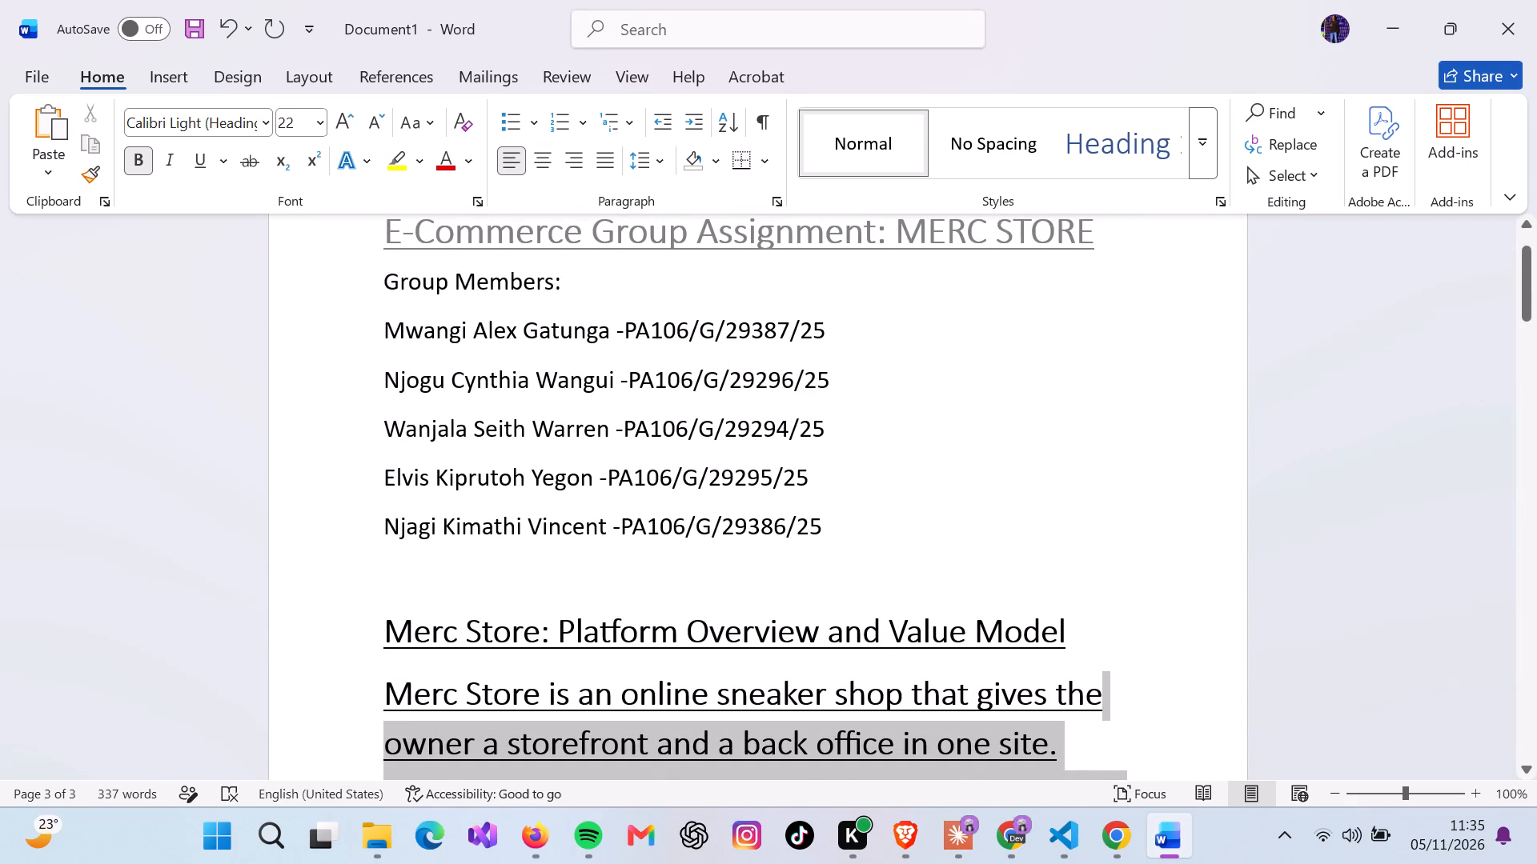
{"action": "left_click_drag", "start_coordinate": [1104, 743], "coordinate": [423, 672]}
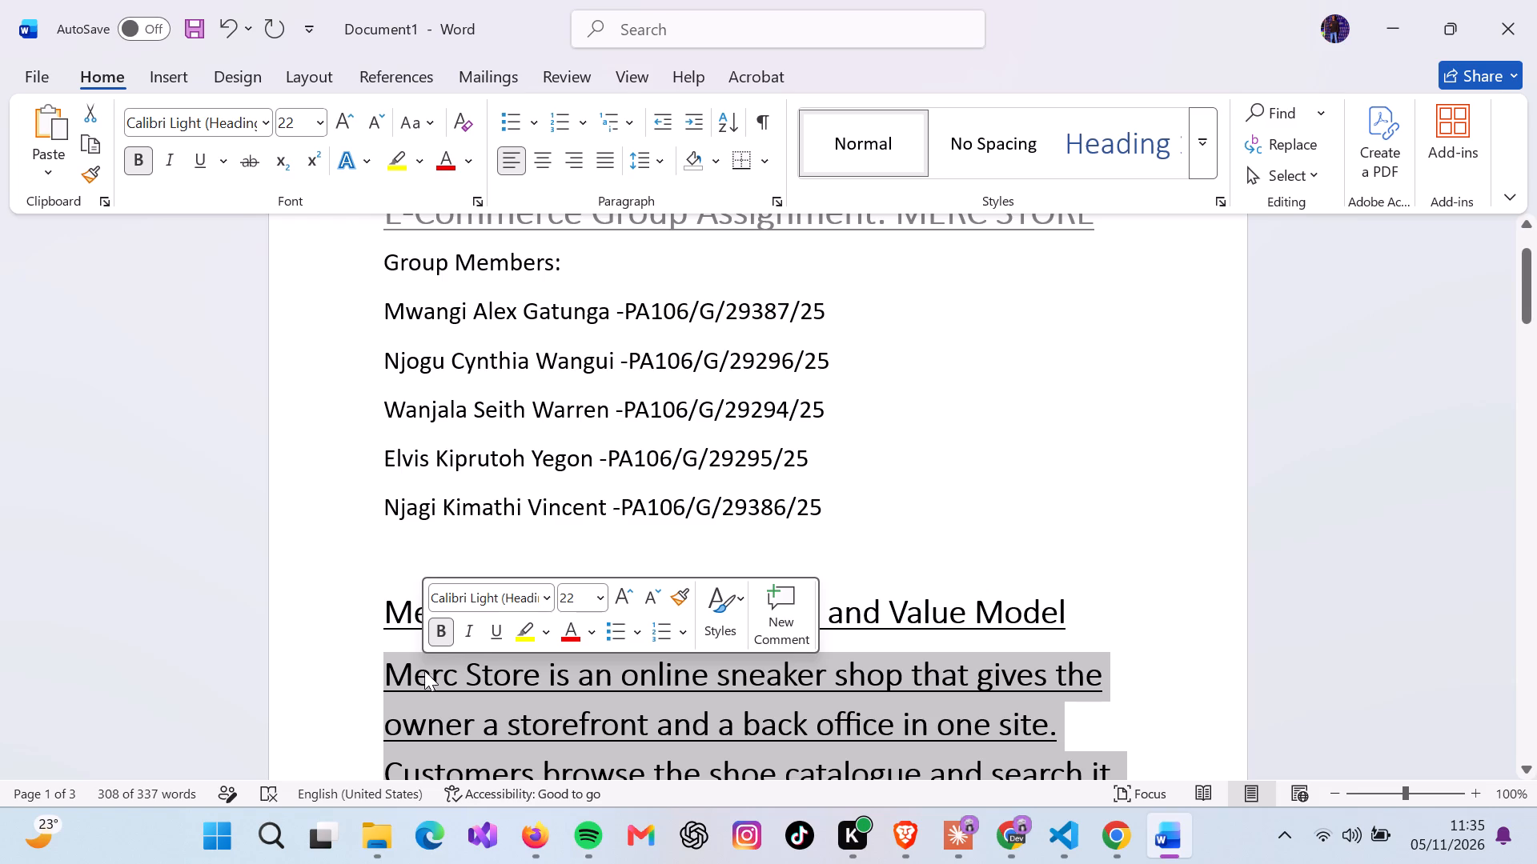
{"action": "left_click", "coordinate": [497, 630]}
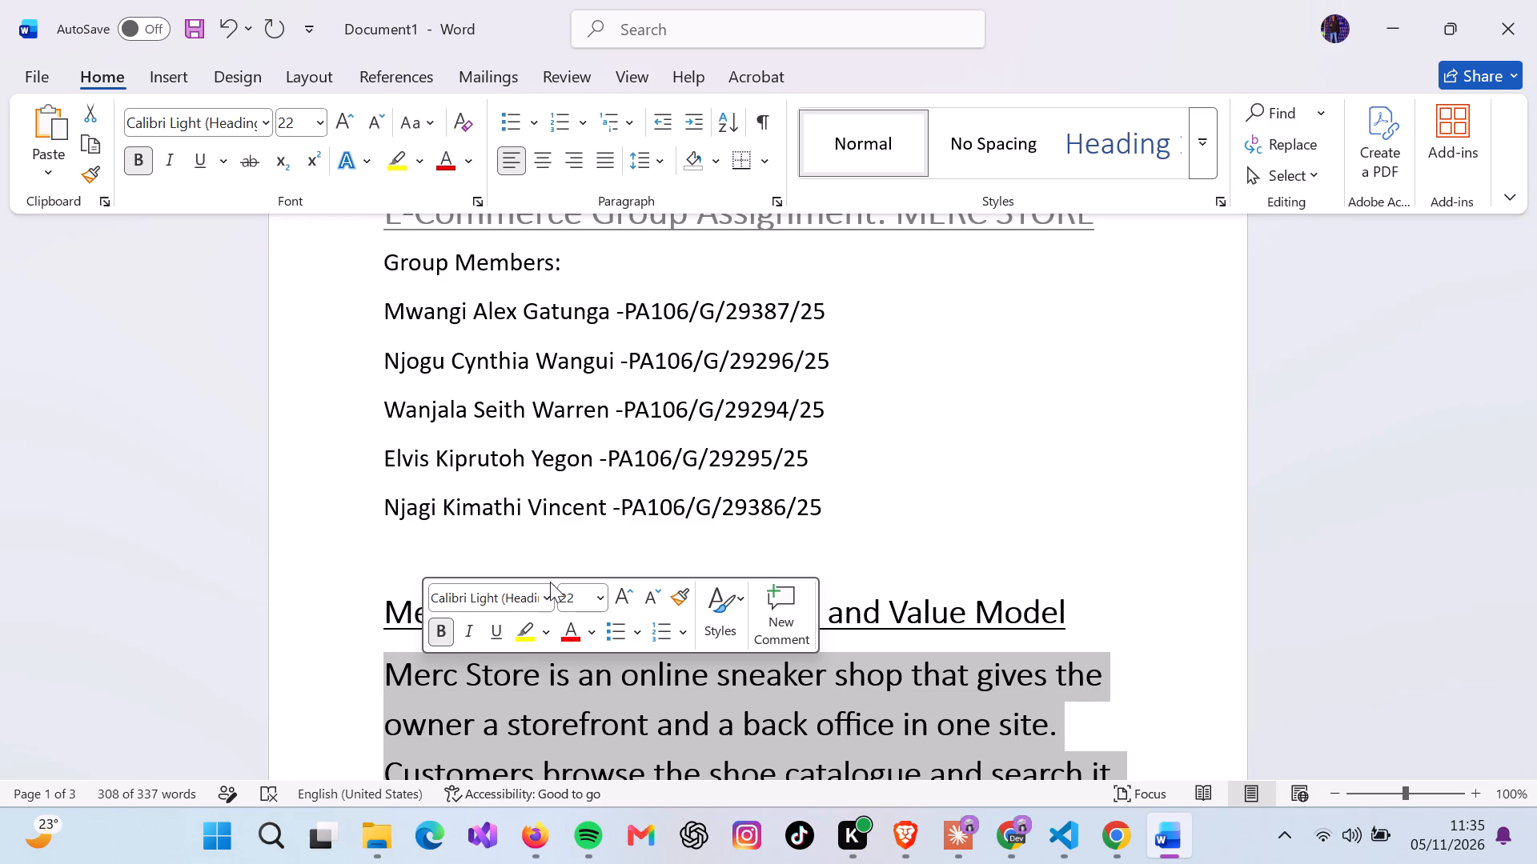
Format the selected body text as Calibri (Body), not bold, at font size 16.
{"action": "left_click", "coordinate": [548, 598]}
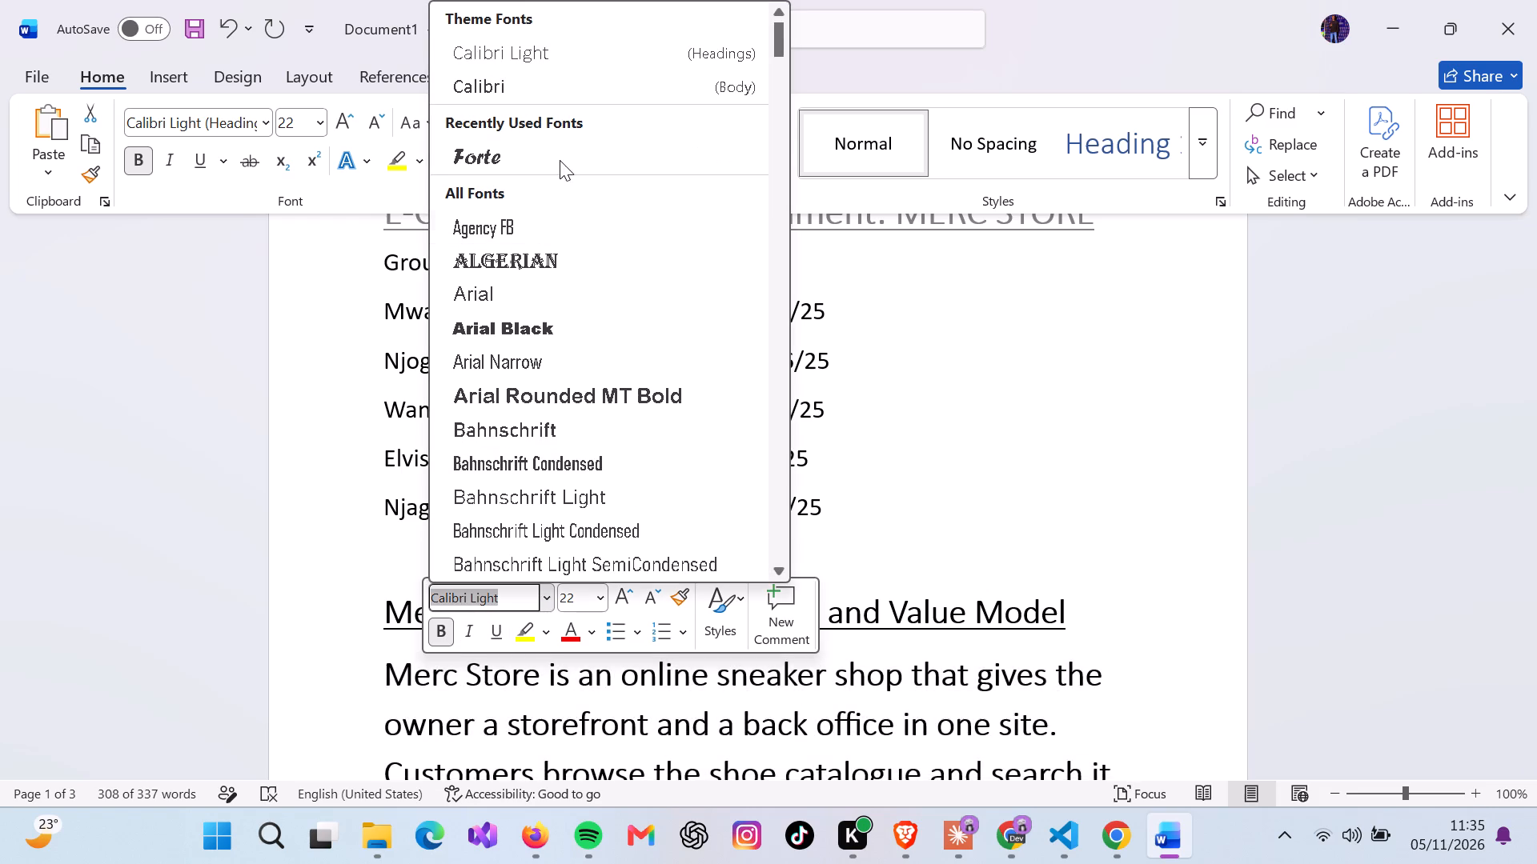
{"action": "left_click", "coordinate": [565, 90]}
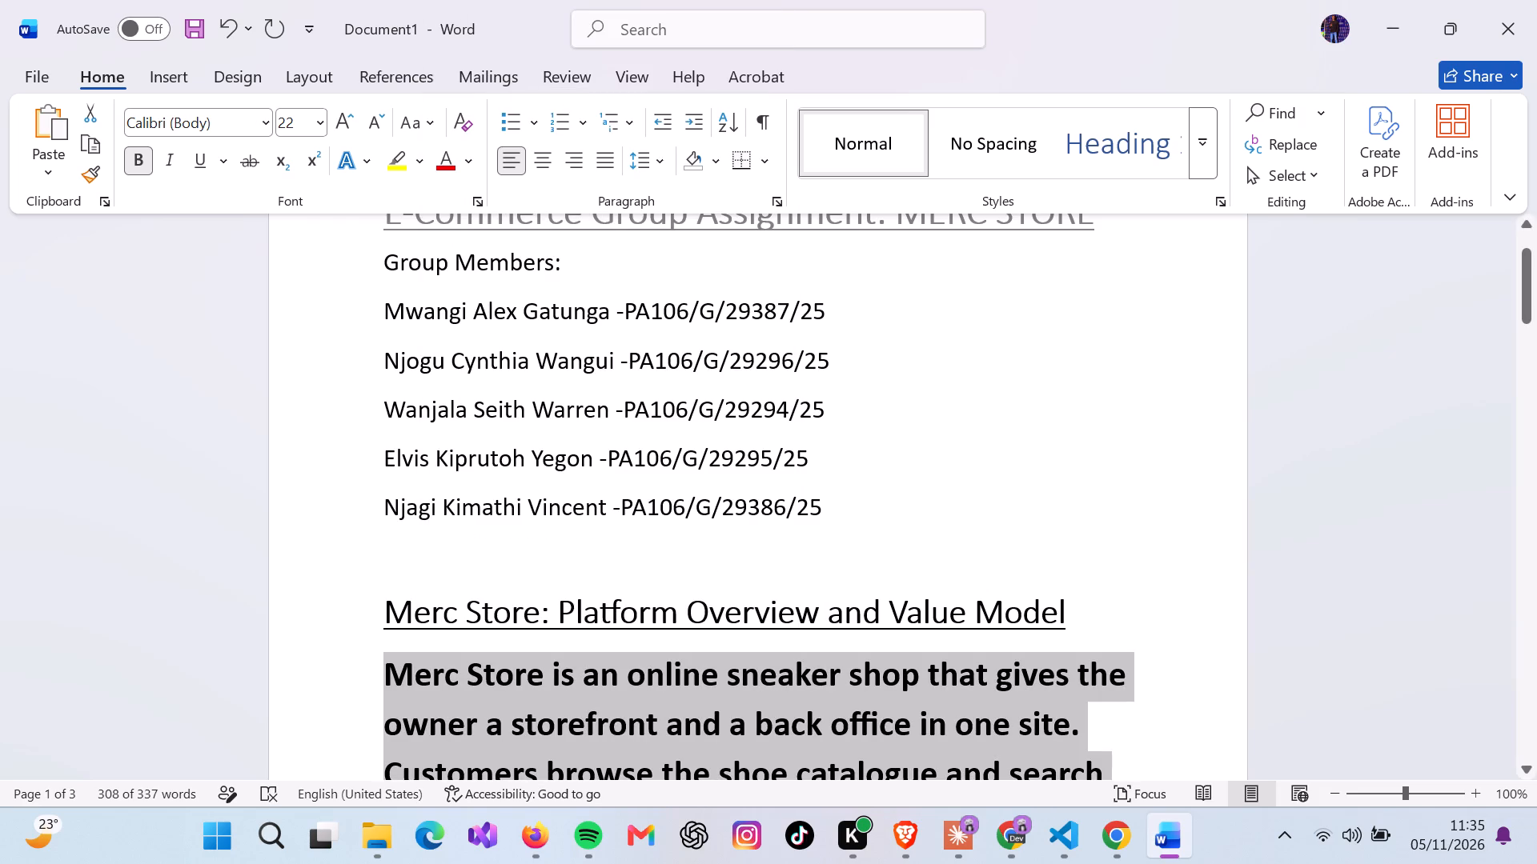
{"action": "left_click", "coordinate": [146, 164]}
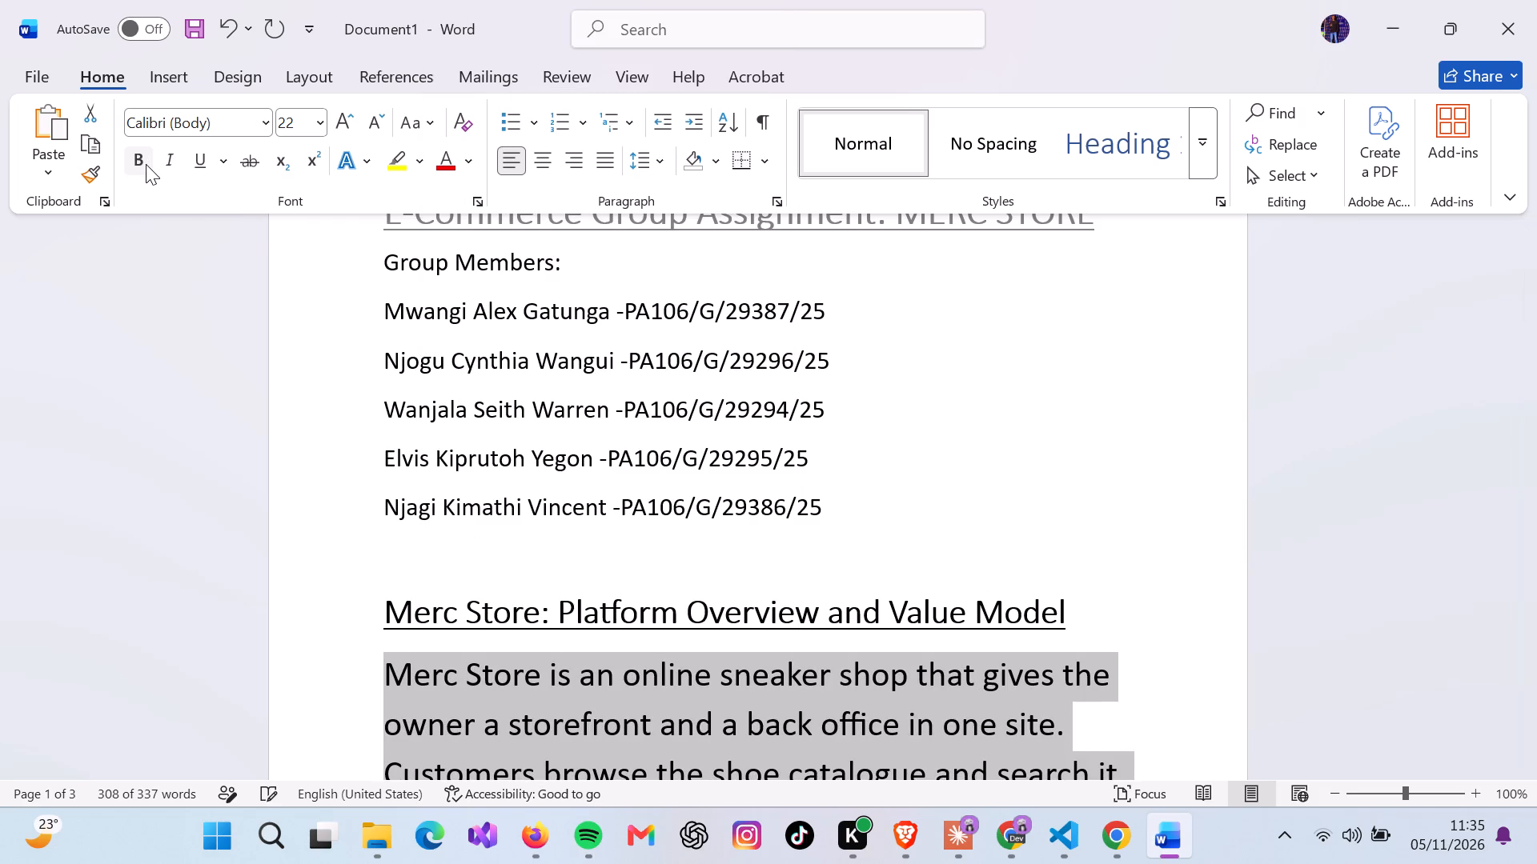
{"action": "left_click", "coordinate": [319, 127]}
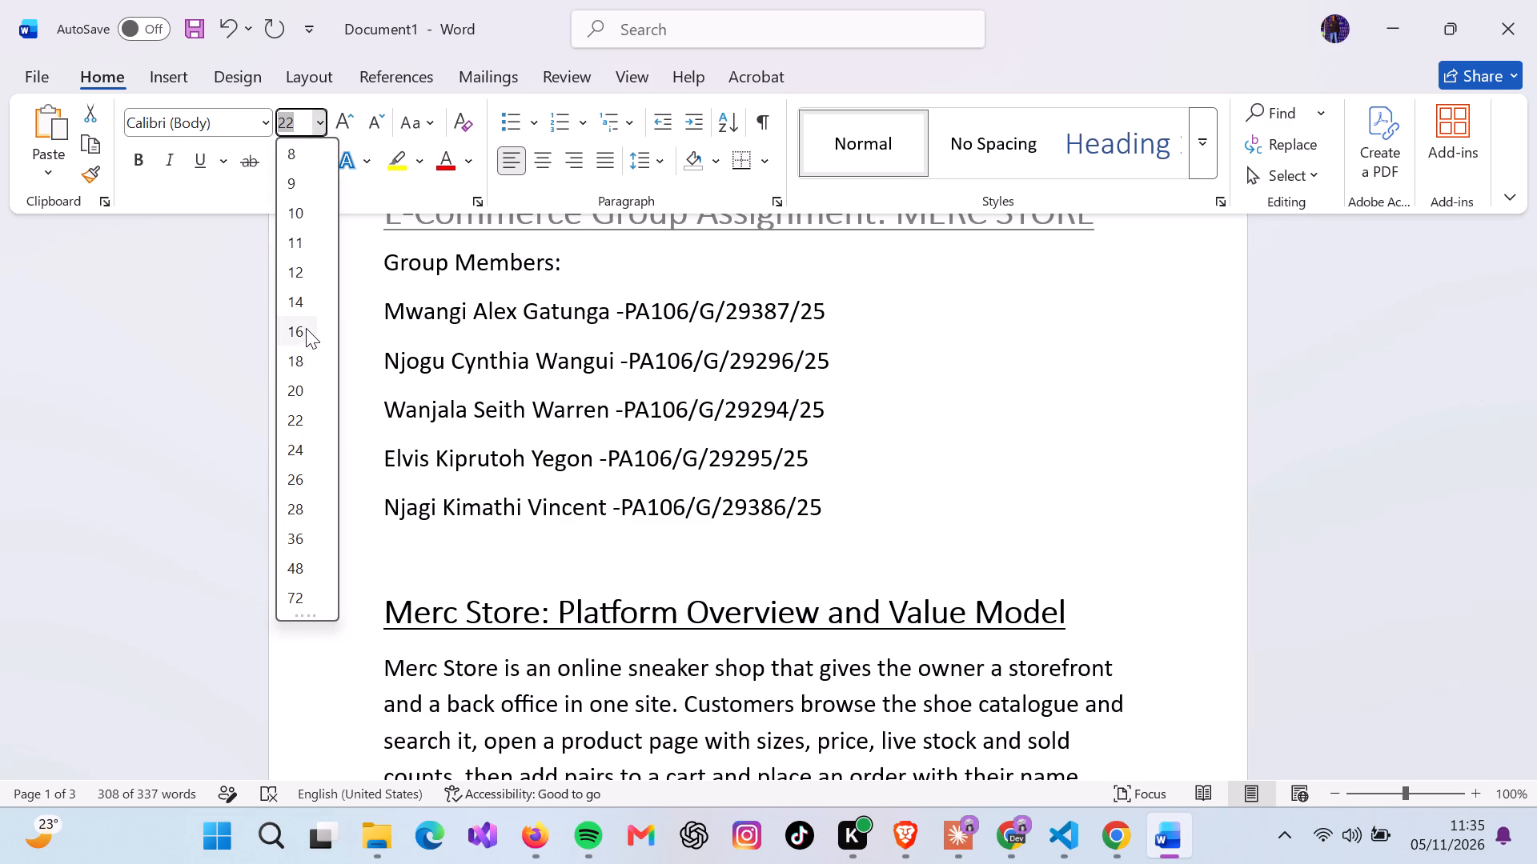
{"action": "left_click", "coordinate": [303, 324]}
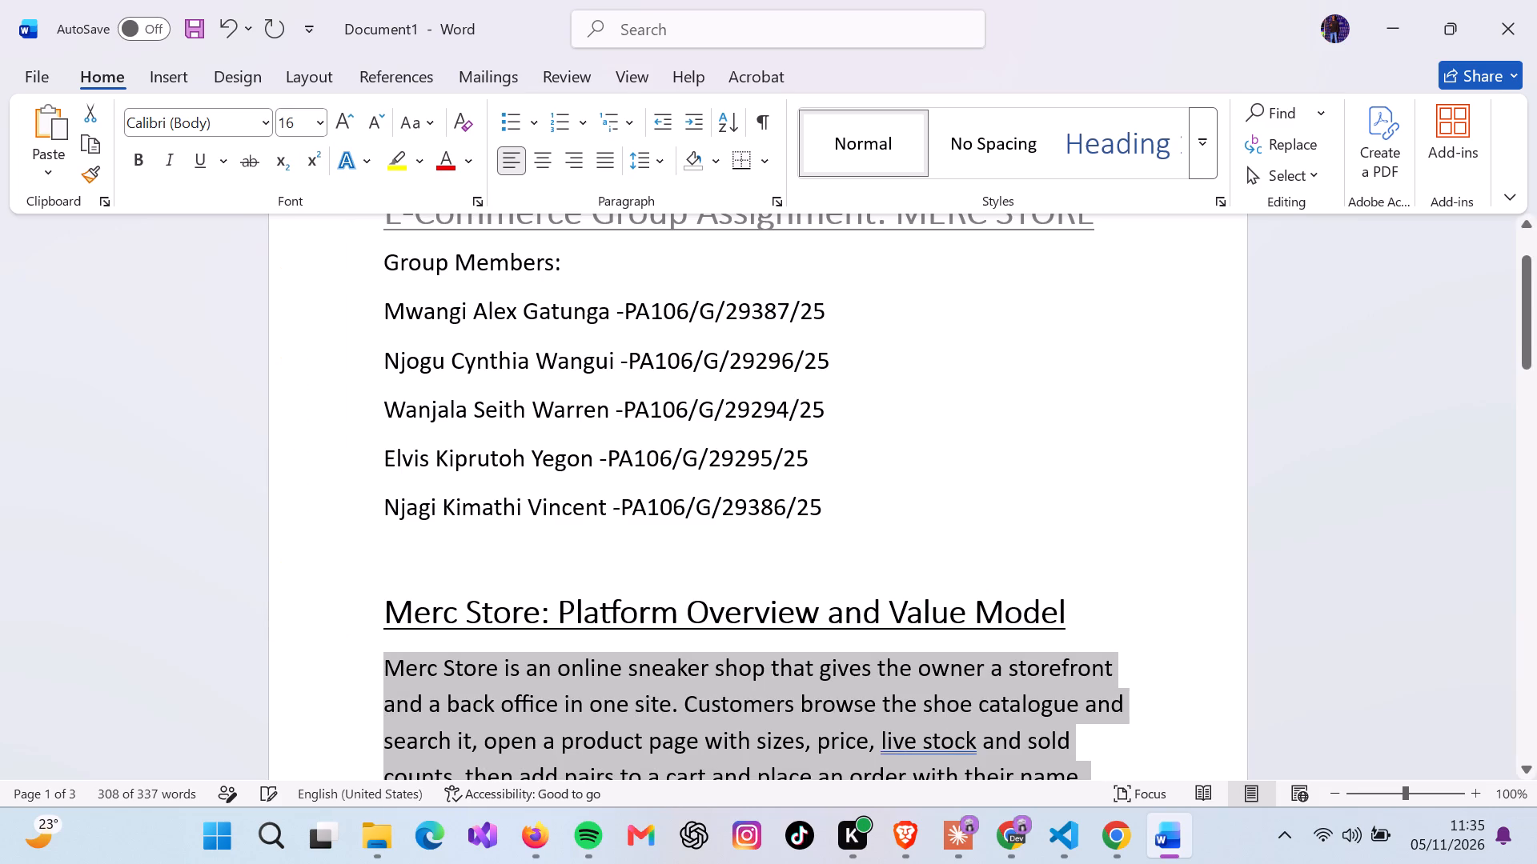
Deselect the body text and review its formatting and layout across both pages.
{"action": "scroll", "coordinate": [546, 411], "scroll_direction": "down", "scroll_amount": 3}
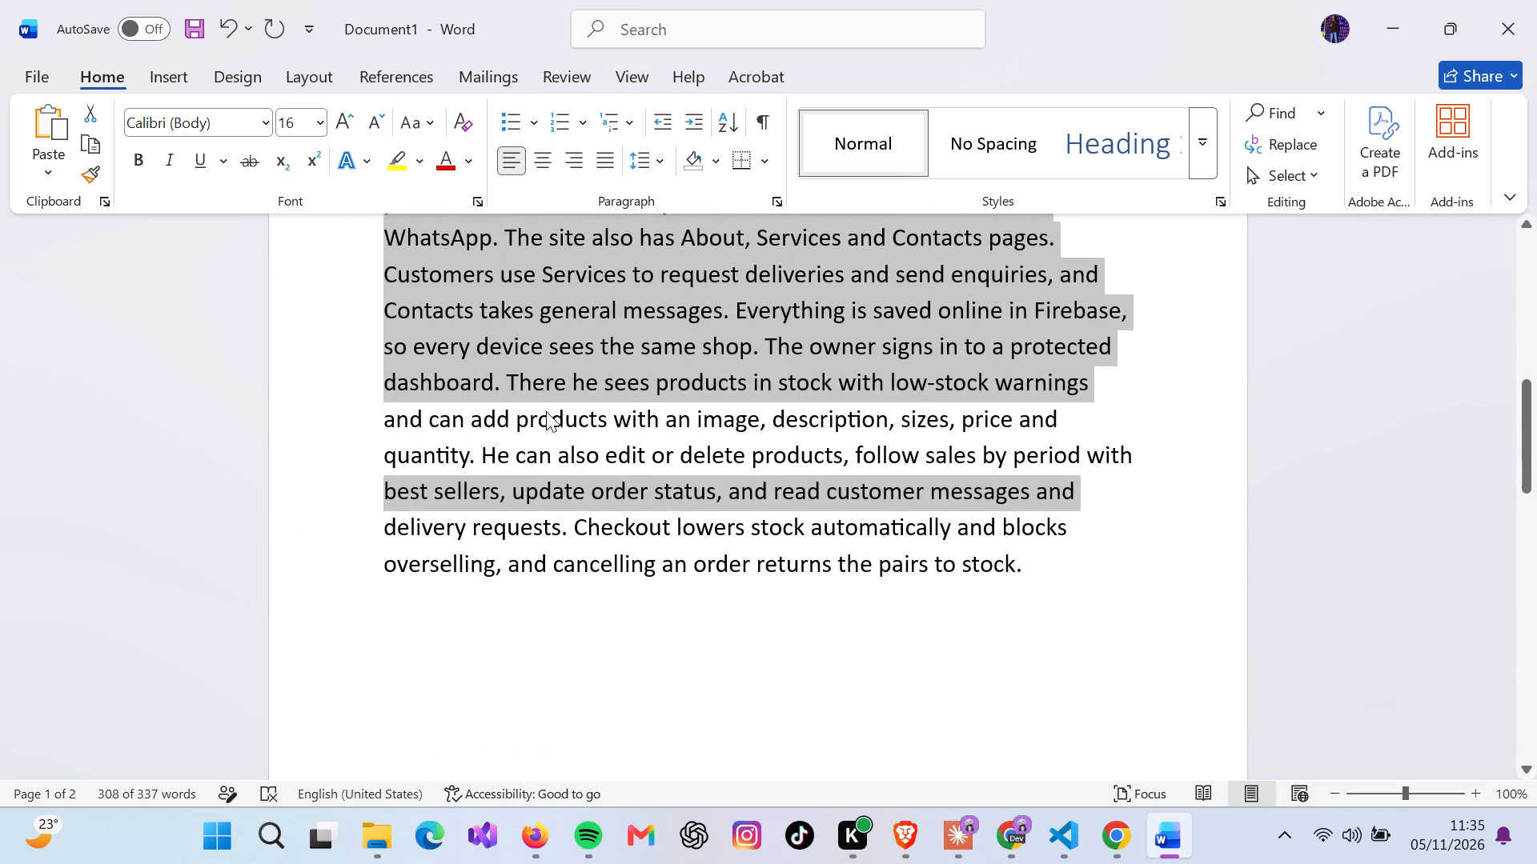
{"action": "left_click", "coordinate": [883, 593]}
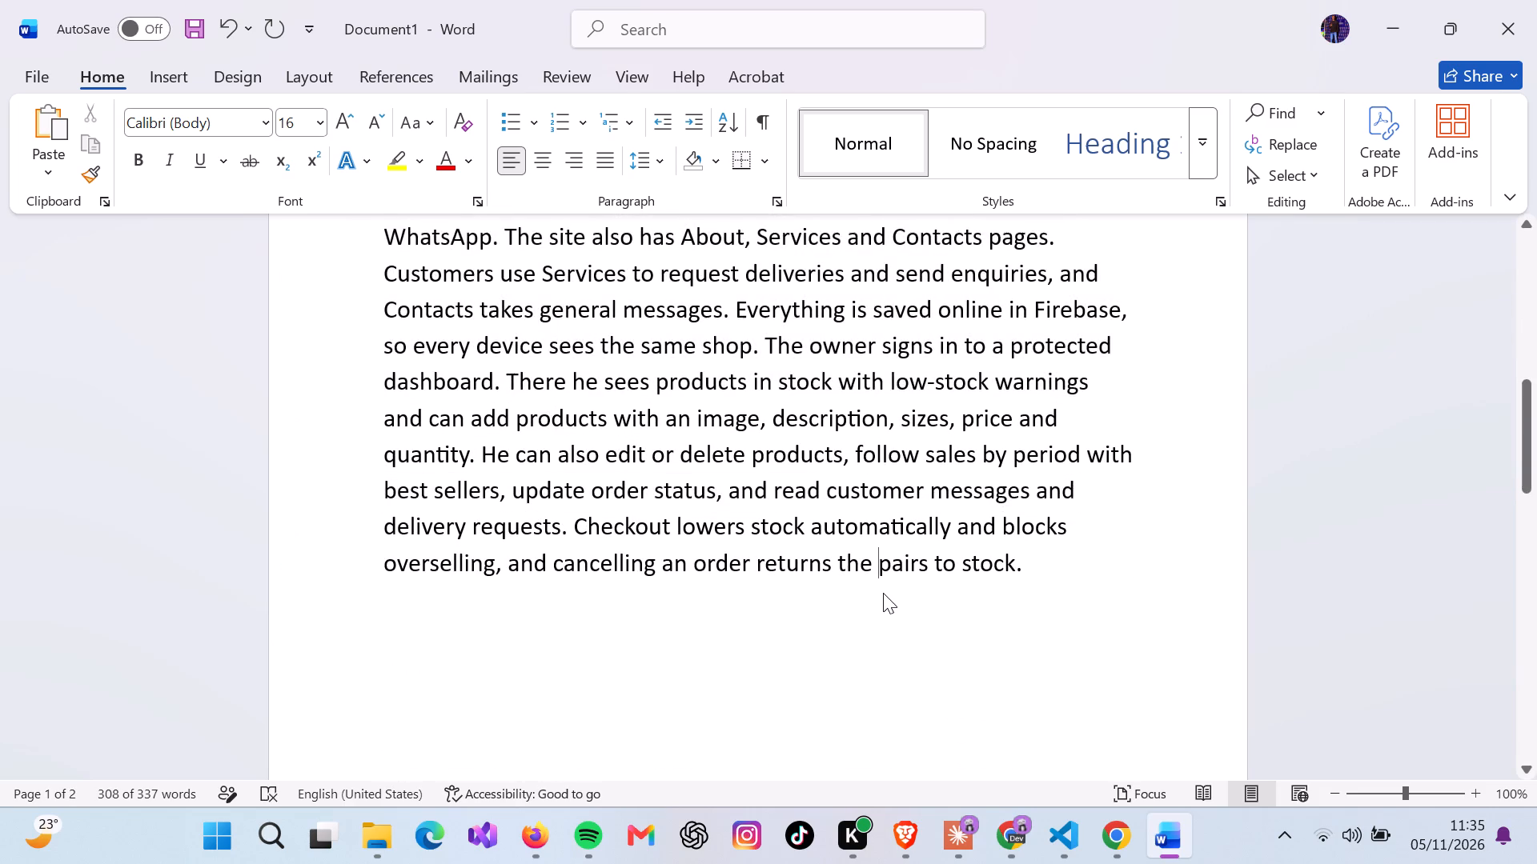
{"action": "scroll", "coordinate": [883, 593], "scroll_direction": "down", "scroll_amount": 7}
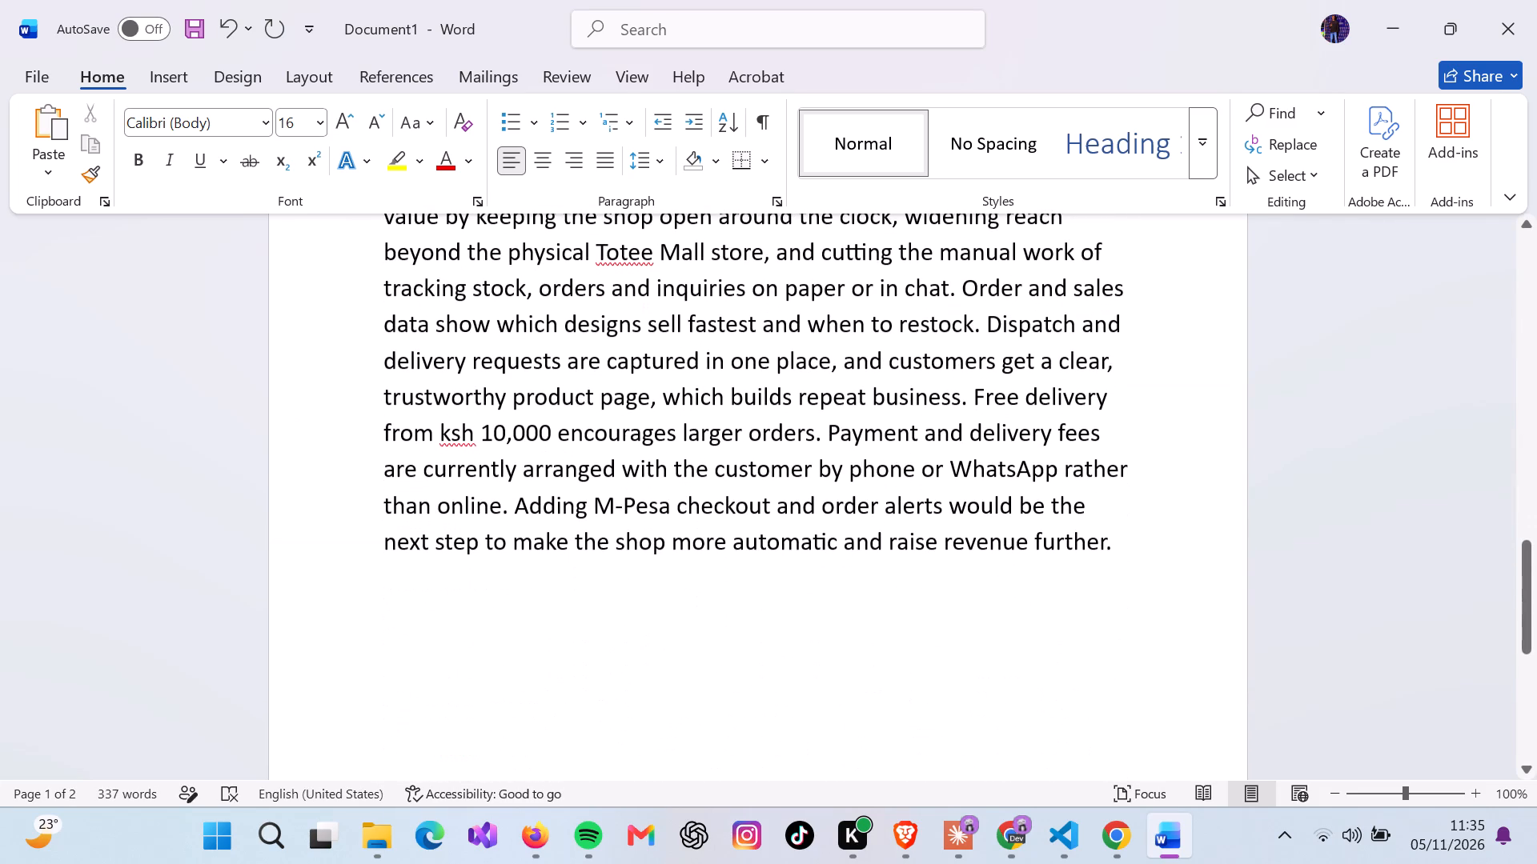
{"action": "scroll", "coordinate": [883, 593], "scroll_direction": "up", "scroll_amount": 2}
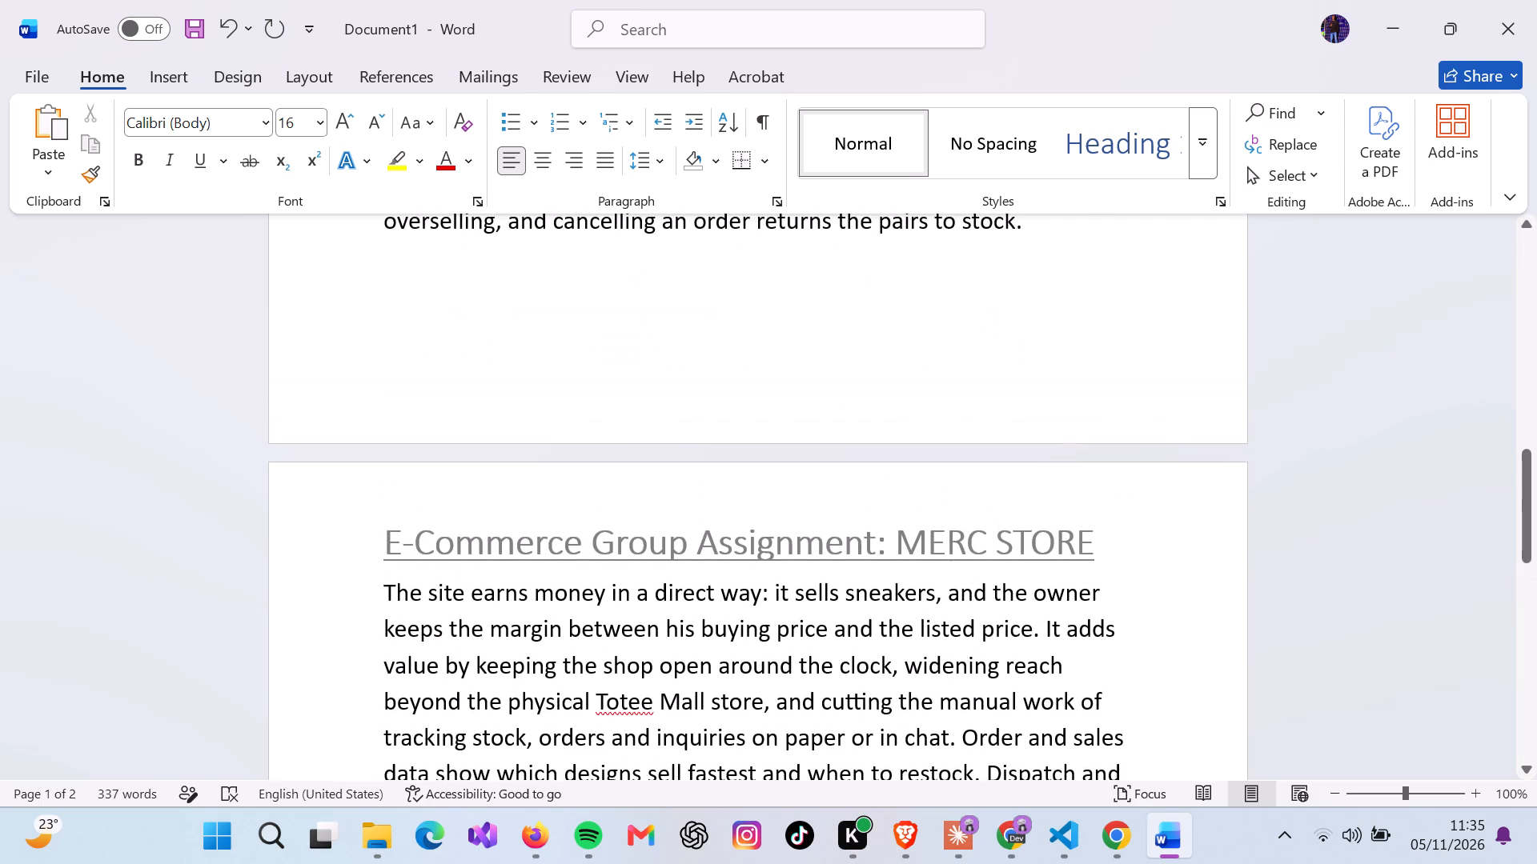
{"action": "scroll", "coordinate": [883, 593], "scroll_direction": "up", "scroll_amount": 3}
{"action": "scroll", "coordinate": [883, 593], "scroll_direction": "down", "scroll_amount": 1}
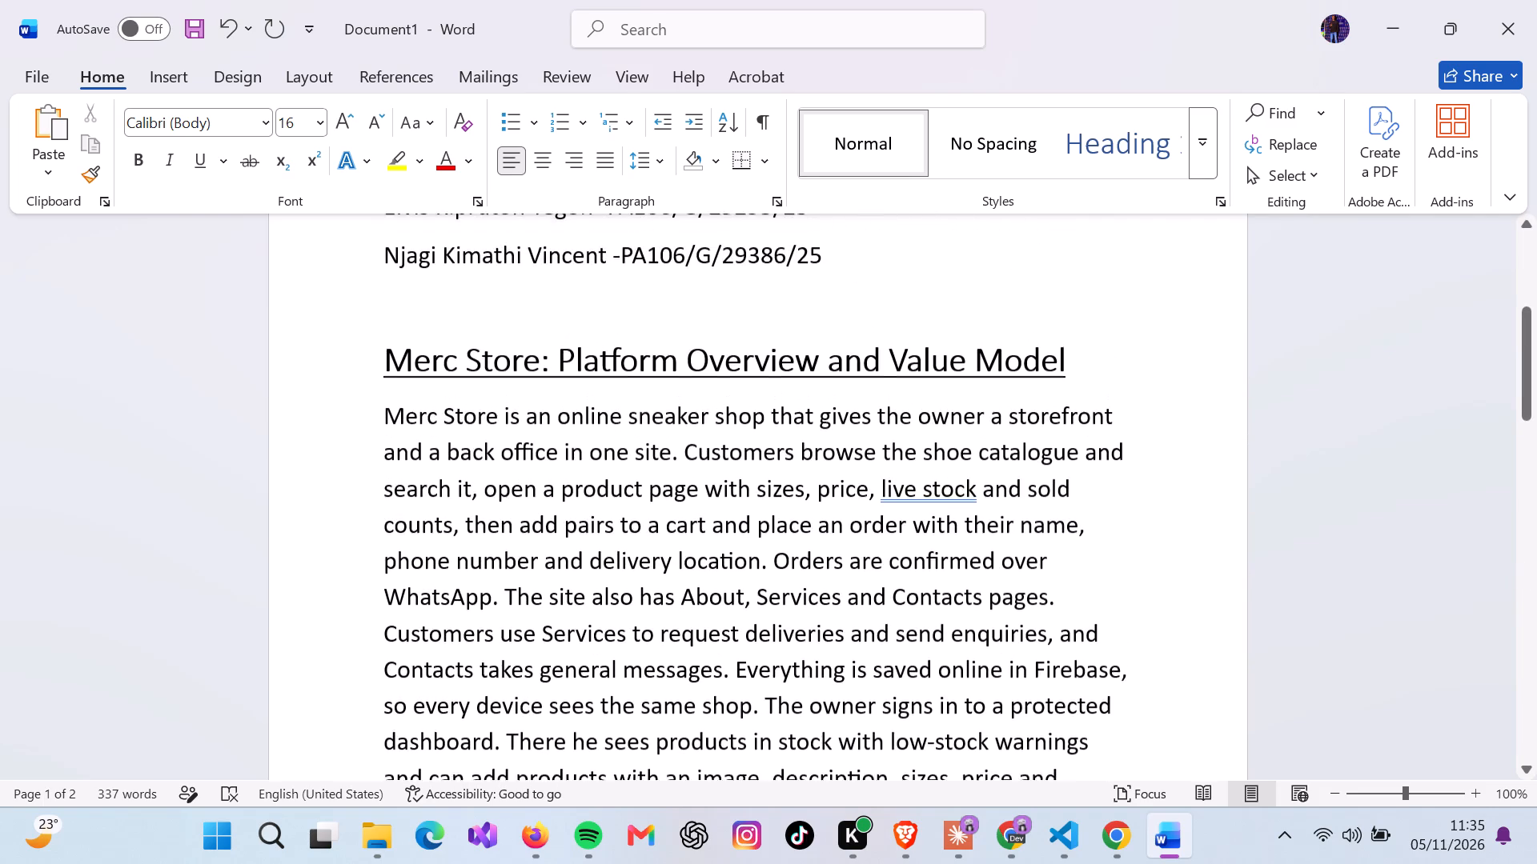
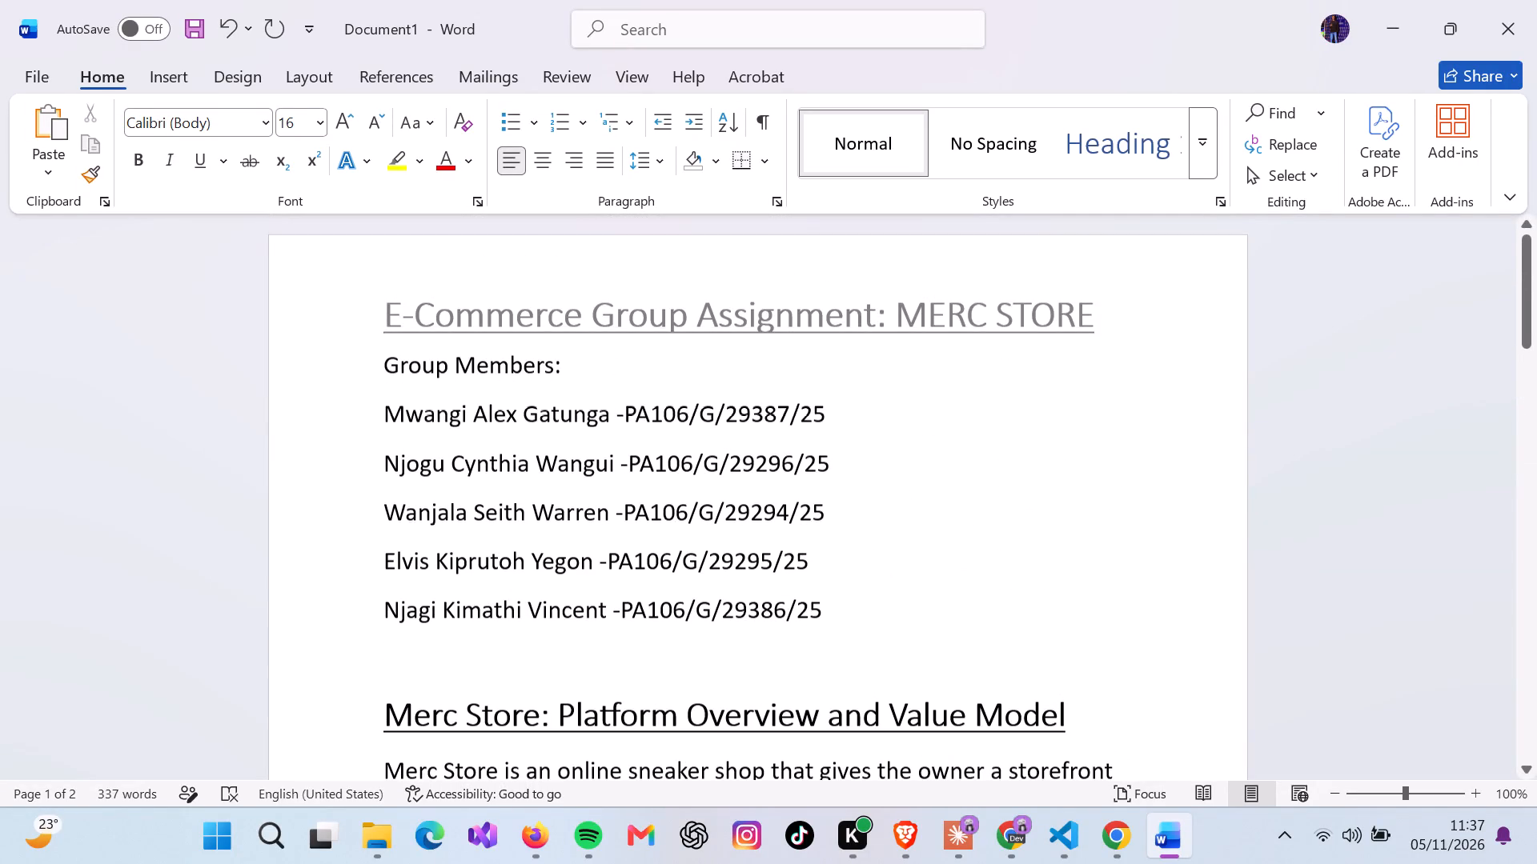
Read through the platform overview text on both pages, checking the wording and layout from the members list to the last sentence.
{"action": "scroll", "coordinate": [1037, 509], "scroll_direction": "down", "scroll_amount": 4}
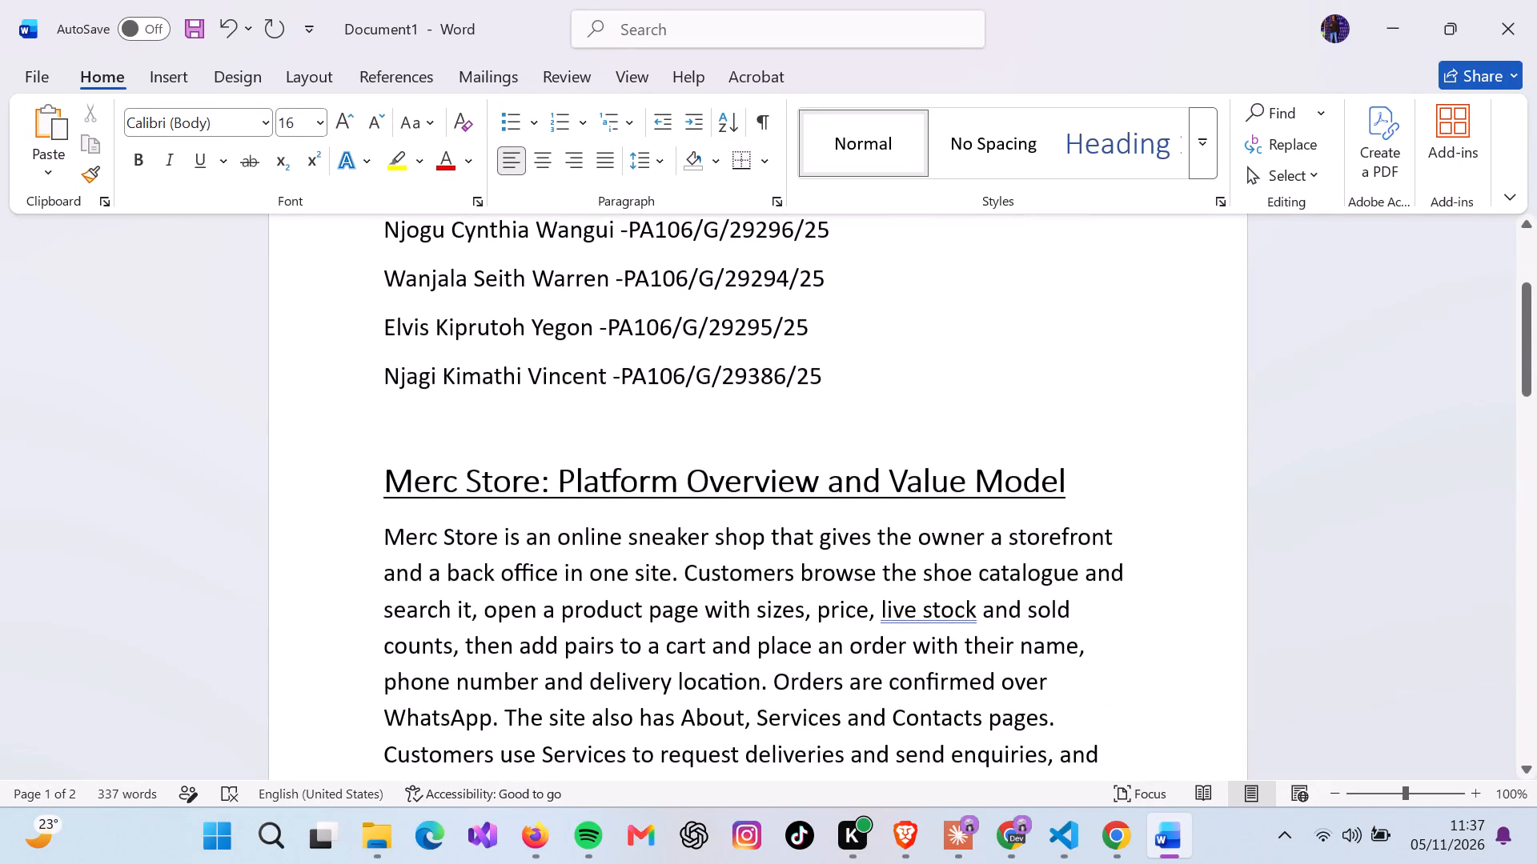
{"action": "scroll", "coordinate": [1037, 509], "scroll_direction": "down", "scroll_amount": 1}
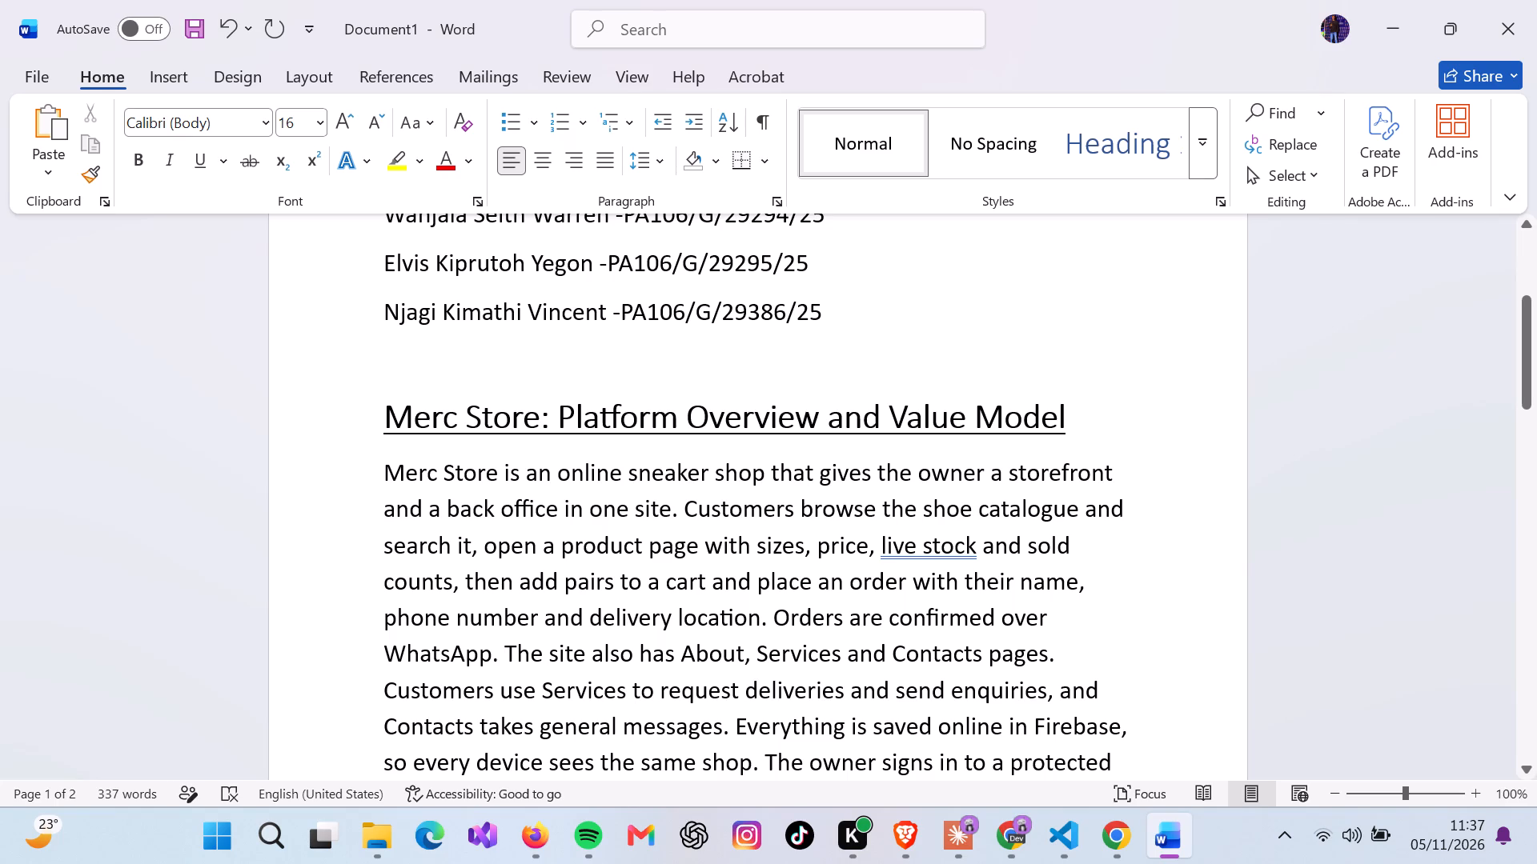
{"action": "scroll", "coordinate": [1128, 419], "scroll_direction": "down", "scroll_amount": 8}
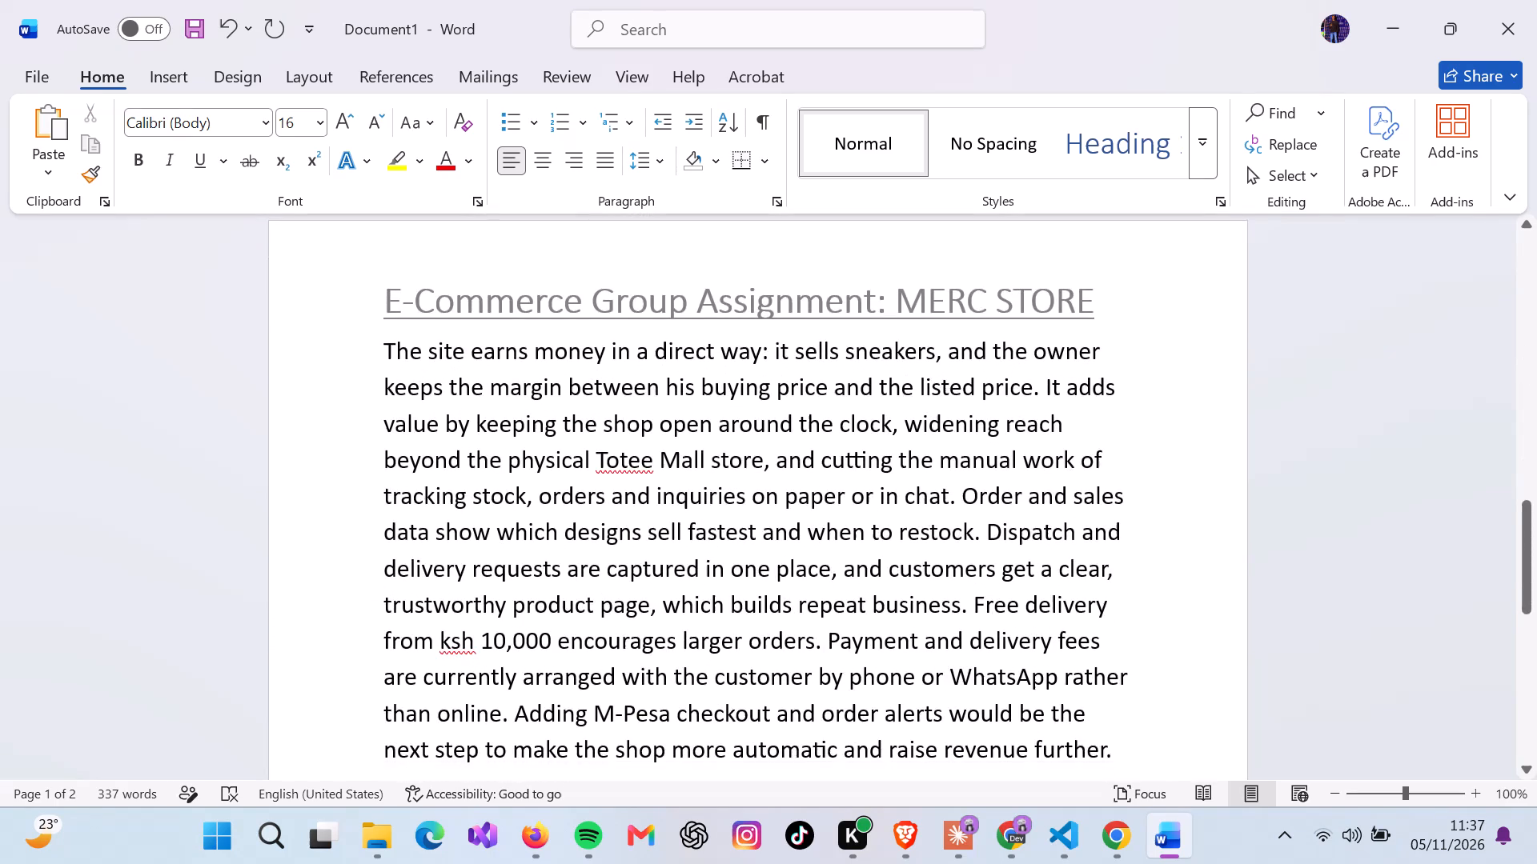
{"action": "scroll", "coordinate": [1128, 419], "scroll_direction": "down", "scroll_amount": 3}
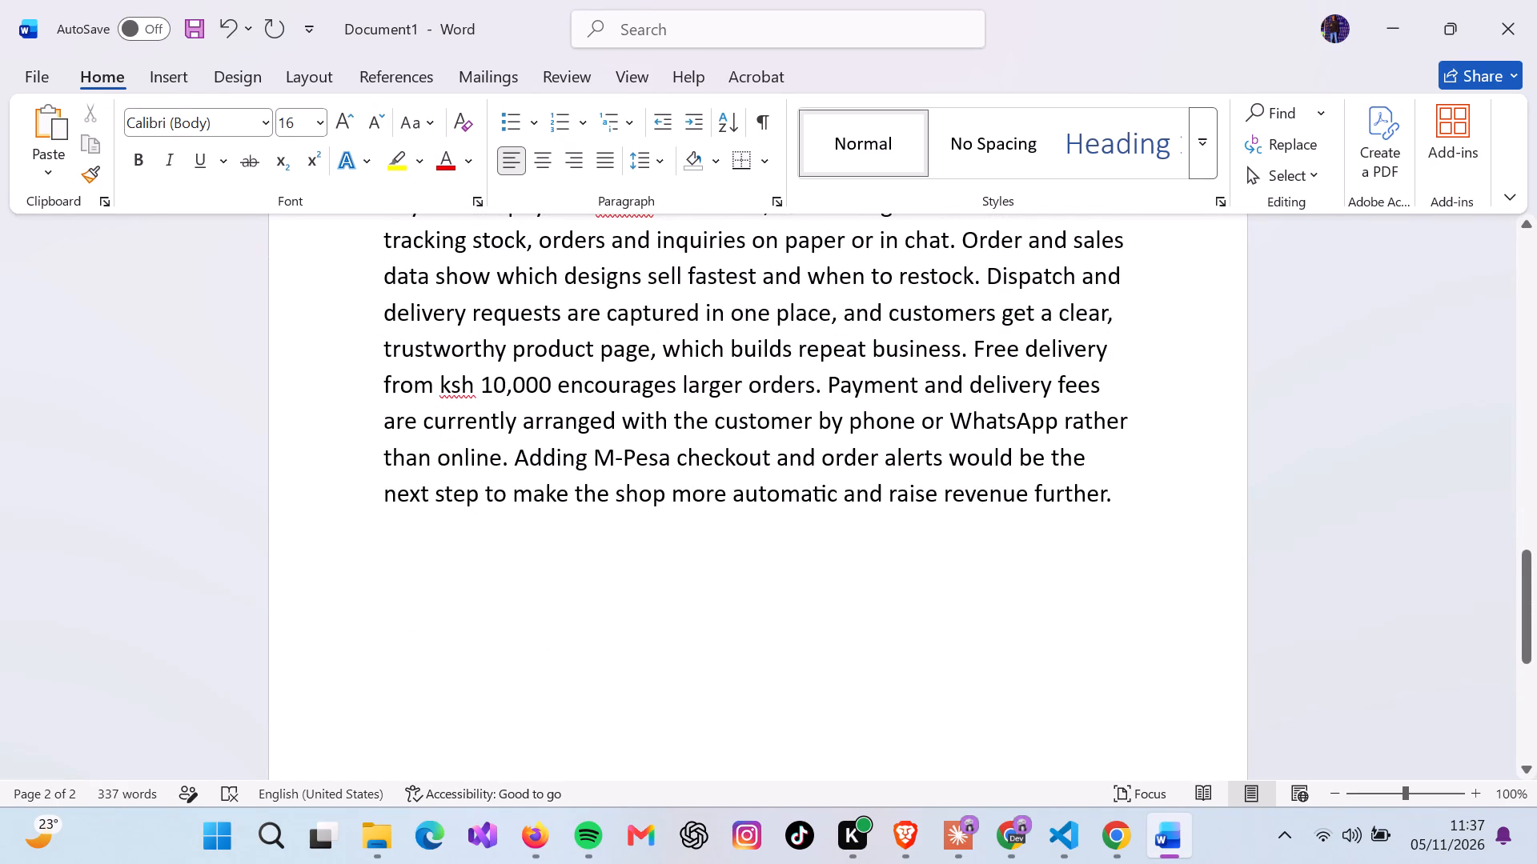
{"action": "scroll", "coordinate": [1110, 477], "scroll_direction": "up", "scroll_amount": 1}
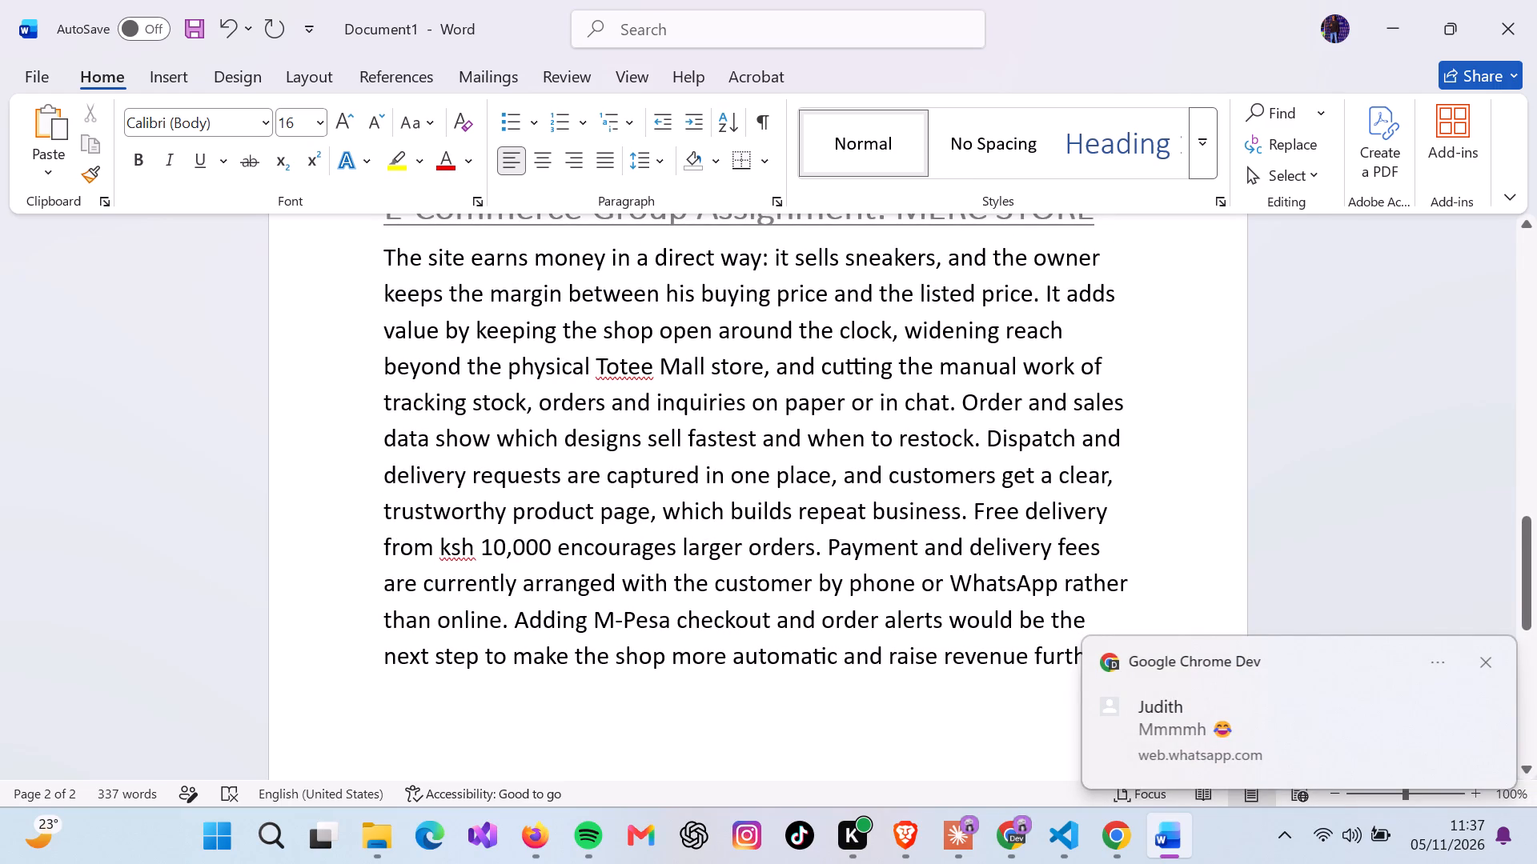
{"action": "scroll", "coordinate": [902, 442], "scroll_direction": "down", "scroll_amount": 1}
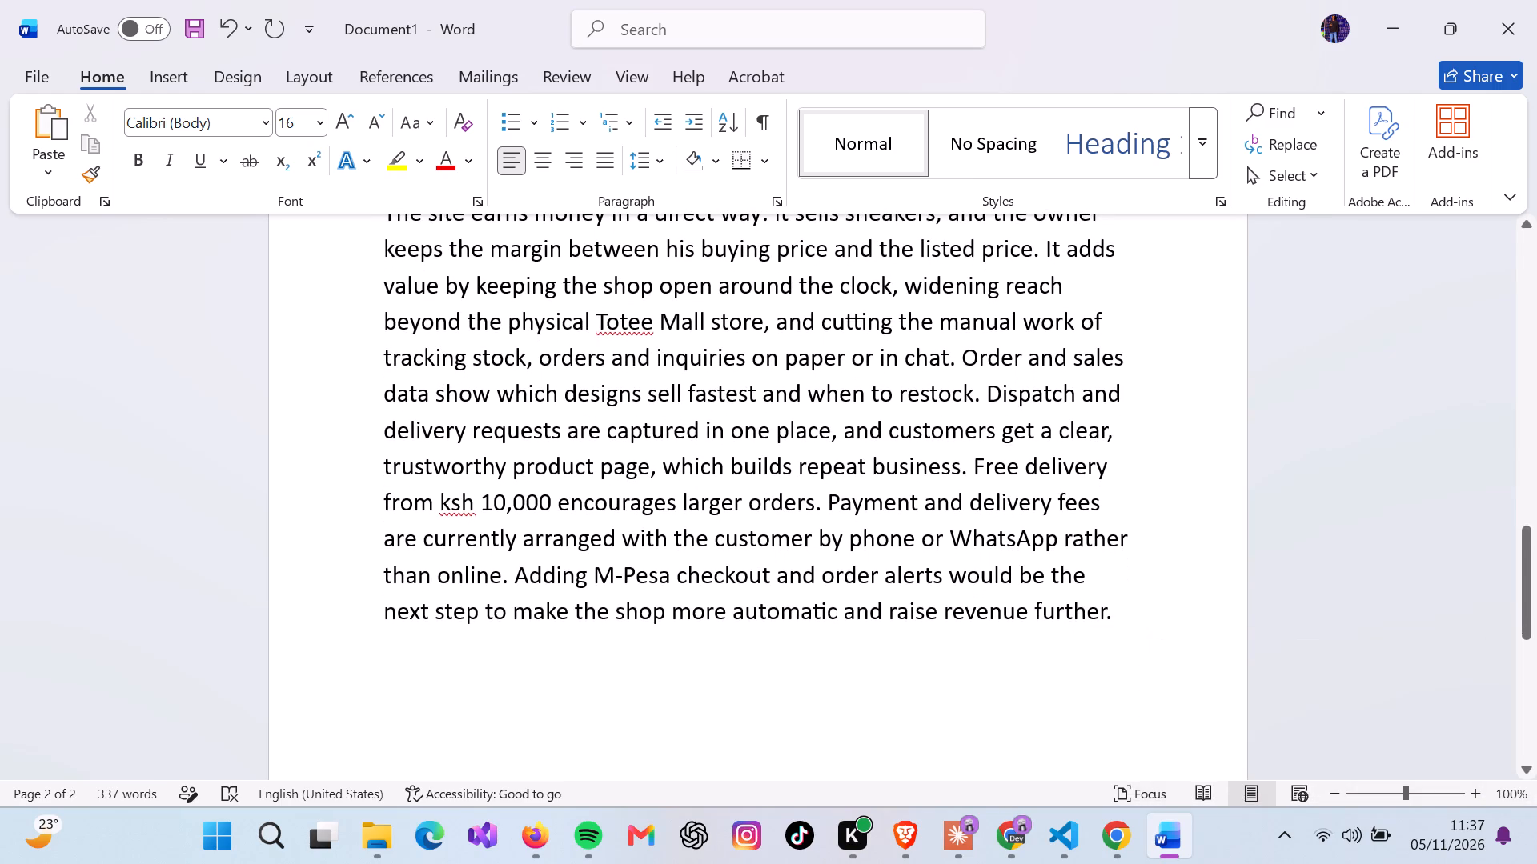
{"action": "scroll", "coordinate": [902, 442], "scroll_direction": "up", "scroll_amount": 5}
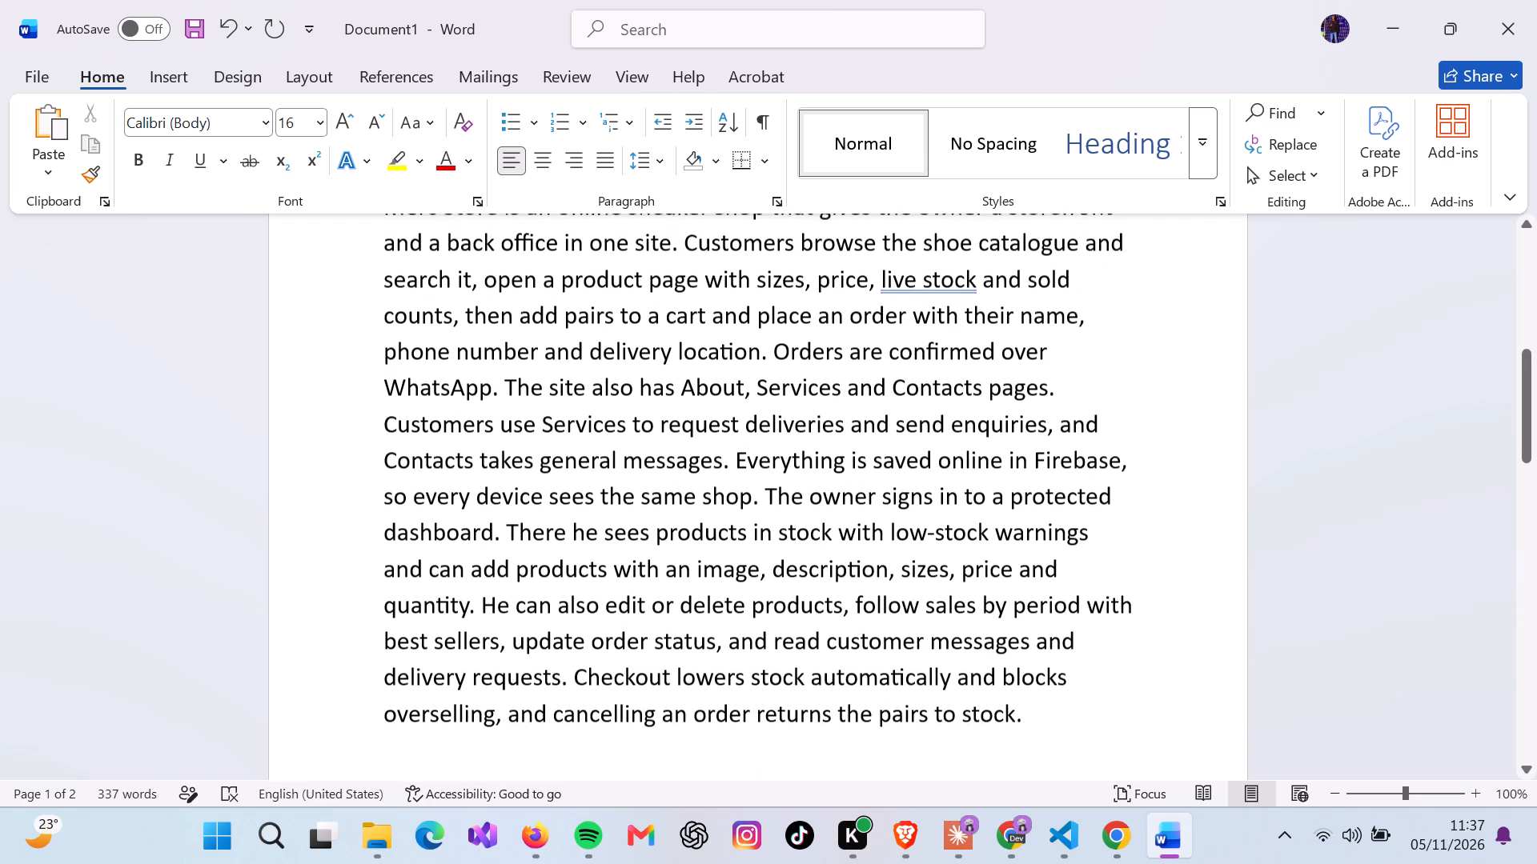
{"action": "scroll", "coordinate": [902, 442], "scroll_direction": "up", "scroll_amount": 1}
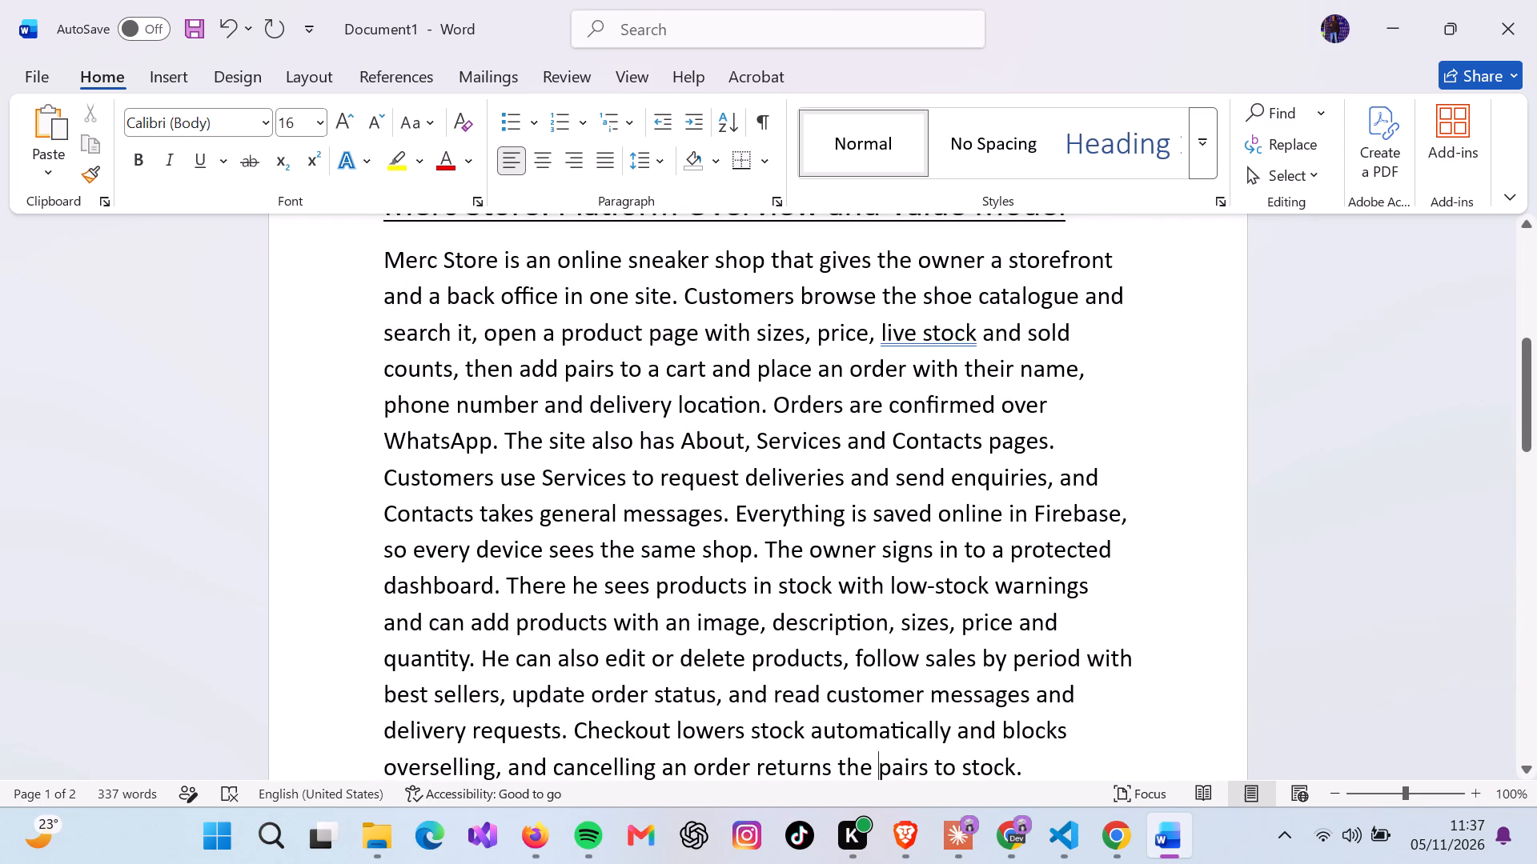
Review the body text from the "Merc Store: Platform Overview and Value Model" heading through the last sentence on page 2.
{"action": "scroll", "coordinate": [902, 442], "scroll_direction": "up", "scroll_amount": 2}
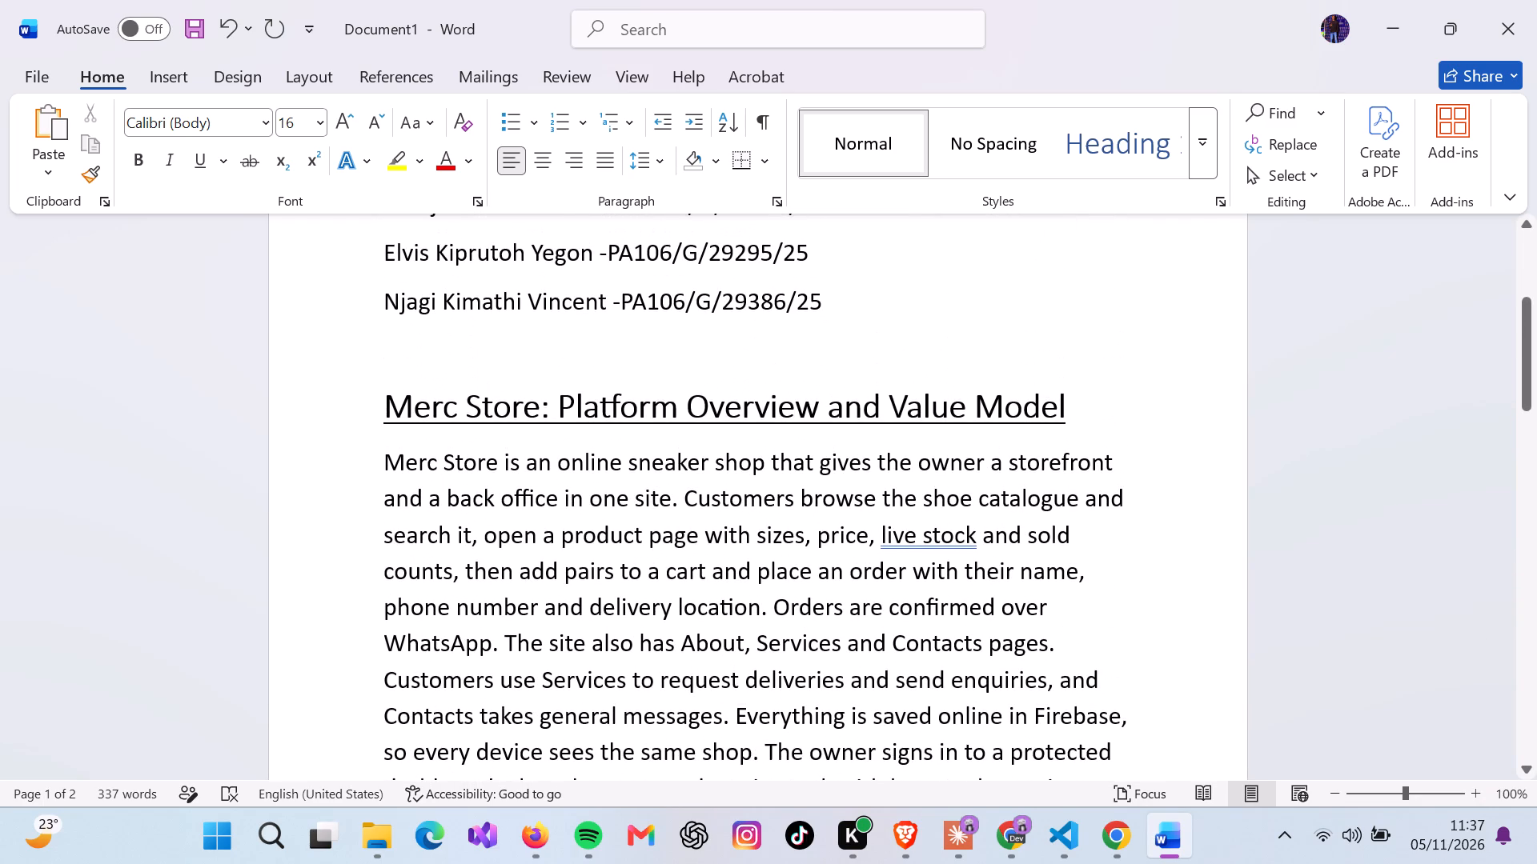
{"action": "scroll", "coordinate": [902, 442], "scroll_direction": "down", "scroll_amount": 2}
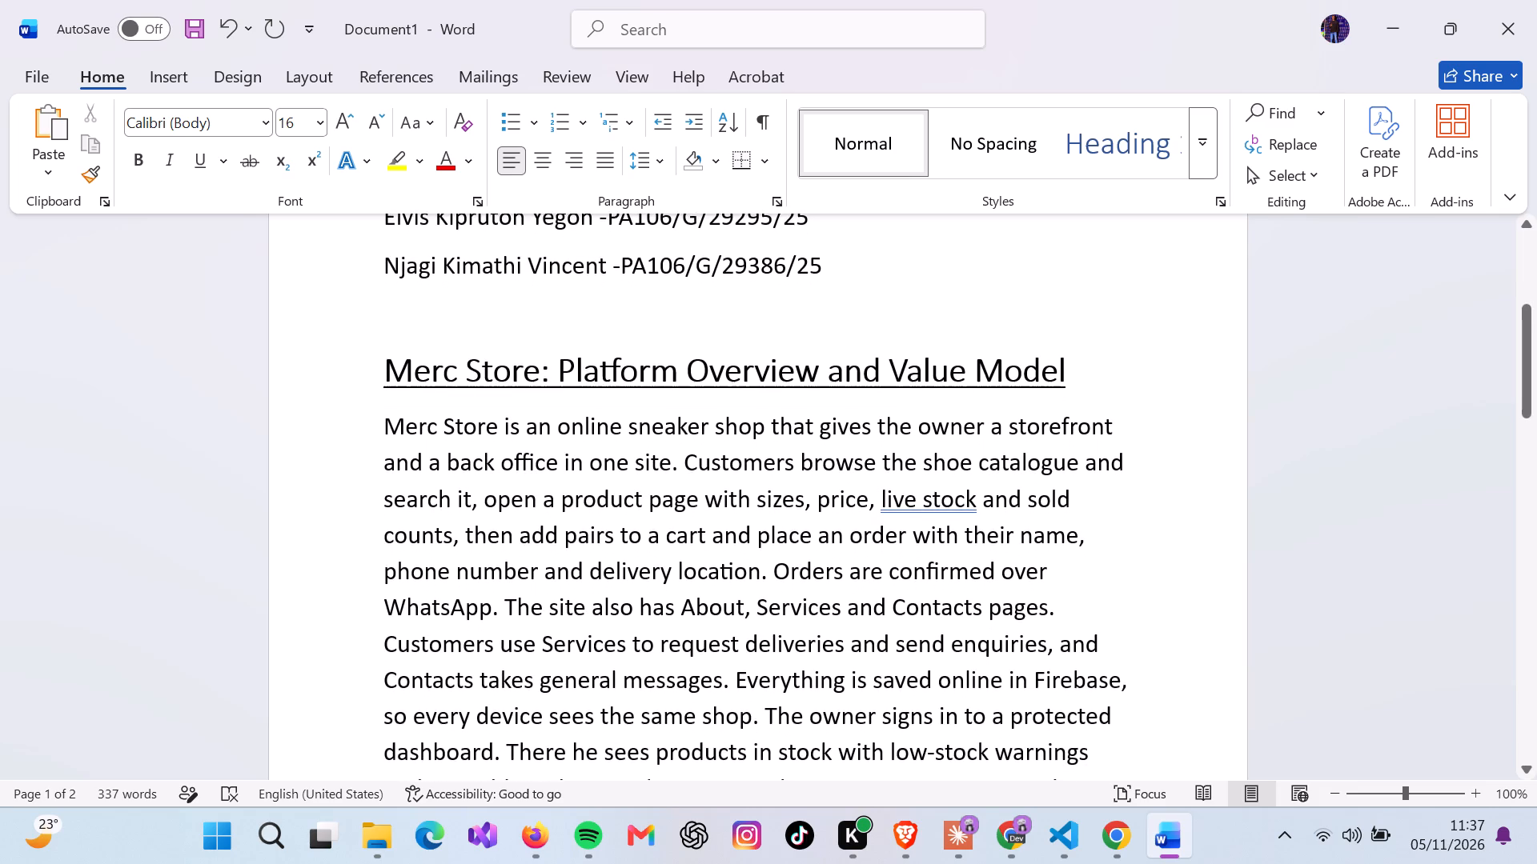
{"action": "scroll", "coordinate": [902, 442], "scroll_direction": "down", "scroll_amount": 3}
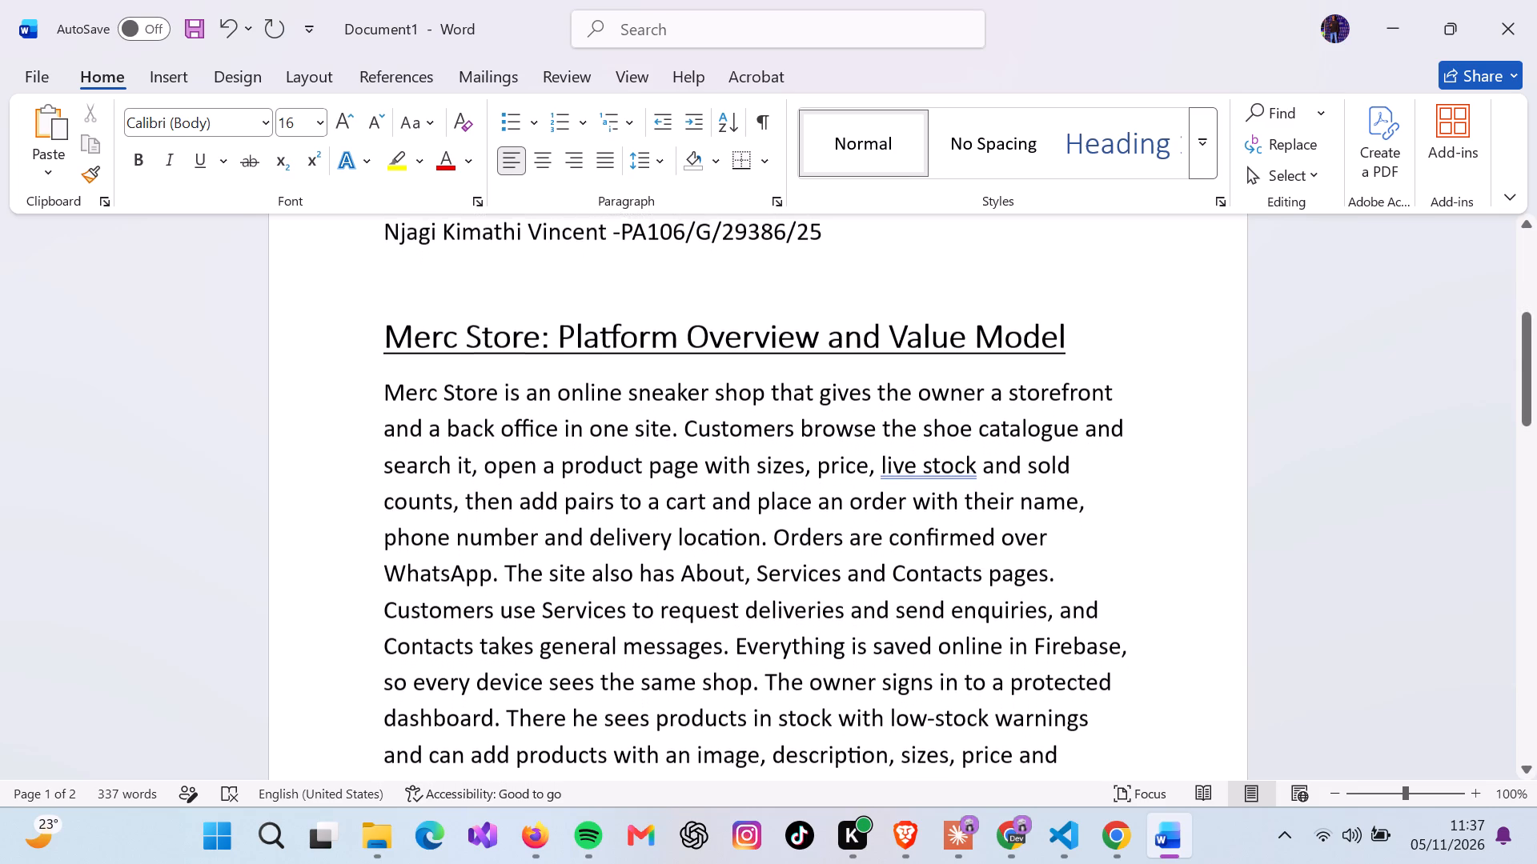
{"action": "scroll", "coordinate": [902, 442], "scroll_direction": "down", "scroll_amount": 3}
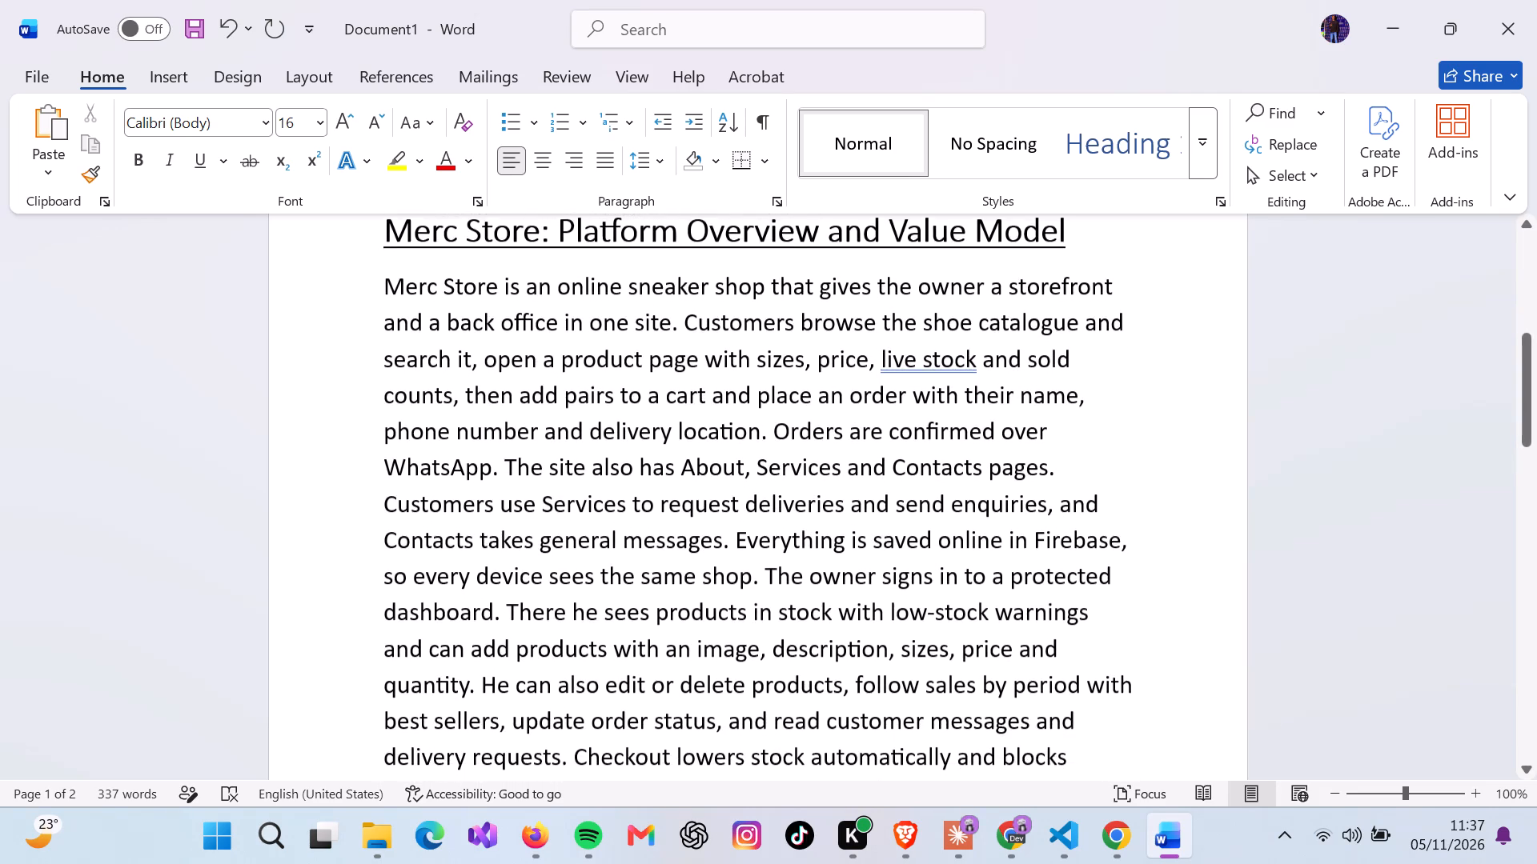
{"action": "scroll", "coordinate": [902, 442], "scroll_direction": "down", "scroll_amount": 3}
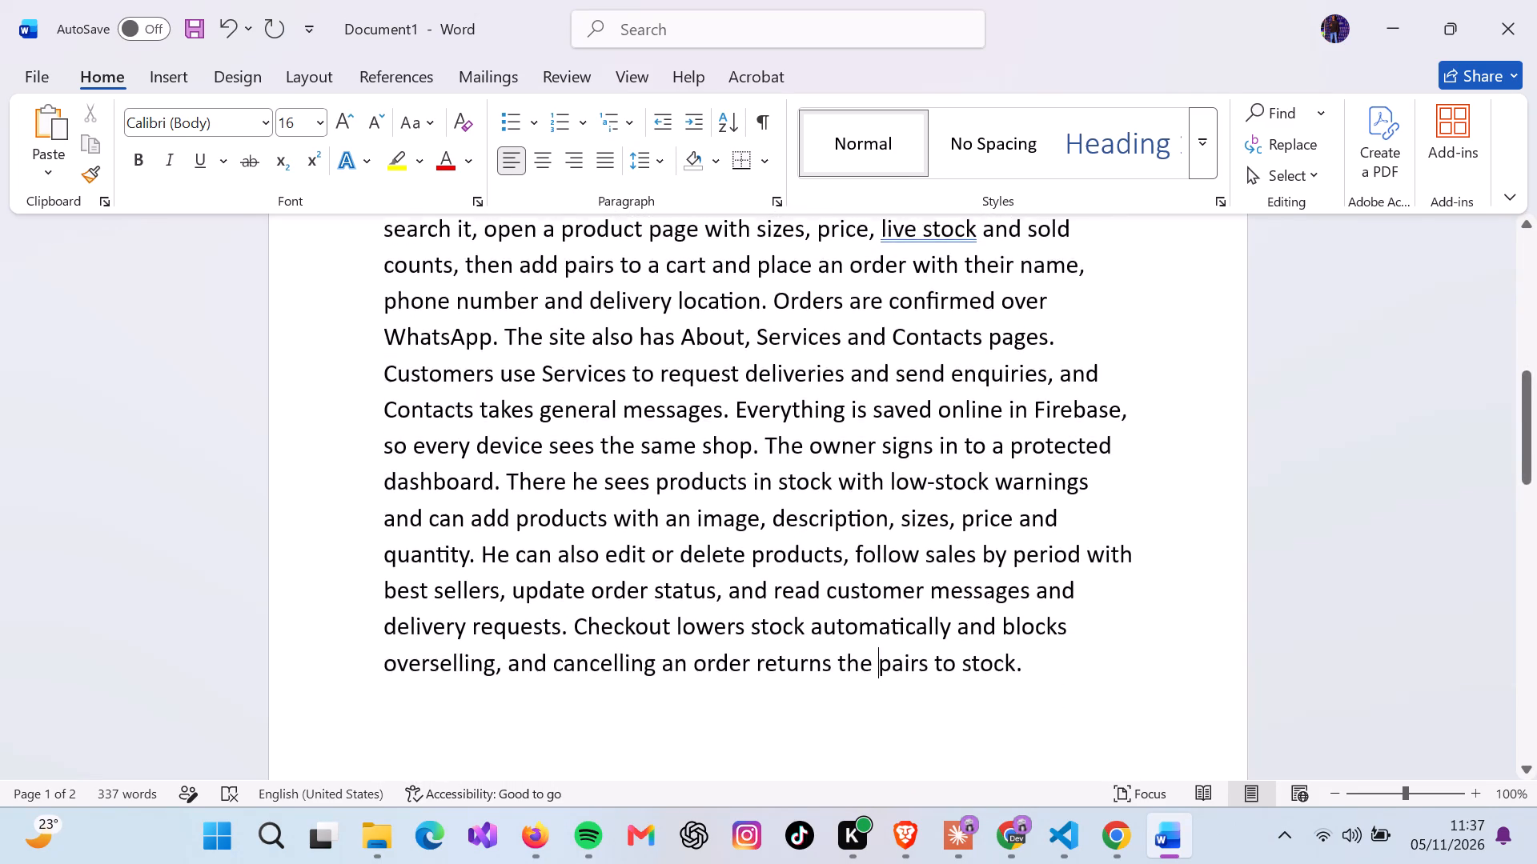
{"action": "scroll", "coordinate": [902, 442], "scroll_direction": "down", "scroll_amount": 4}
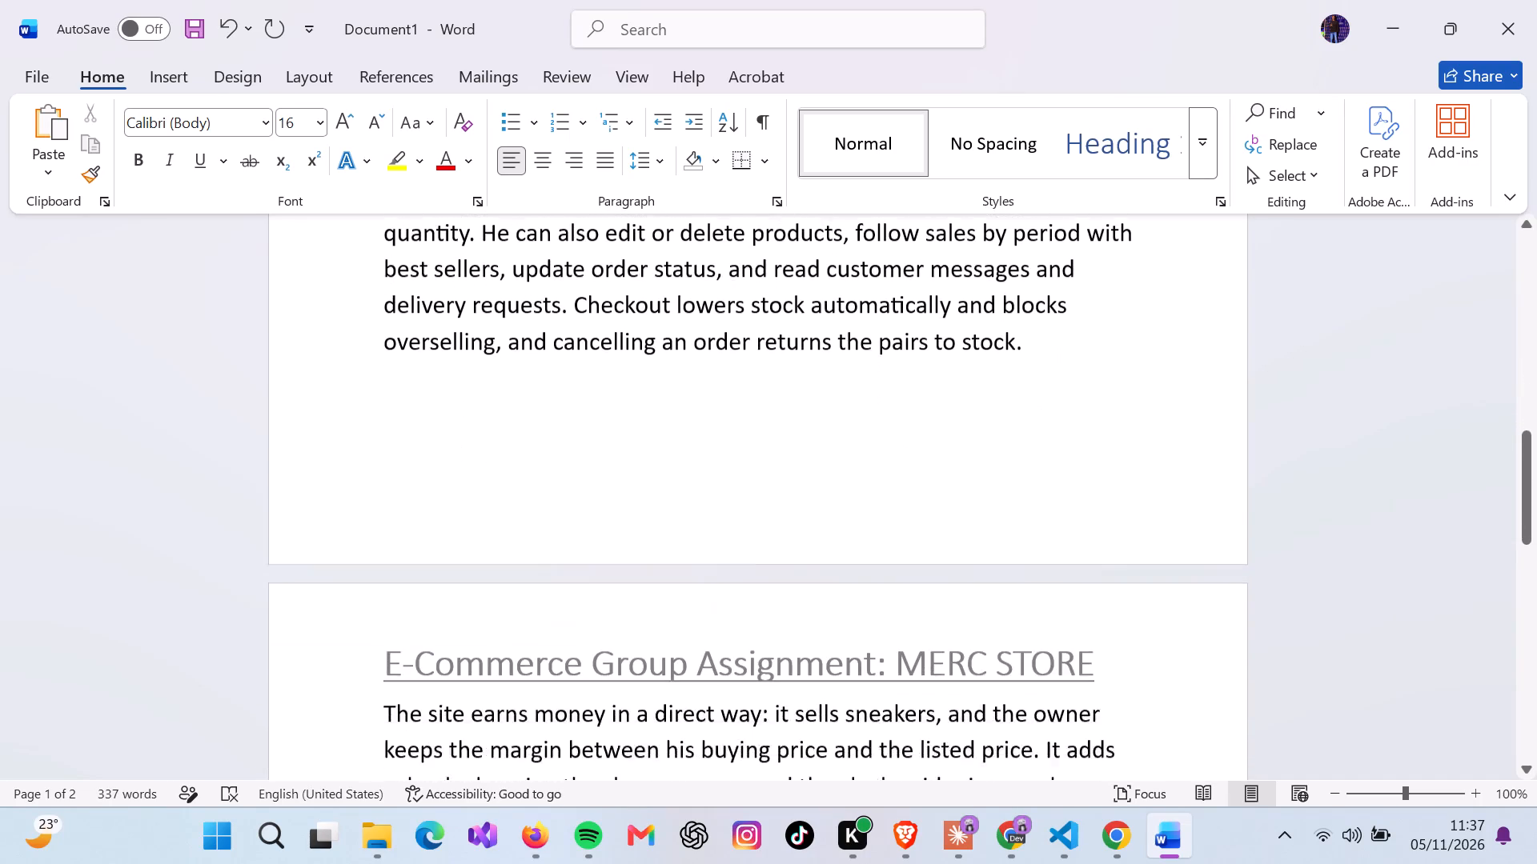
{"action": "scroll", "coordinate": [902, 442], "scroll_direction": "down", "scroll_amount": 3}
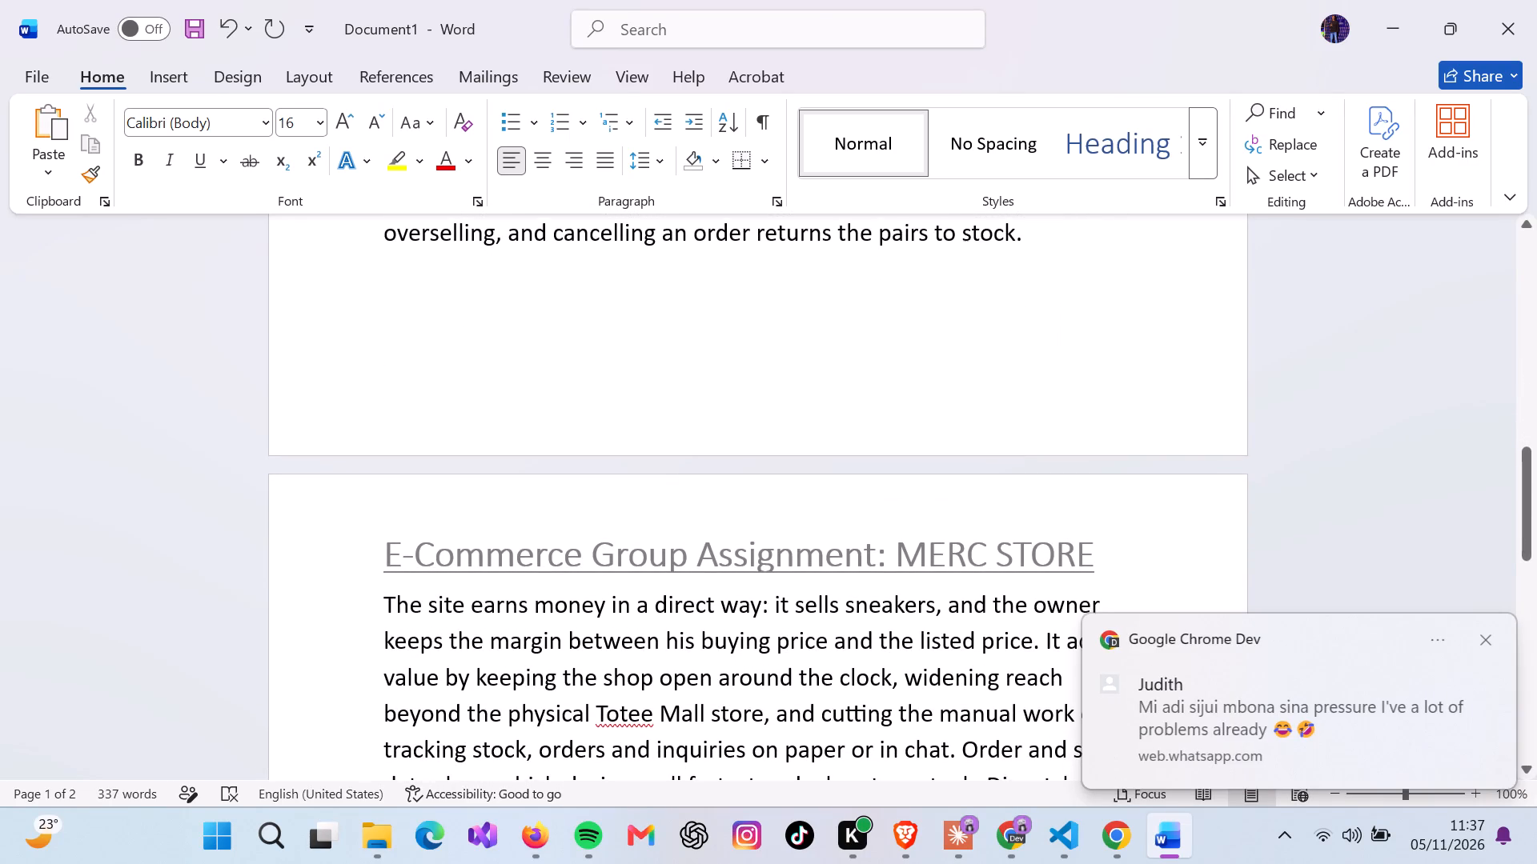
{"action": "scroll", "coordinate": [902, 442], "scroll_direction": "down", "scroll_amount": 1}
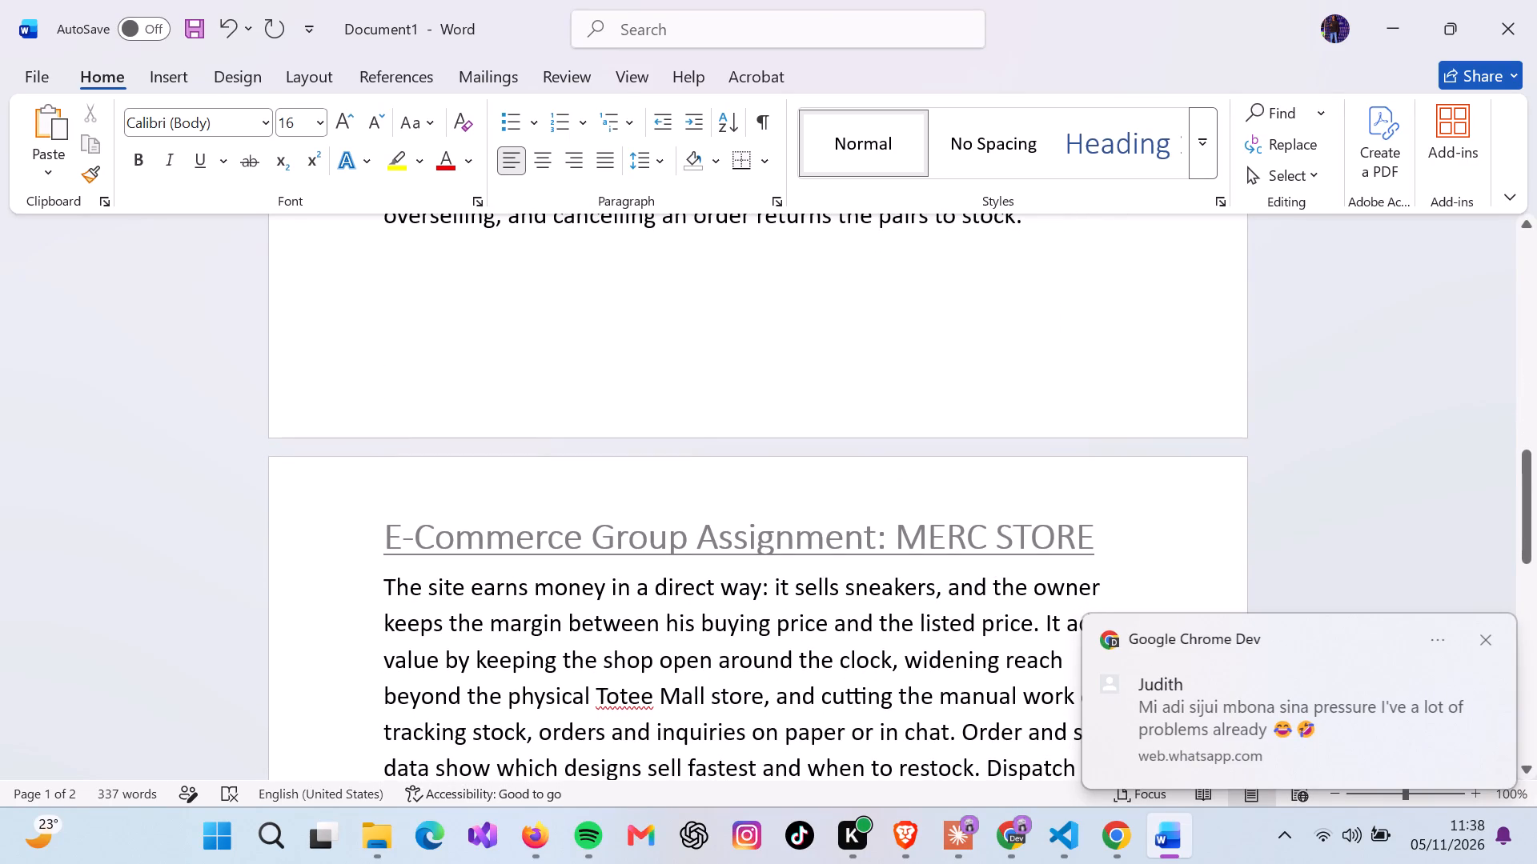
{"action": "scroll", "coordinate": [902, 442], "scroll_direction": "down", "scroll_amount": 2}
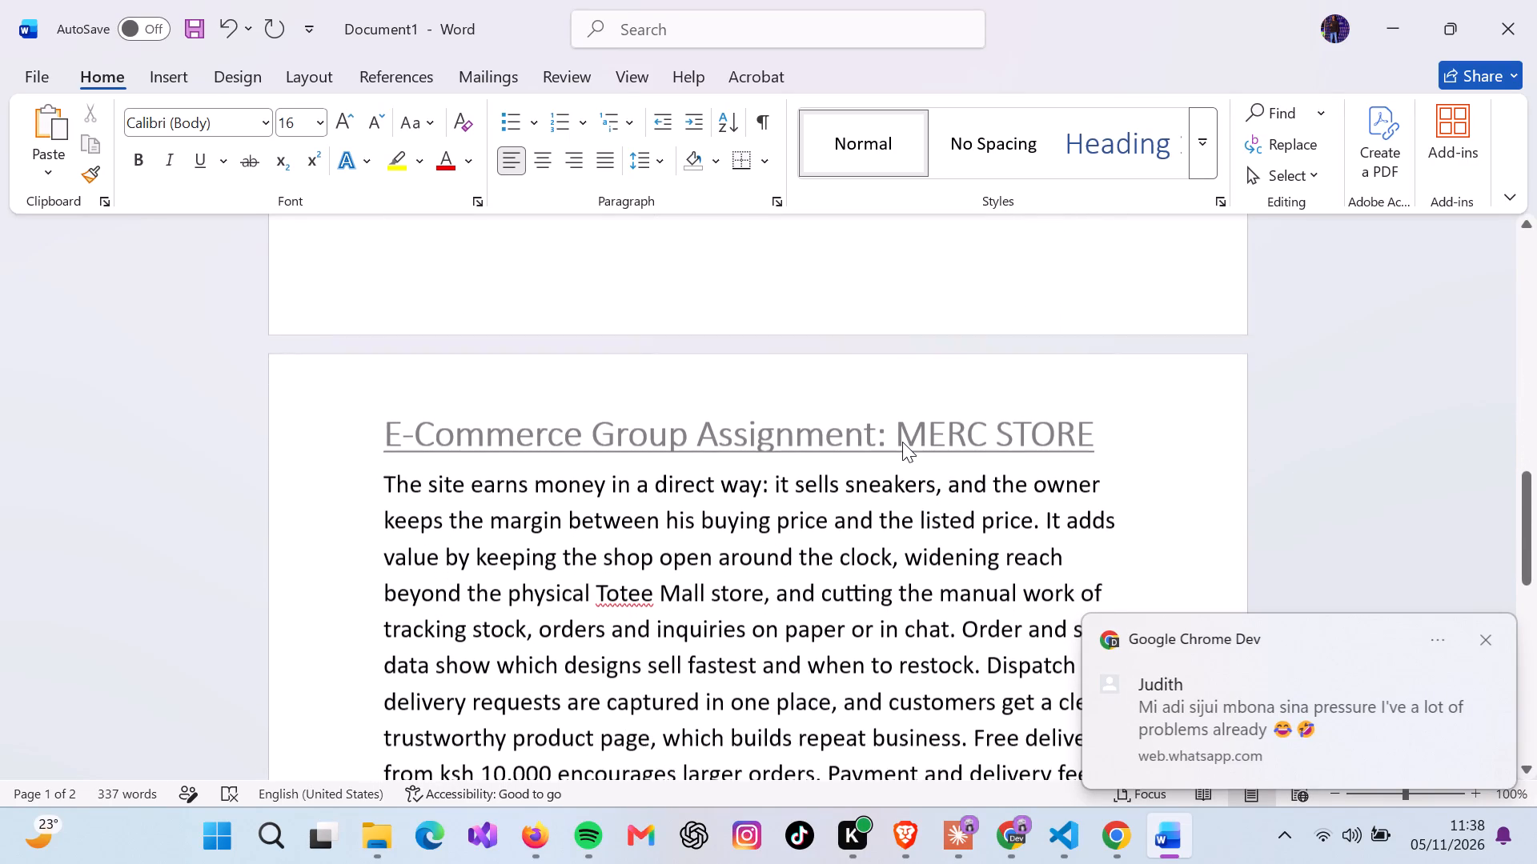
{"action": "scroll", "coordinate": [902, 442], "scroll_direction": "down", "scroll_amount": 1}
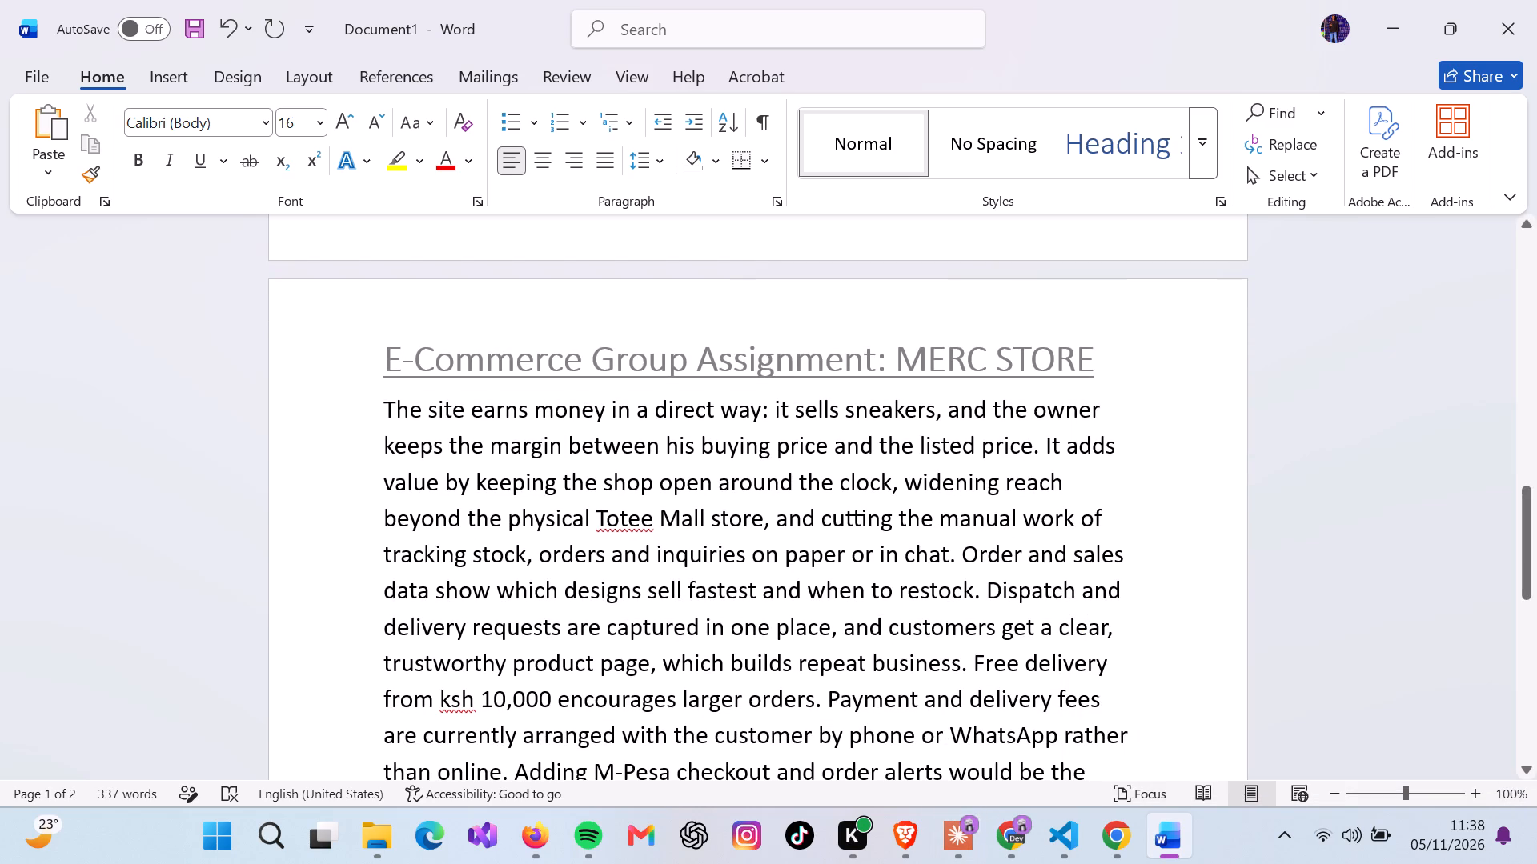
{"action": "scroll", "coordinate": [905, 626], "scroll_direction": "down", "scroll_amount": 2}
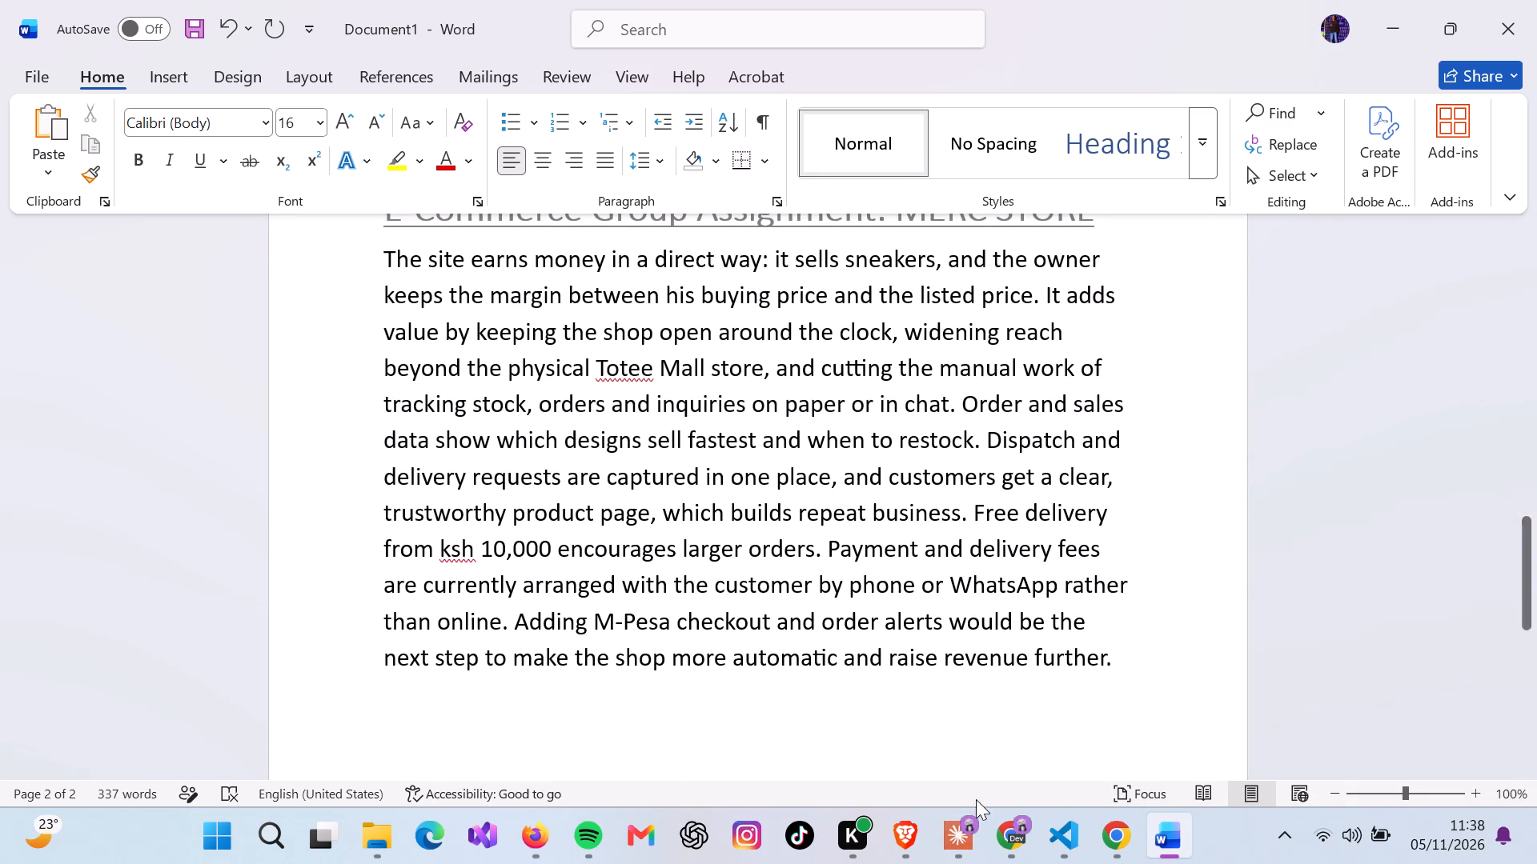
Switch to Spotify, play the artist Codey from the library, and return to the Word document.
{"action": "left_click", "coordinate": [600, 840]}
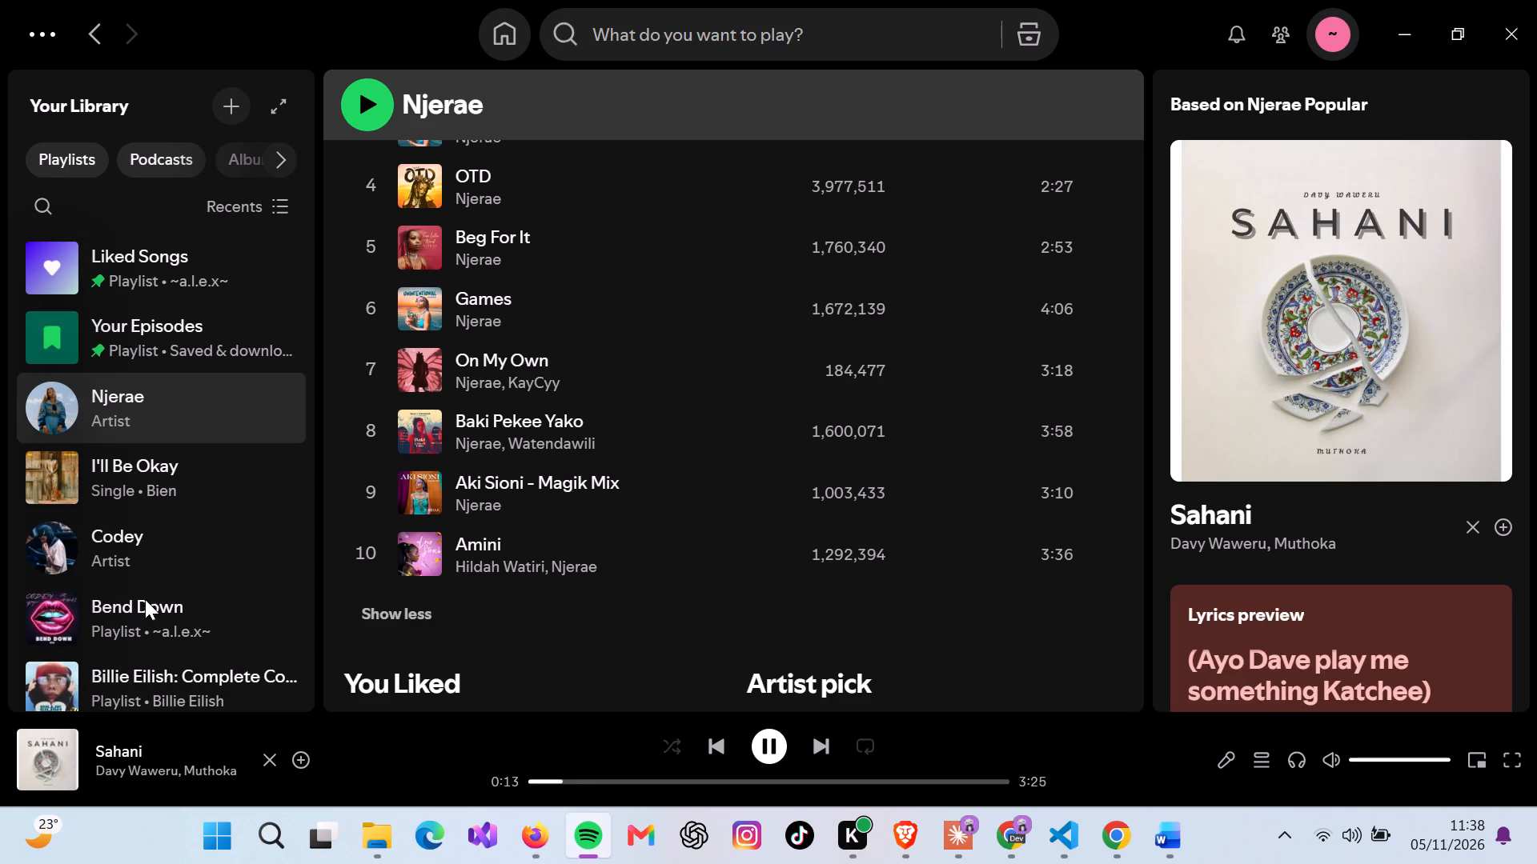
{"action": "left_click", "coordinate": [60, 543]}
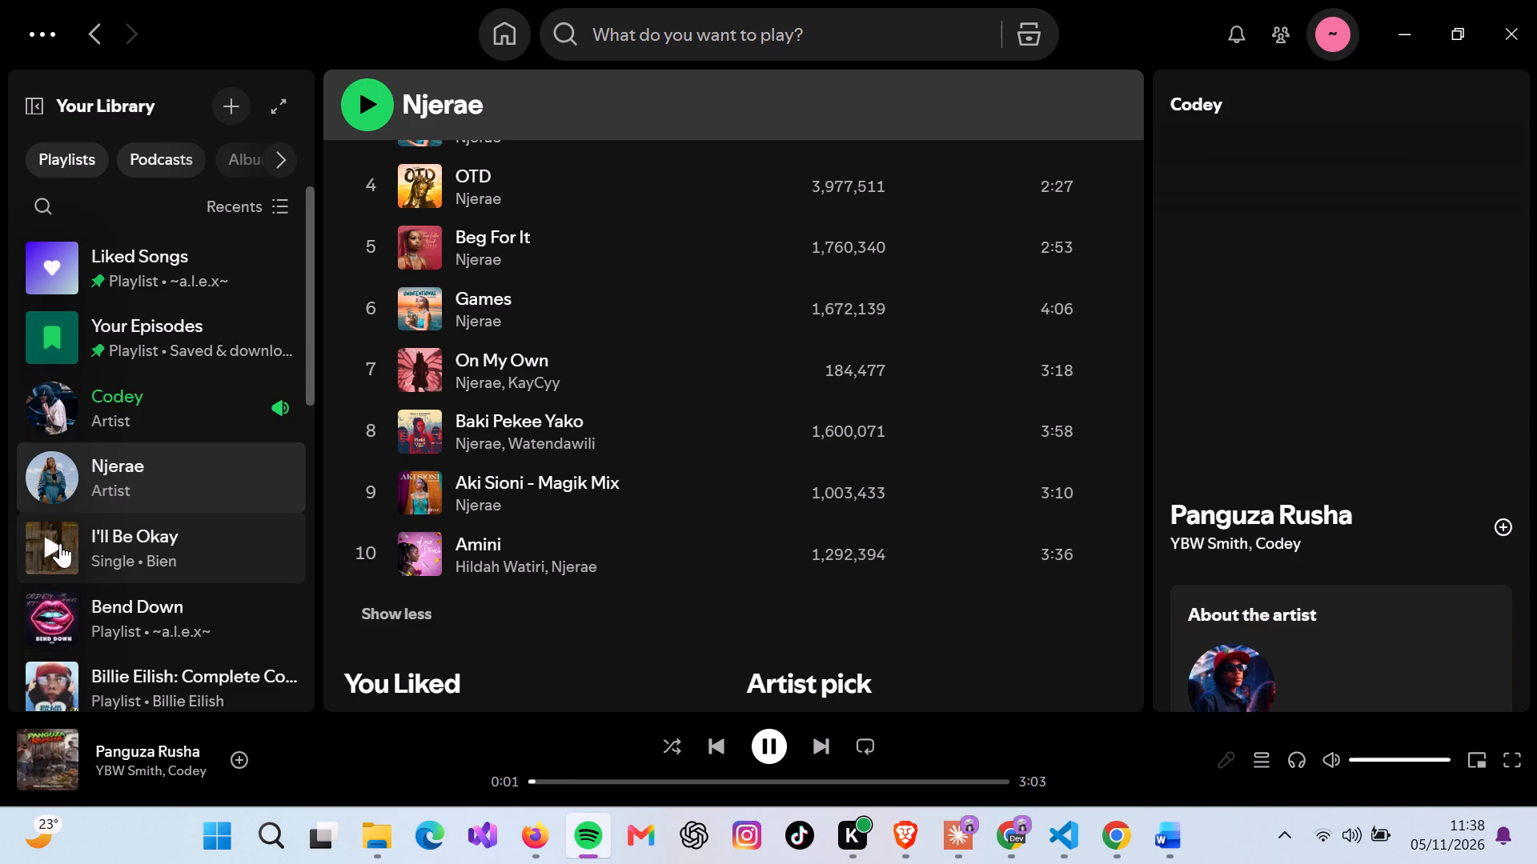
{"action": "left_click", "coordinate": [1419, 0]}
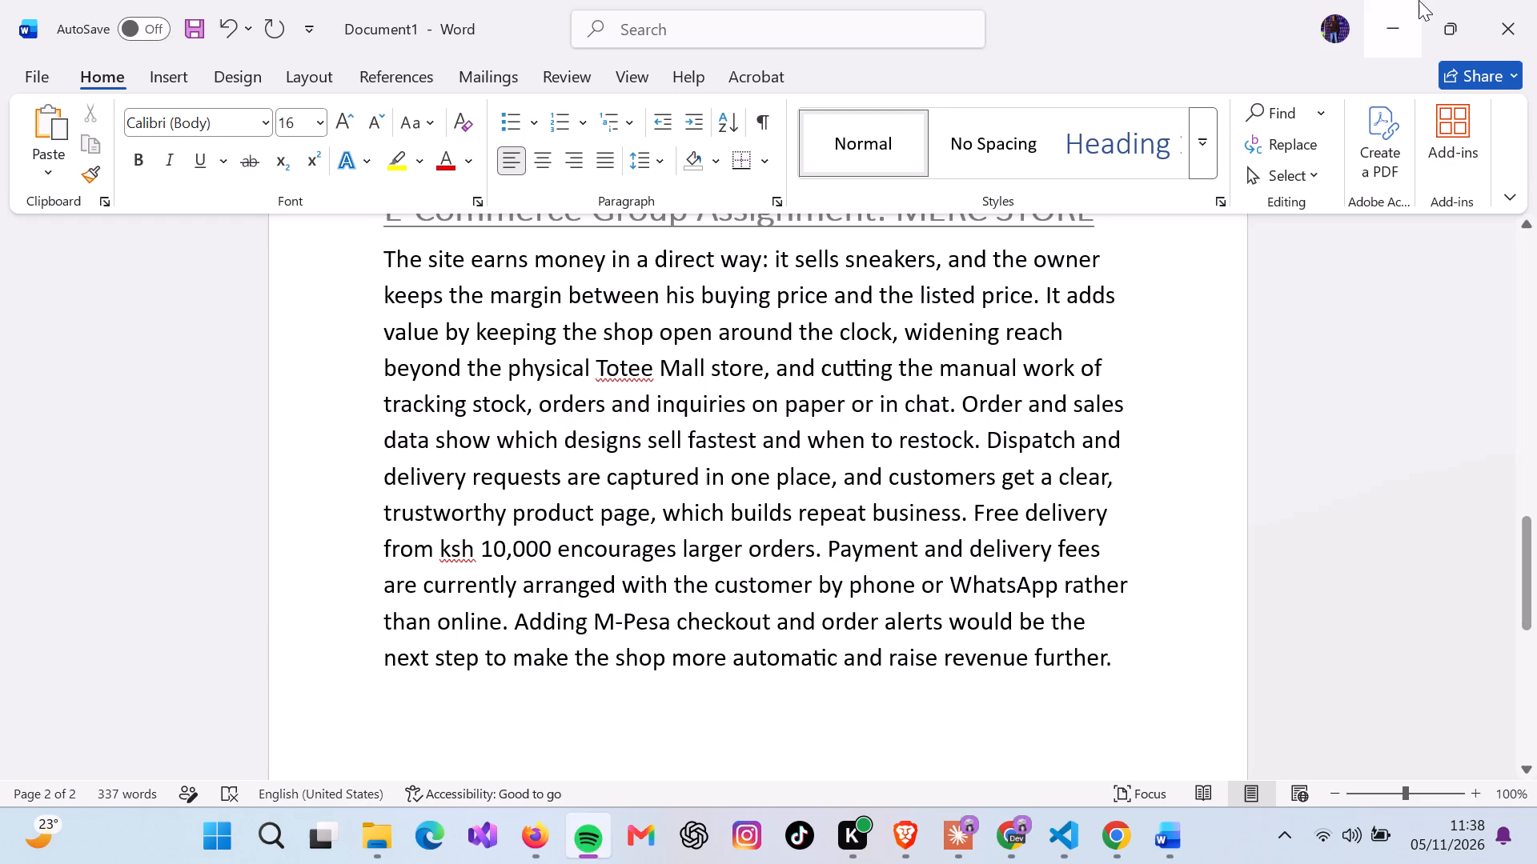
Start a new paragraph directly below the document's last sentence, which ends with "raise revenue further.".
{"action": "scroll", "coordinate": [1208, 354], "scroll_direction": "down", "scroll_amount": 2}
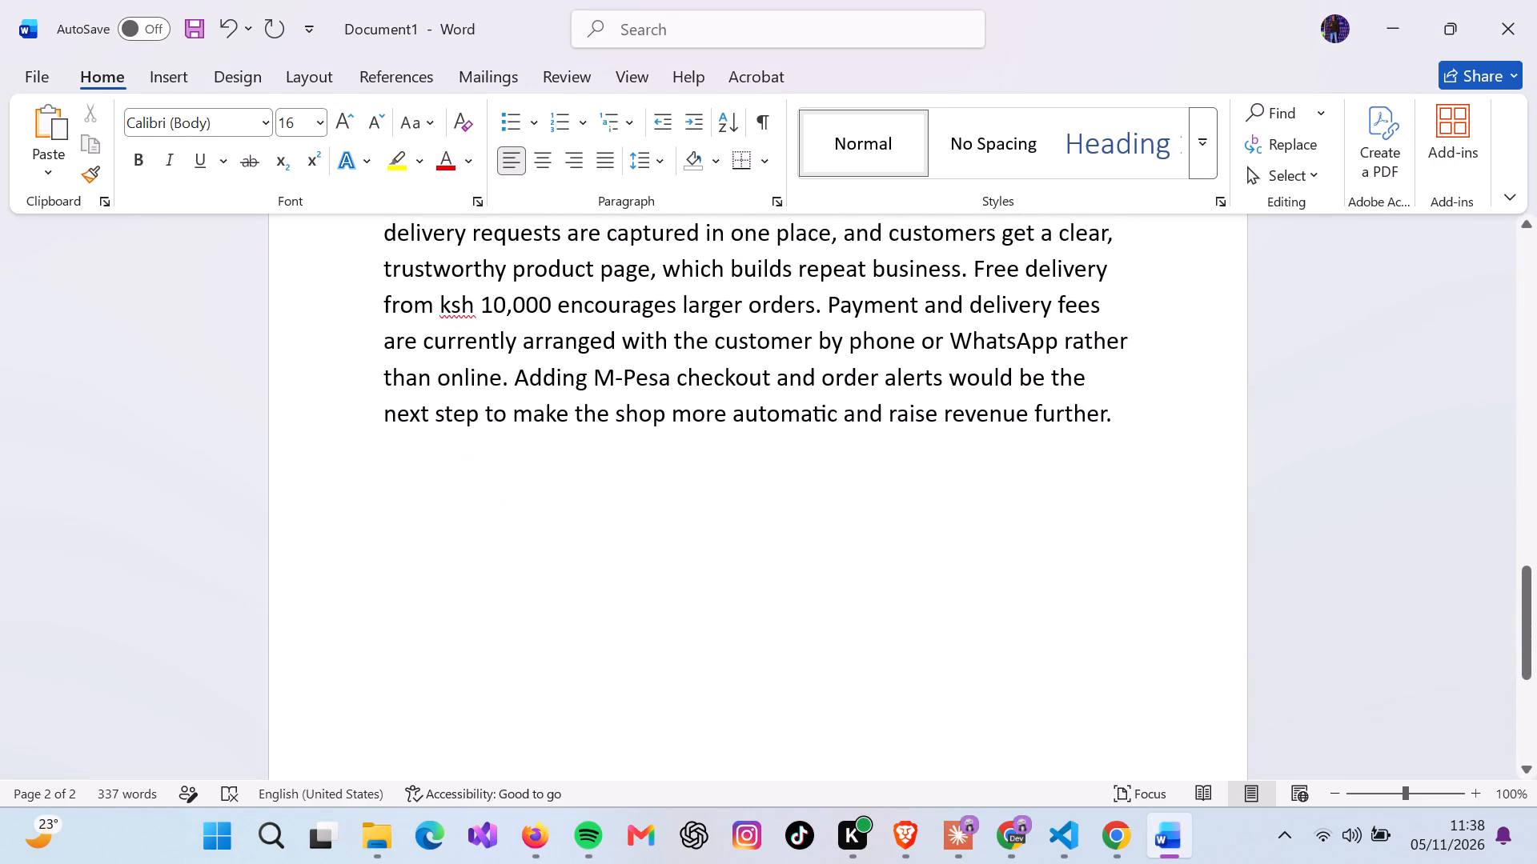
{"action": "left_click", "coordinate": [1143, 417]}
{"action": "key", "text": "Return"}
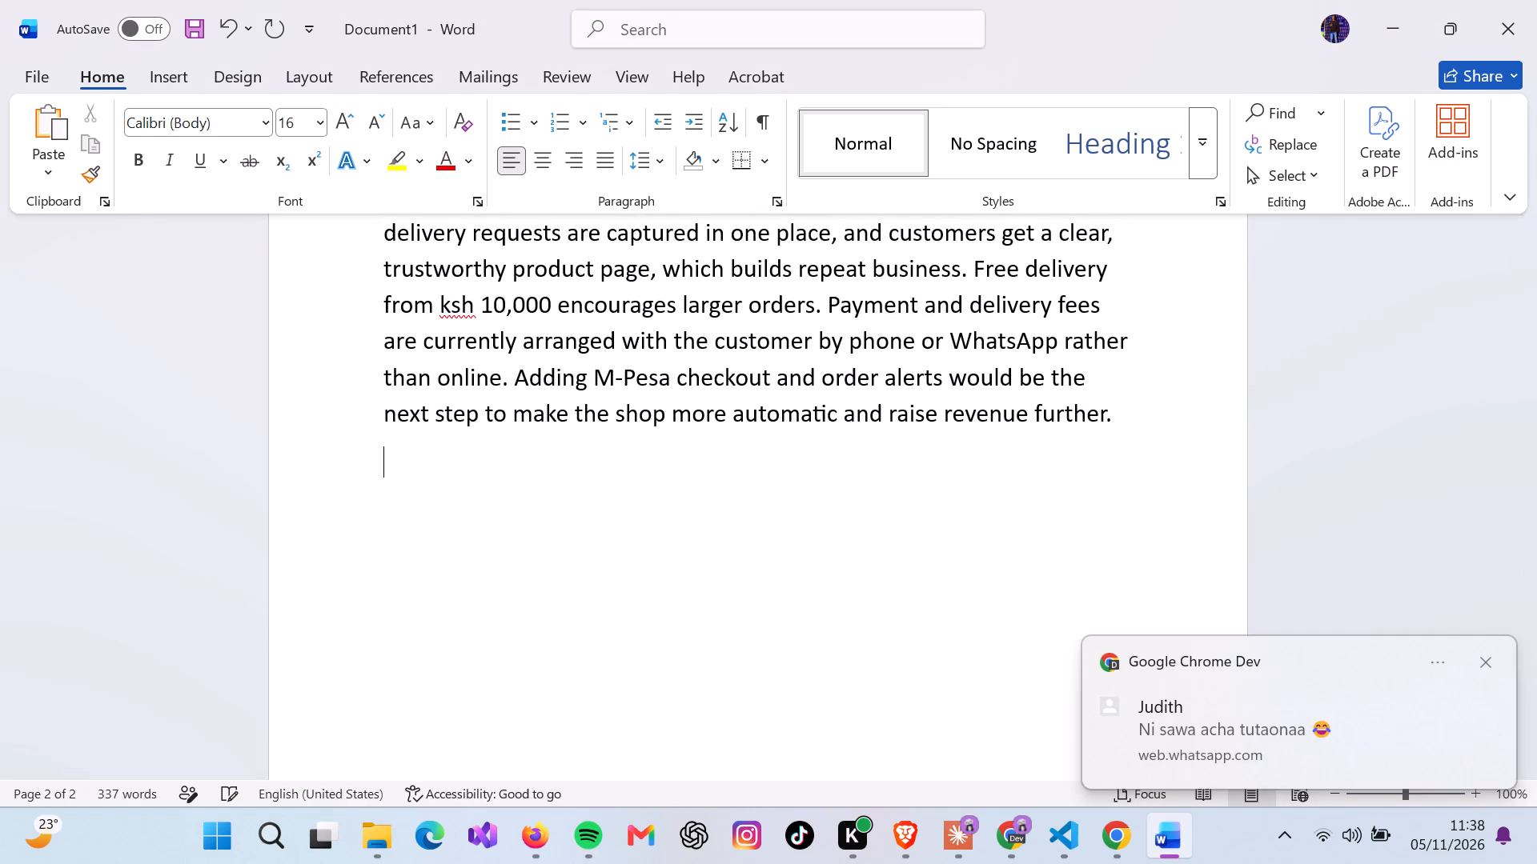
{"action": "key", "text": "Return"}
{"action": "key", "text": "g"}
{"action": "key", "text": "BackSpace"}
{"action": "key", "text": "BackSpace"}
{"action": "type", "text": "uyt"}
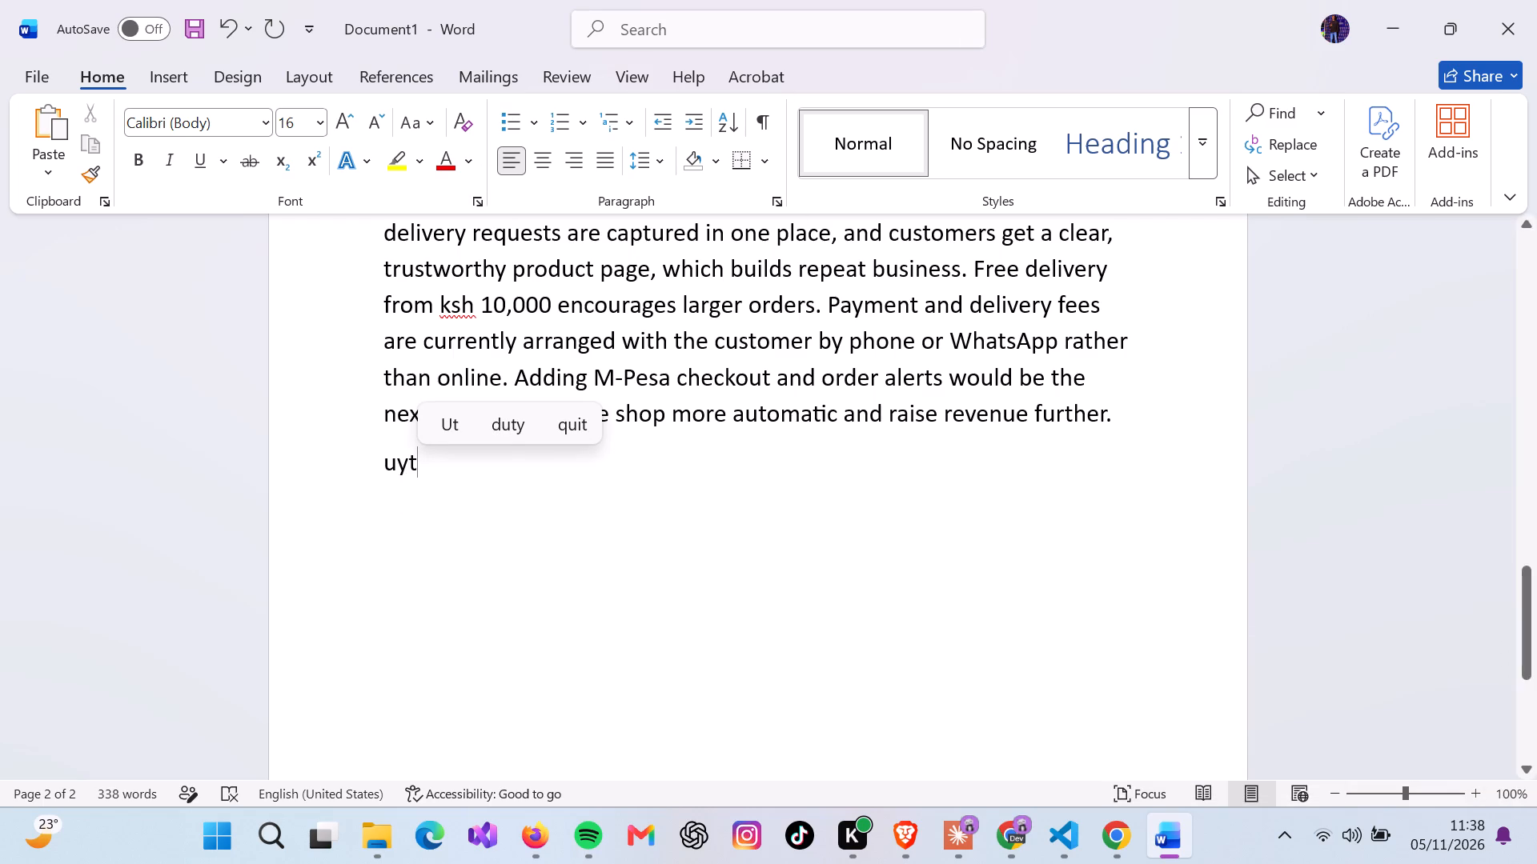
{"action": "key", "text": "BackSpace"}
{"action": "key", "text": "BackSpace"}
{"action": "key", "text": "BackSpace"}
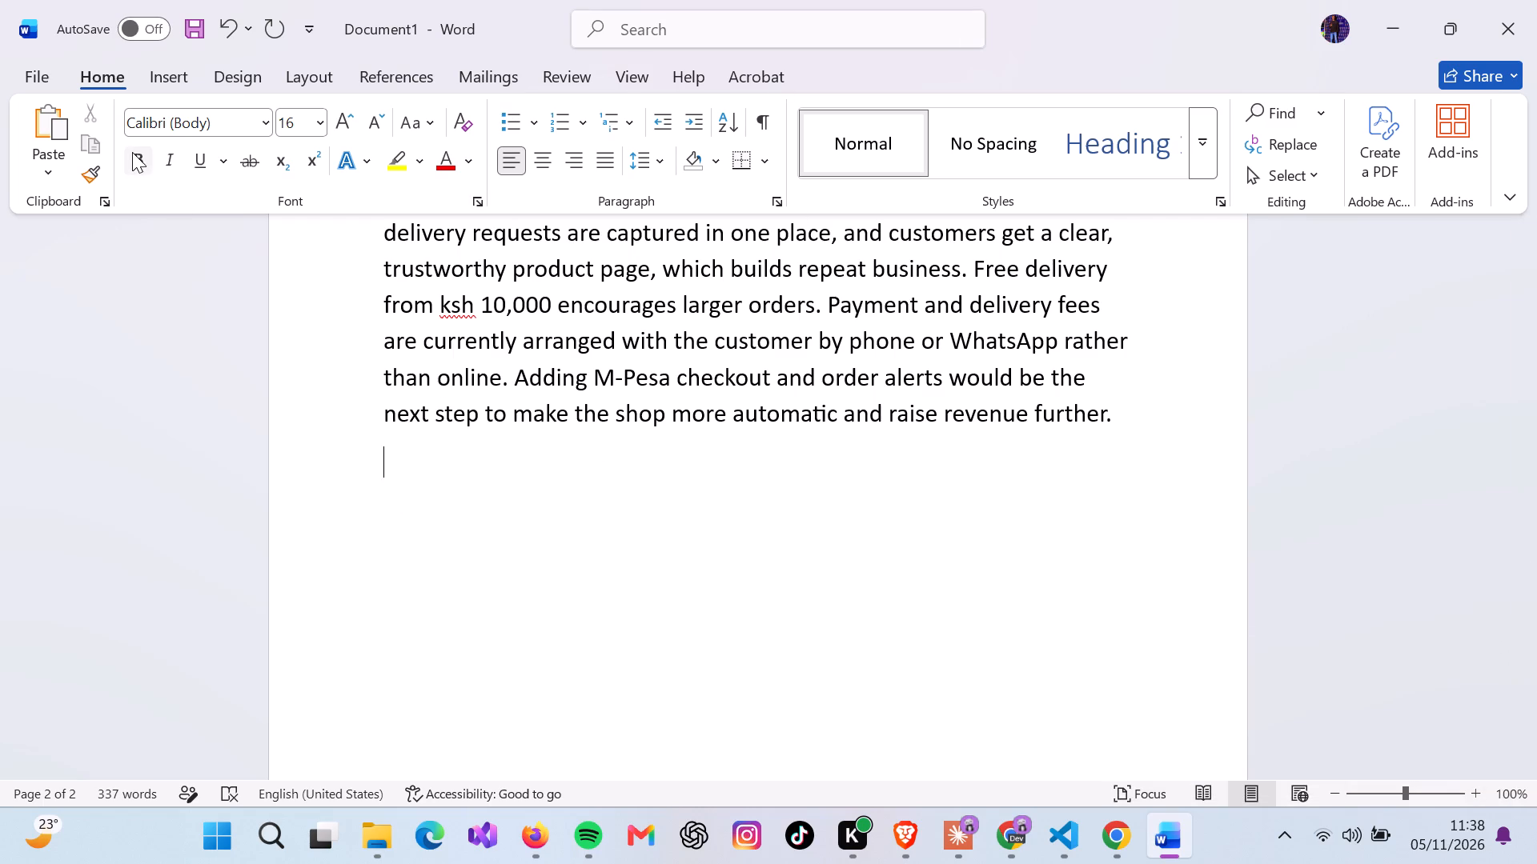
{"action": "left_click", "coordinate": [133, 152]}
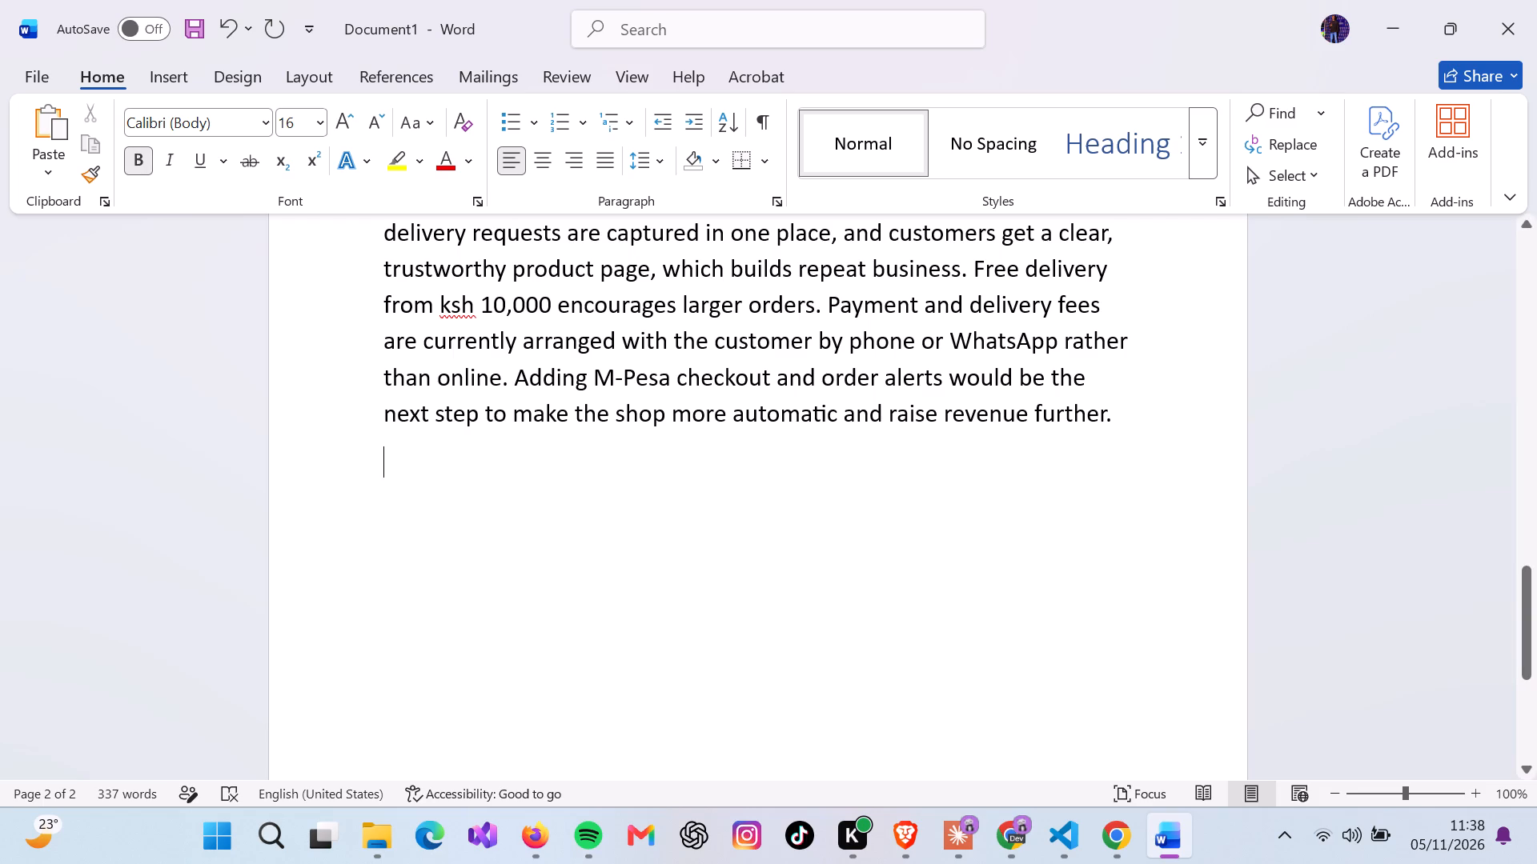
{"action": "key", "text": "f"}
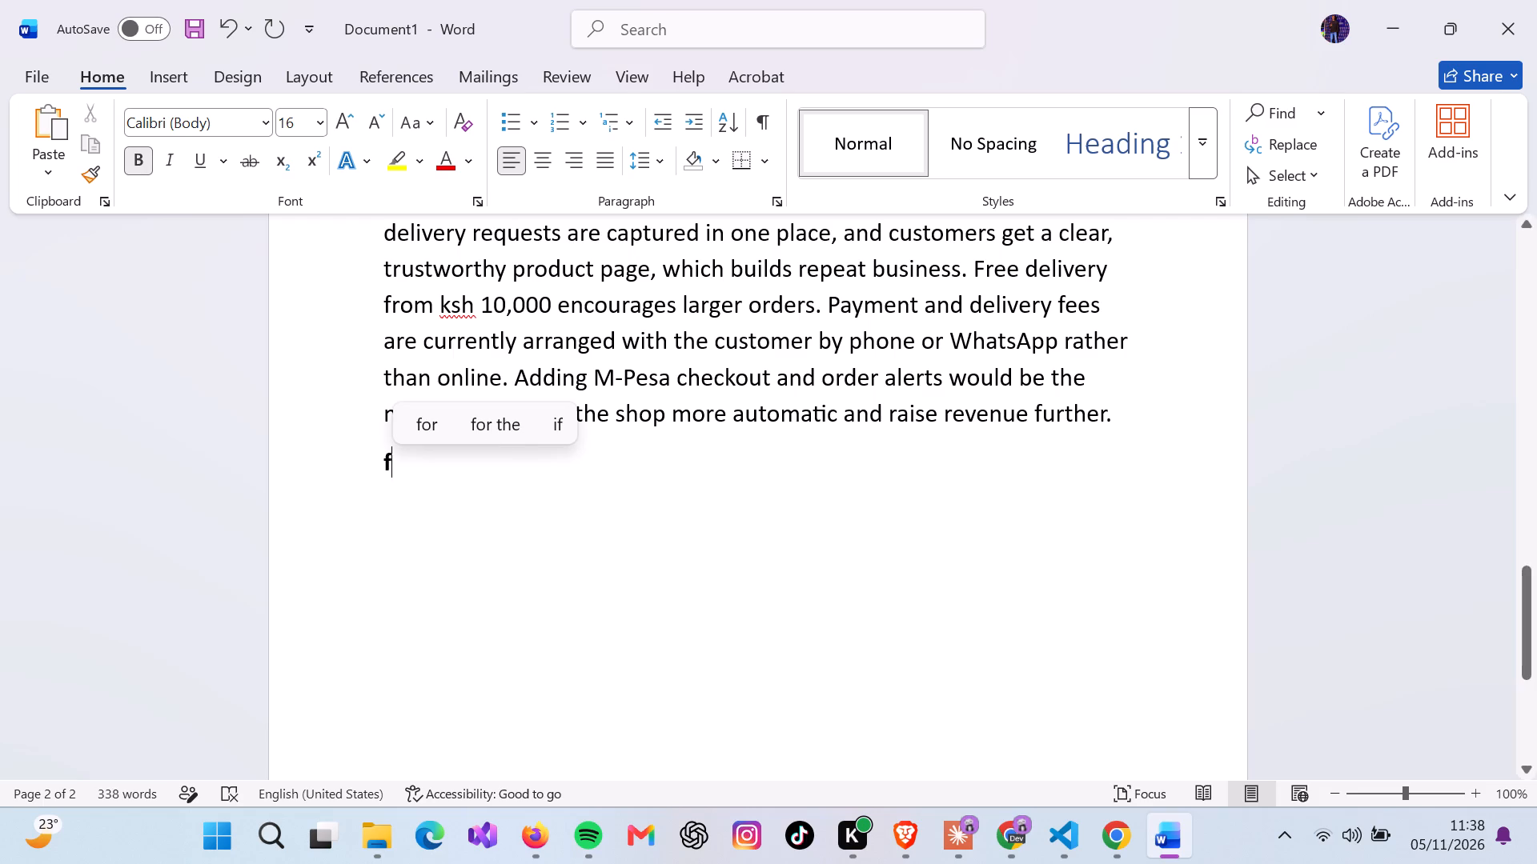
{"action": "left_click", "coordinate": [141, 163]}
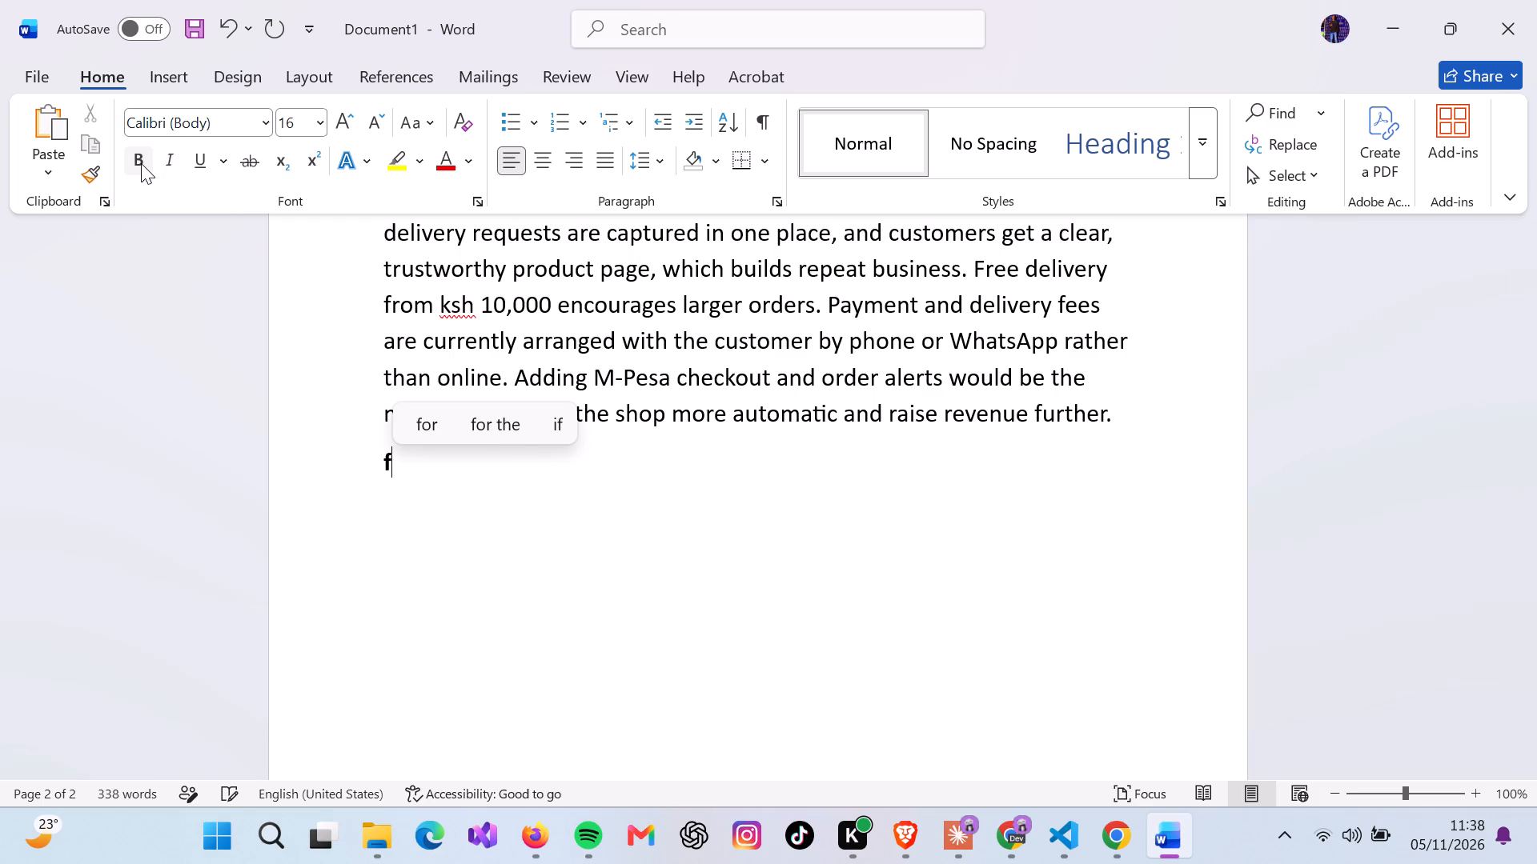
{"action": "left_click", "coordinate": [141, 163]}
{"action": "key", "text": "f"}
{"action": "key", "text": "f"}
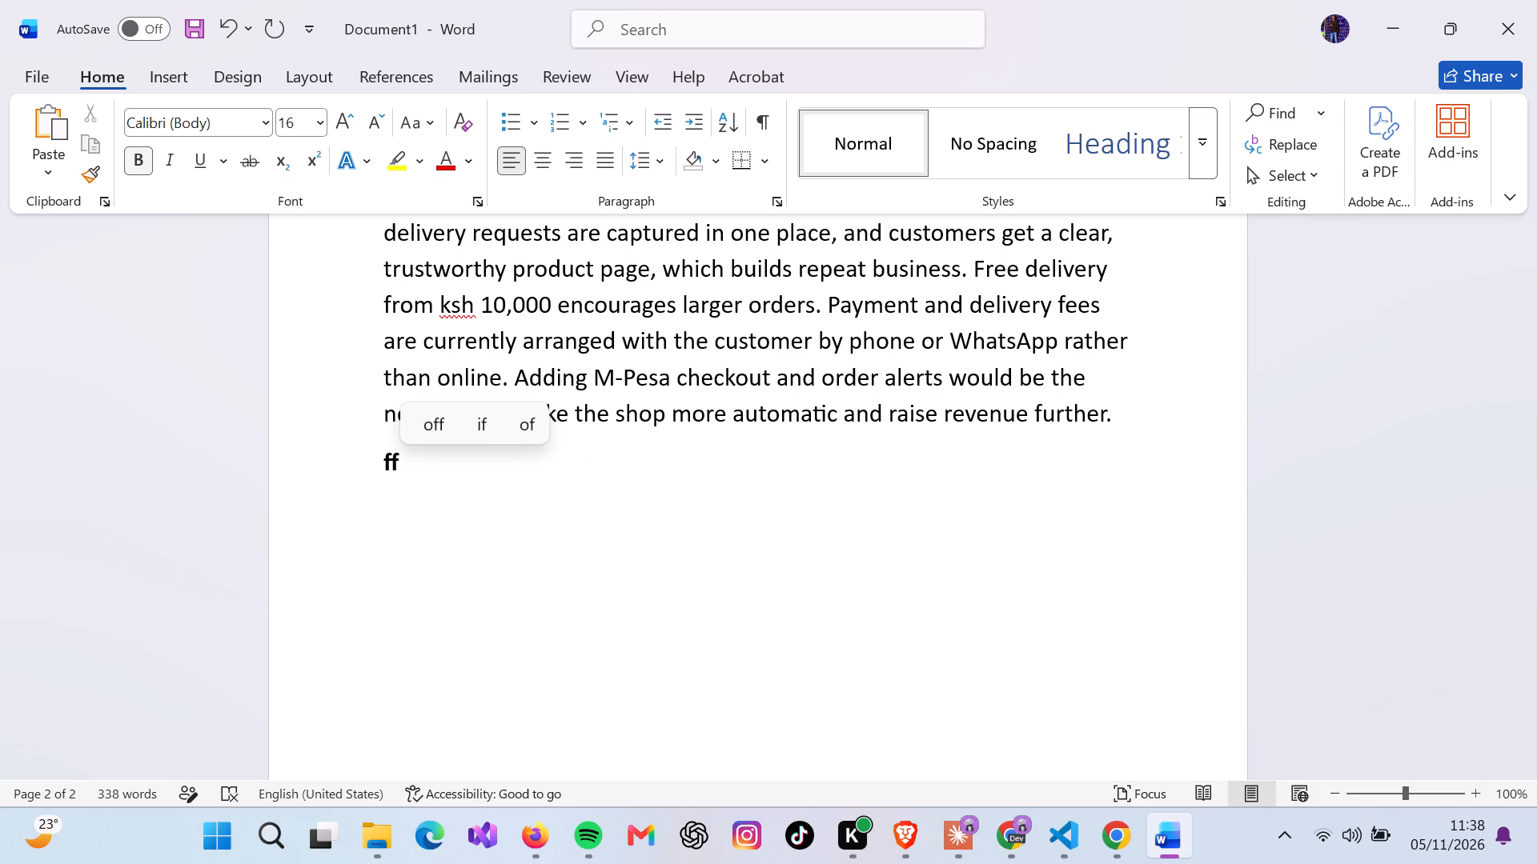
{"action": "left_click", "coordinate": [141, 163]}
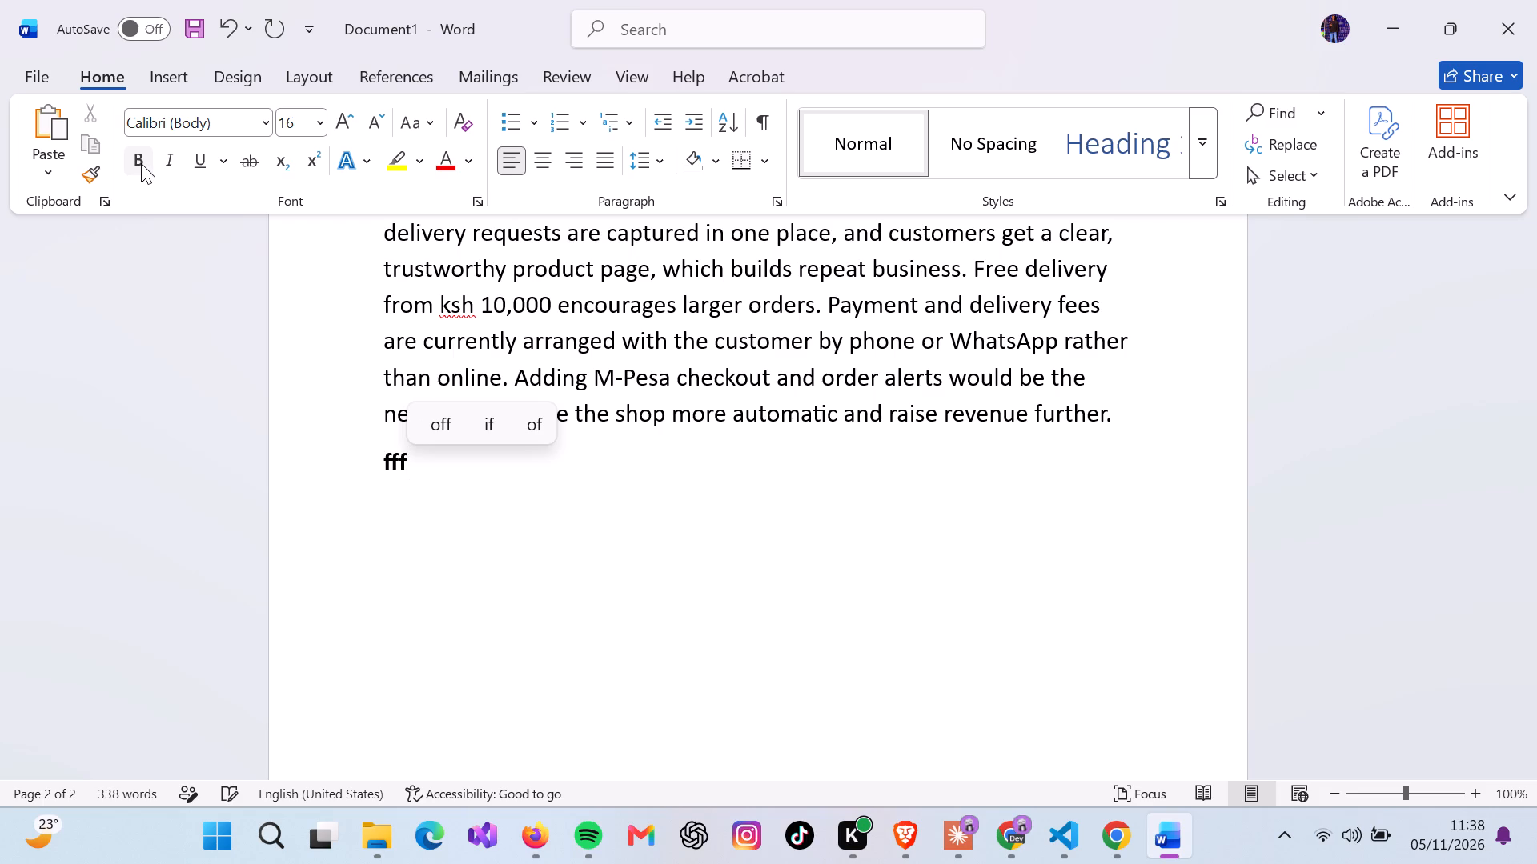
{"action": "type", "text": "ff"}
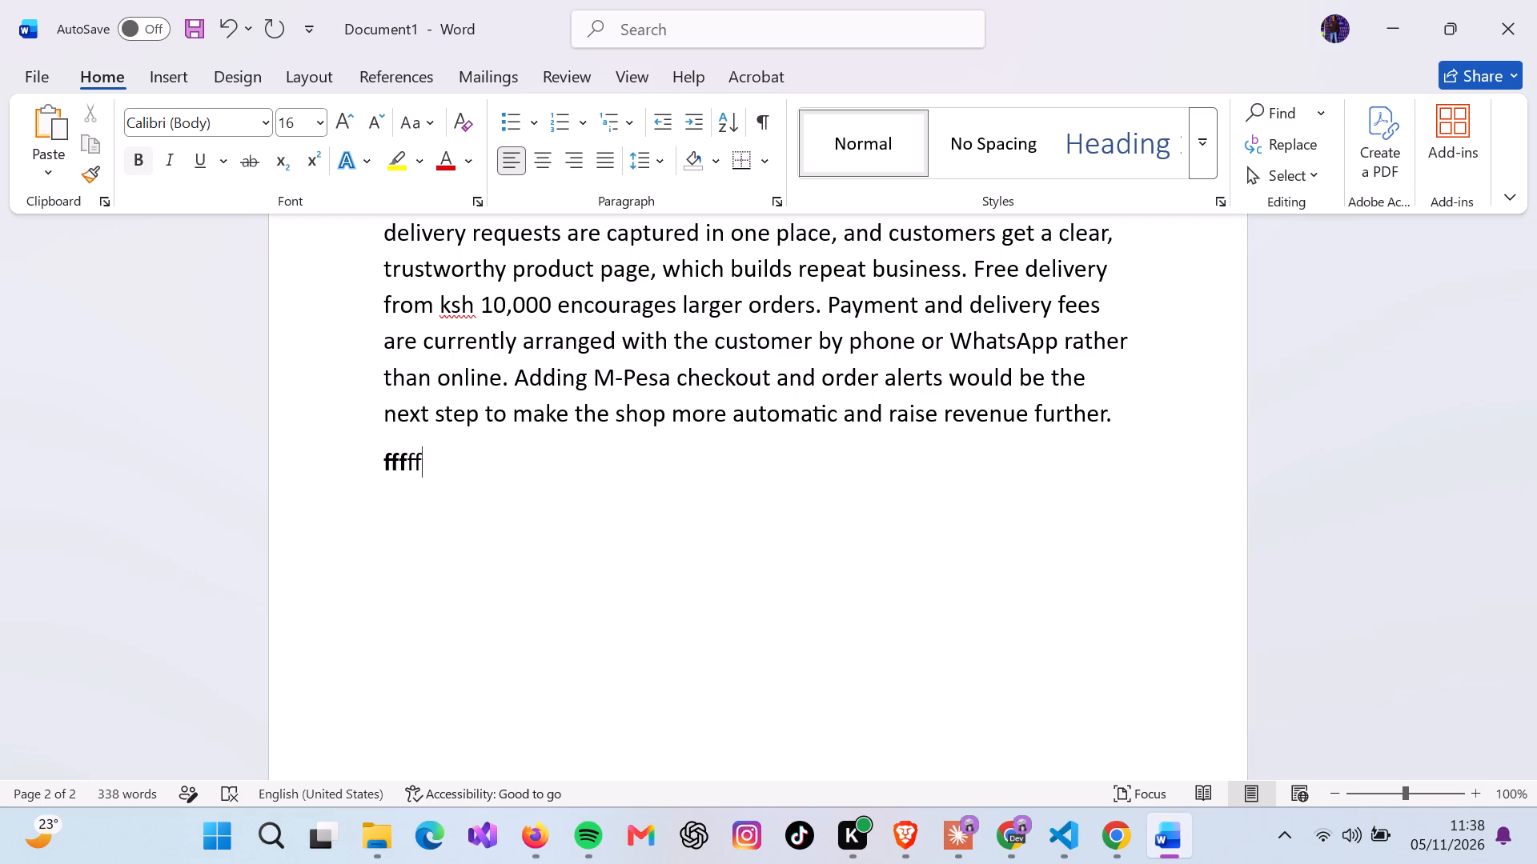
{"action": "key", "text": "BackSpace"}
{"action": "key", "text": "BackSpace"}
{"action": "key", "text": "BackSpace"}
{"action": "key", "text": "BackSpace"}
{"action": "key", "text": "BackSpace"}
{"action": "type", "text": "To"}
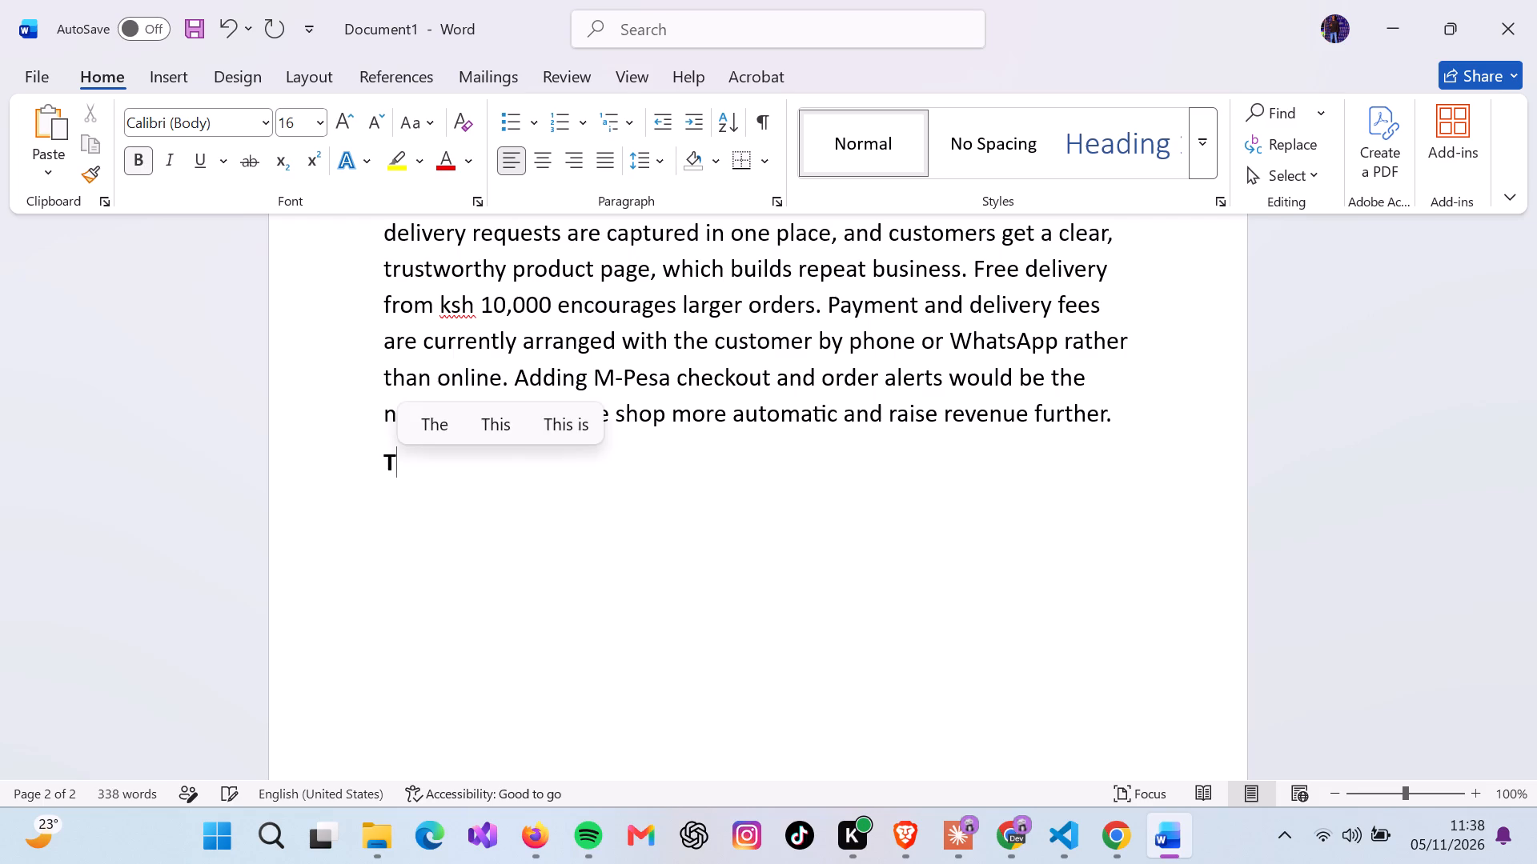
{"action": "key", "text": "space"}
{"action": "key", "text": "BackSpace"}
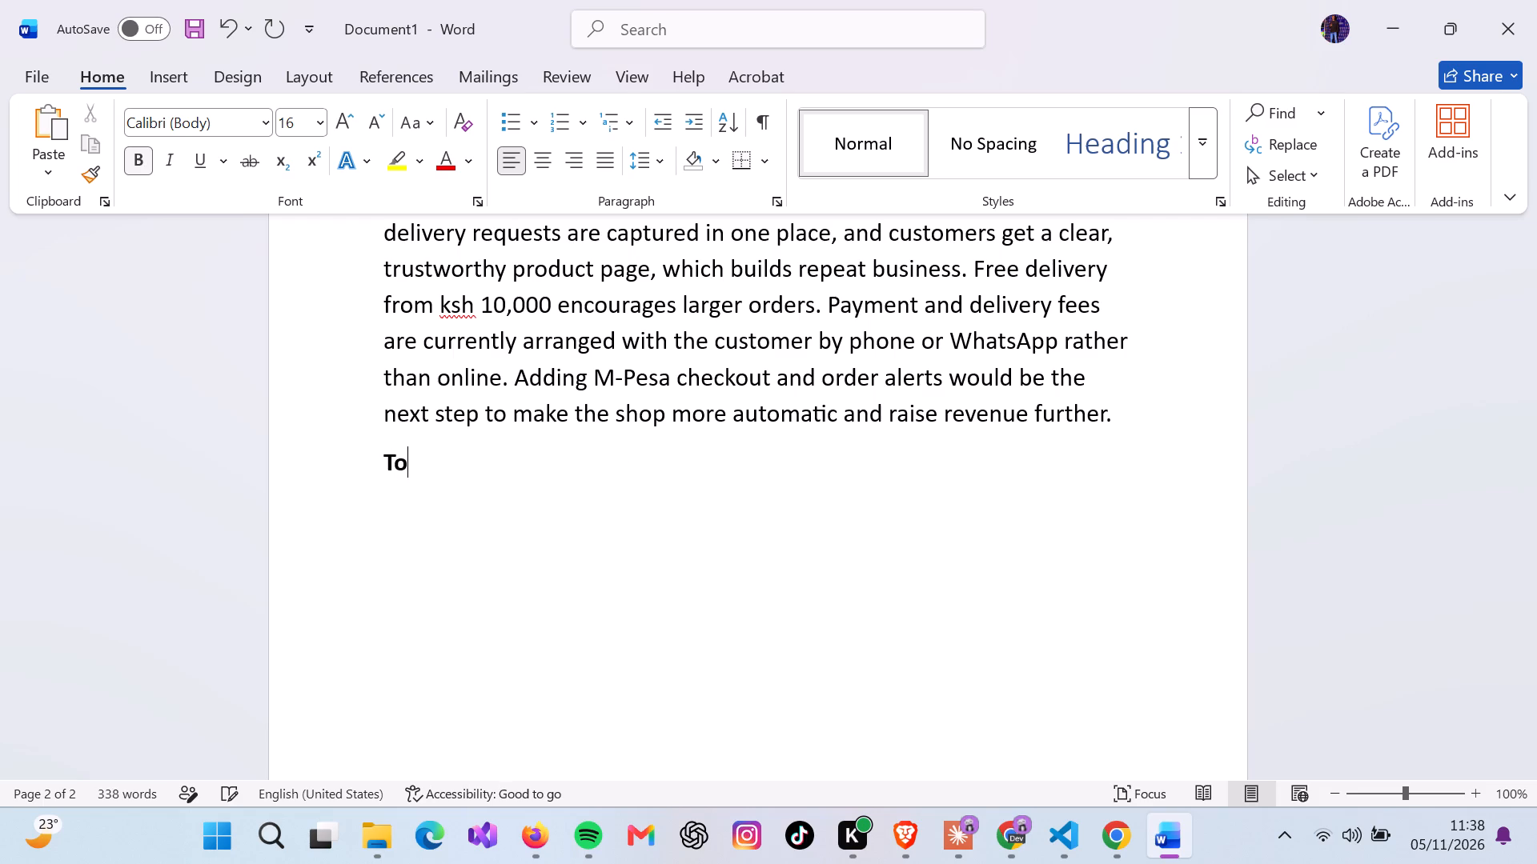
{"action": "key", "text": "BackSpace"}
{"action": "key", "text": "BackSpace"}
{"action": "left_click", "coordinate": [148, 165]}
Write the lead-in "To visit the website use: " on the new line below the last paragraph.
{"action": "key", "text": "shift+t"}
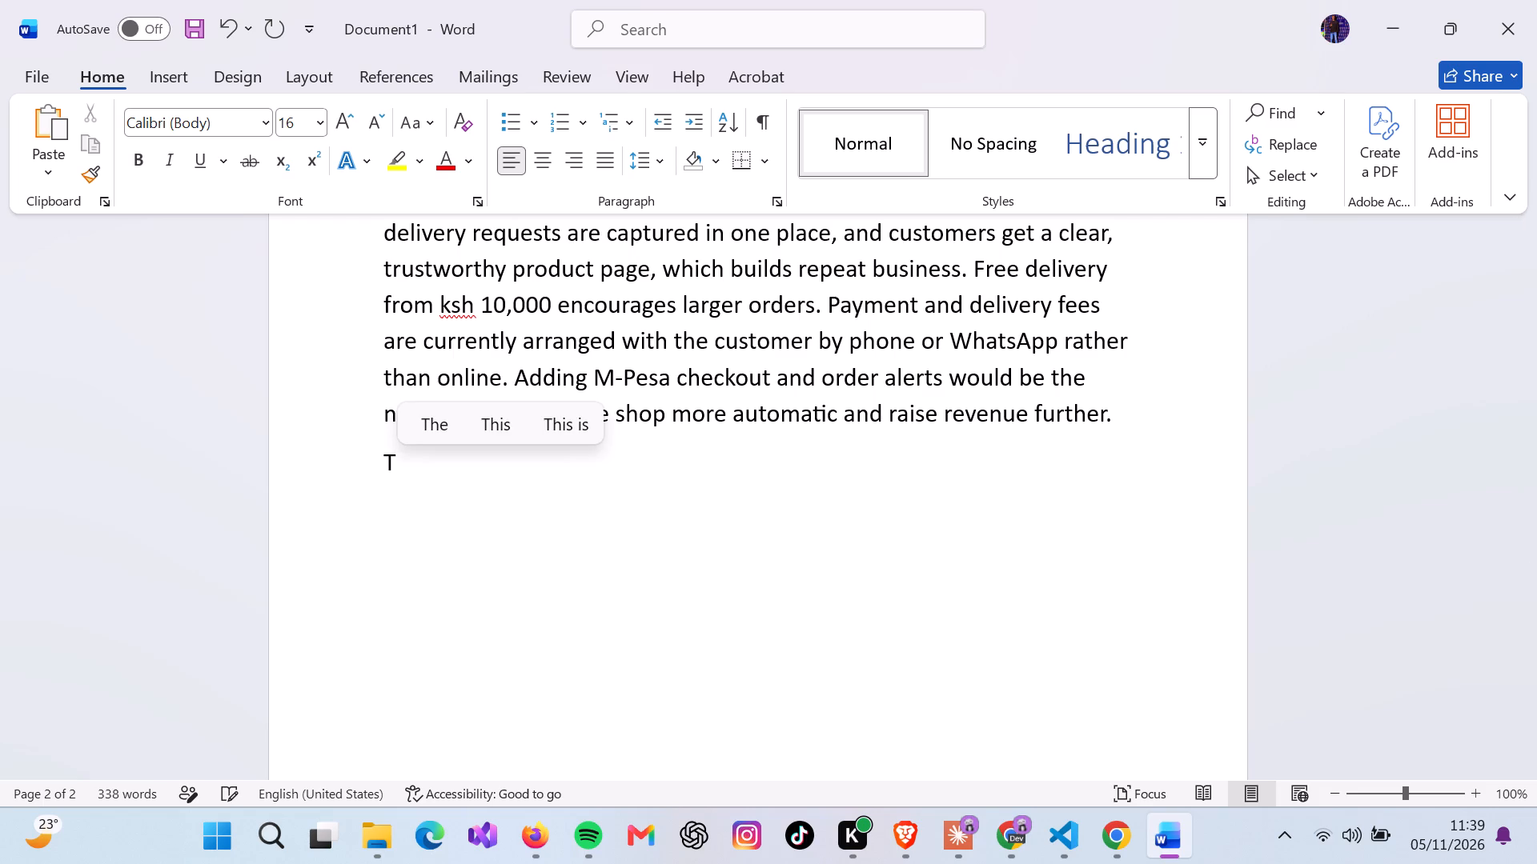
{"action": "key", "text": "p"}
{"action": "key", "text": "BackSpace"}
{"action": "type", "text": "o"}
{"action": "key", "text": "space"}
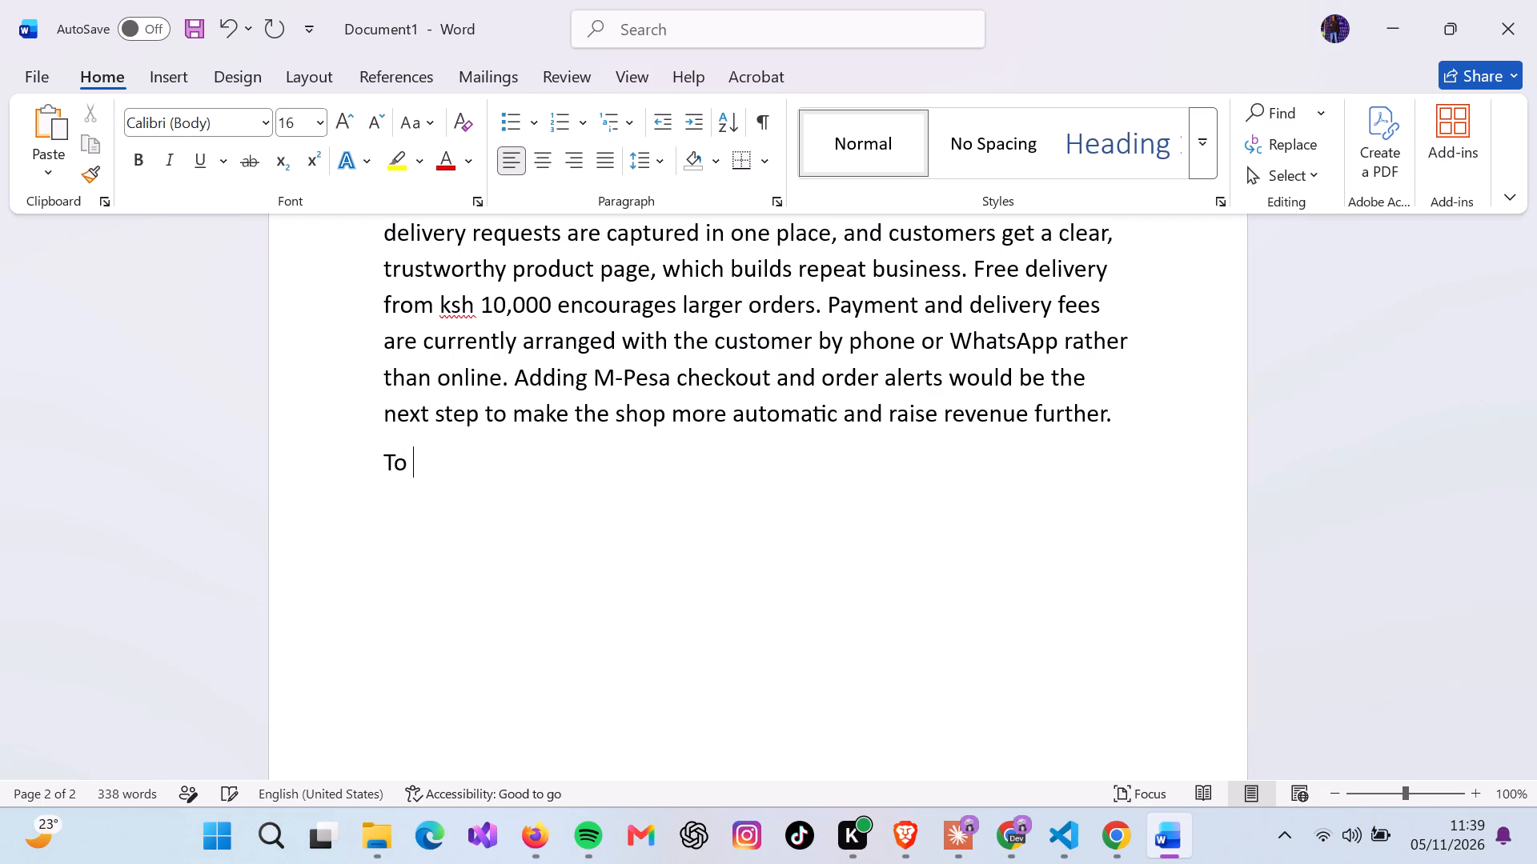
{"action": "type", "text": "visit"}
{"action": "key", "text": "space"}
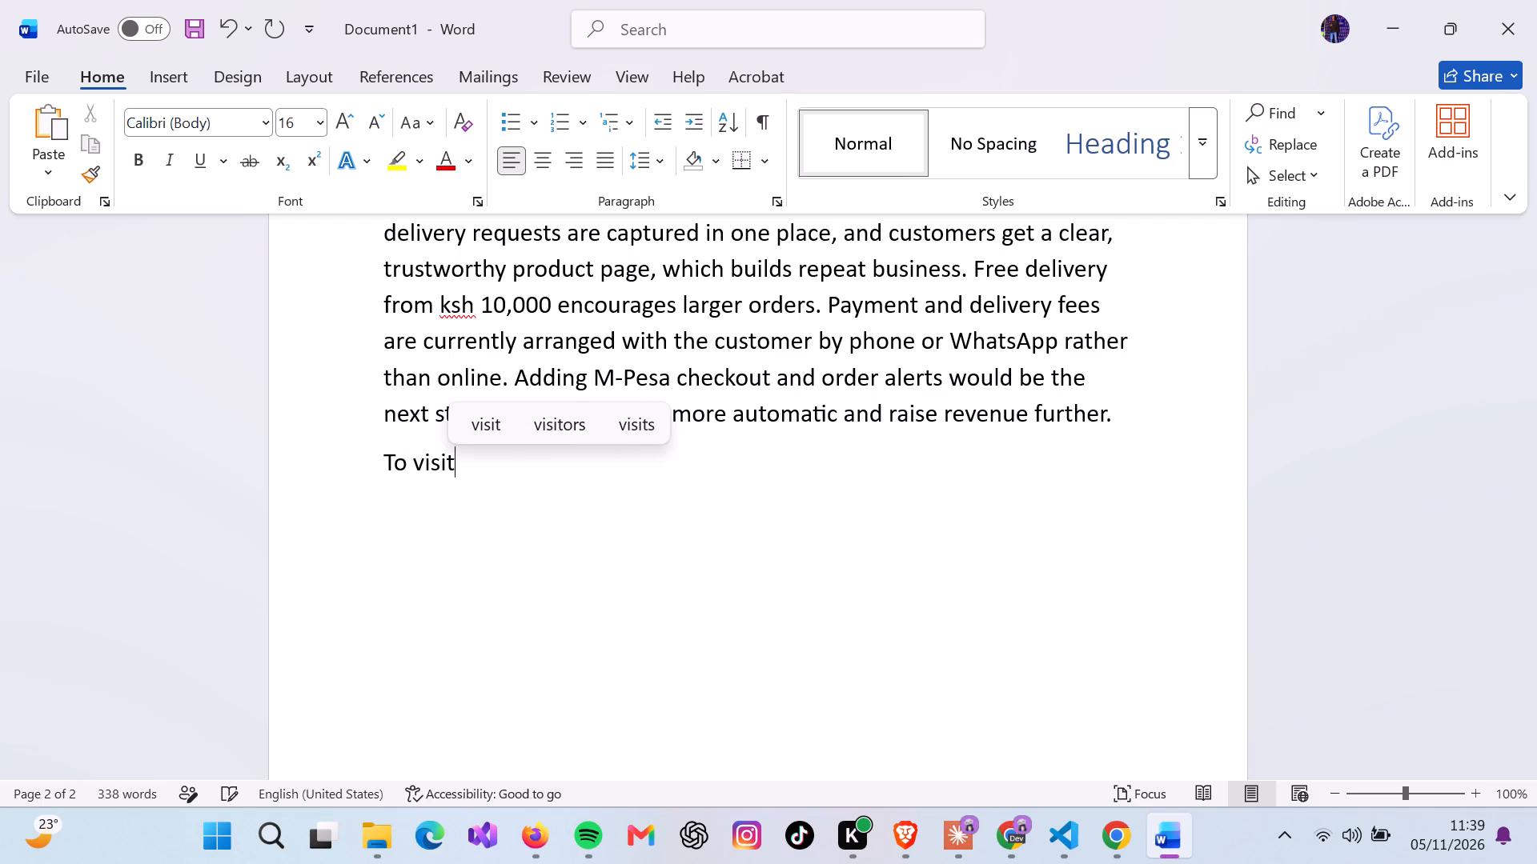
{"action": "type", "text": "the"}
{"action": "key", "text": "space"}
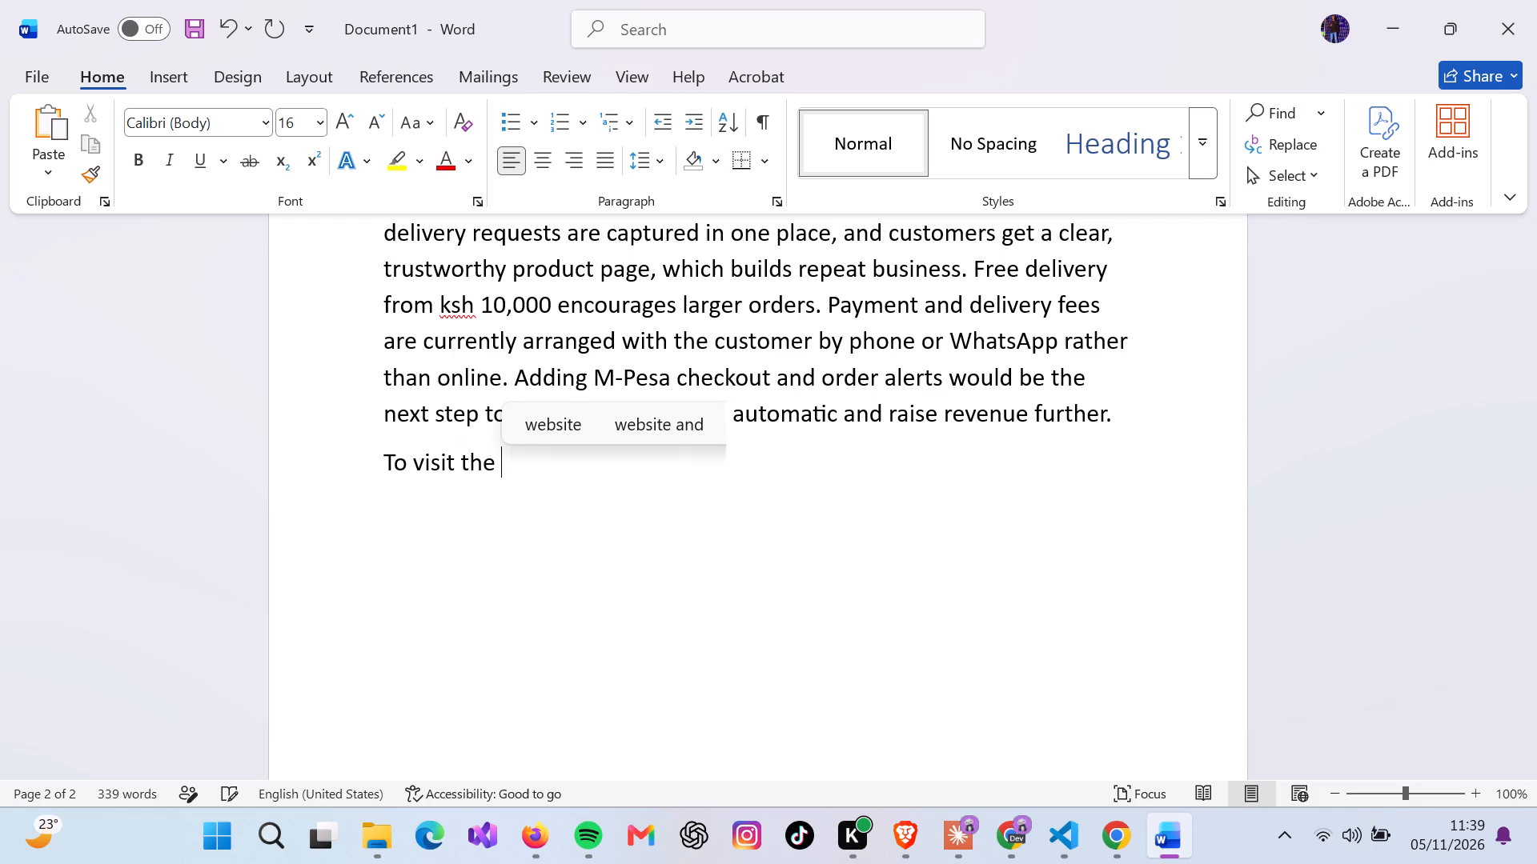
{"action": "type", "text": "web"}
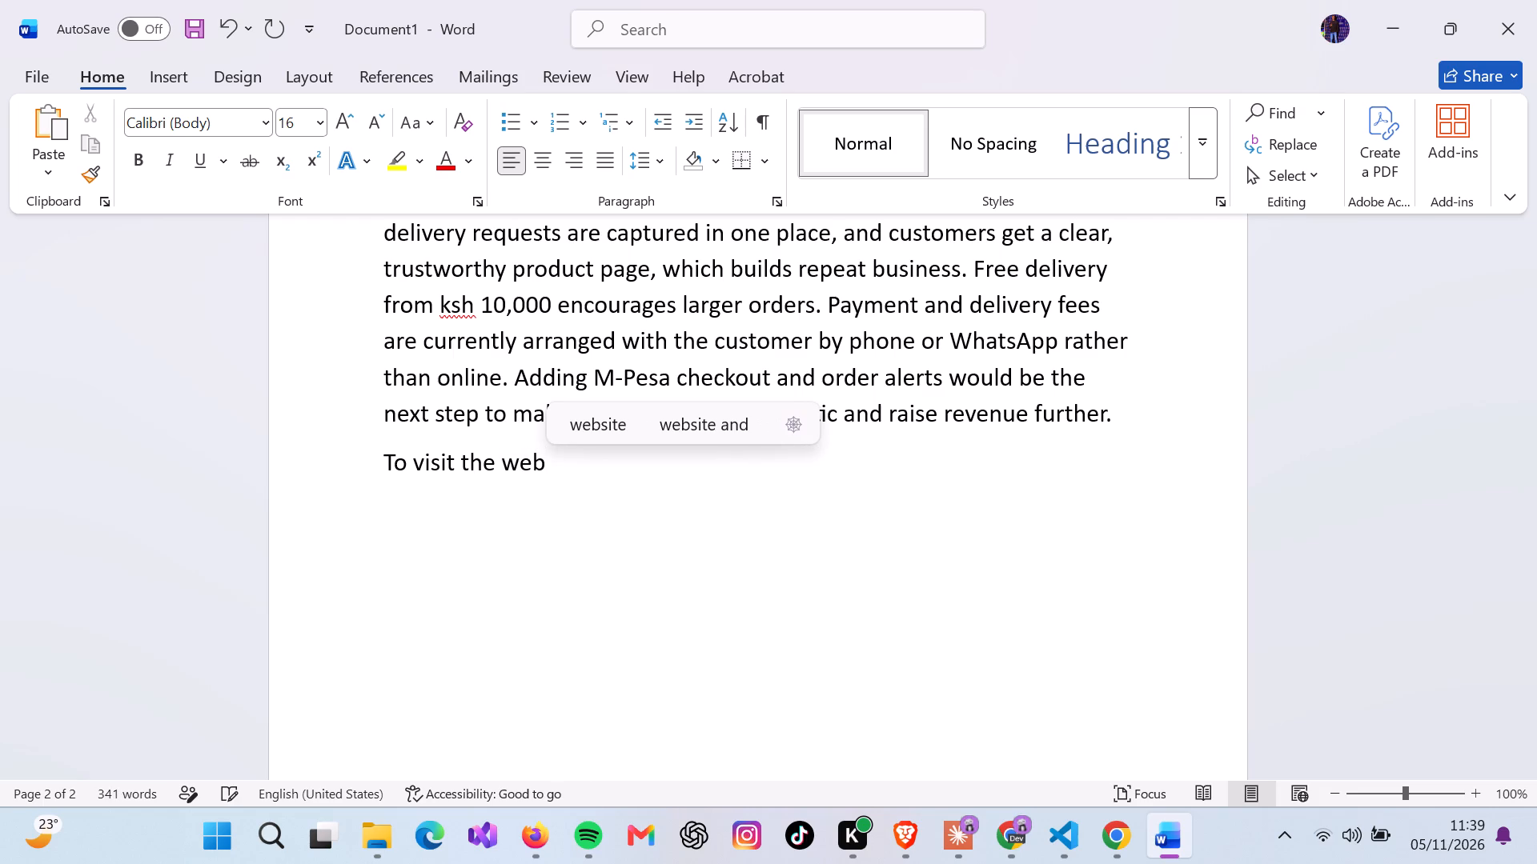
{"action": "type", "text": "site"}
{"action": "key", "text": "space"}
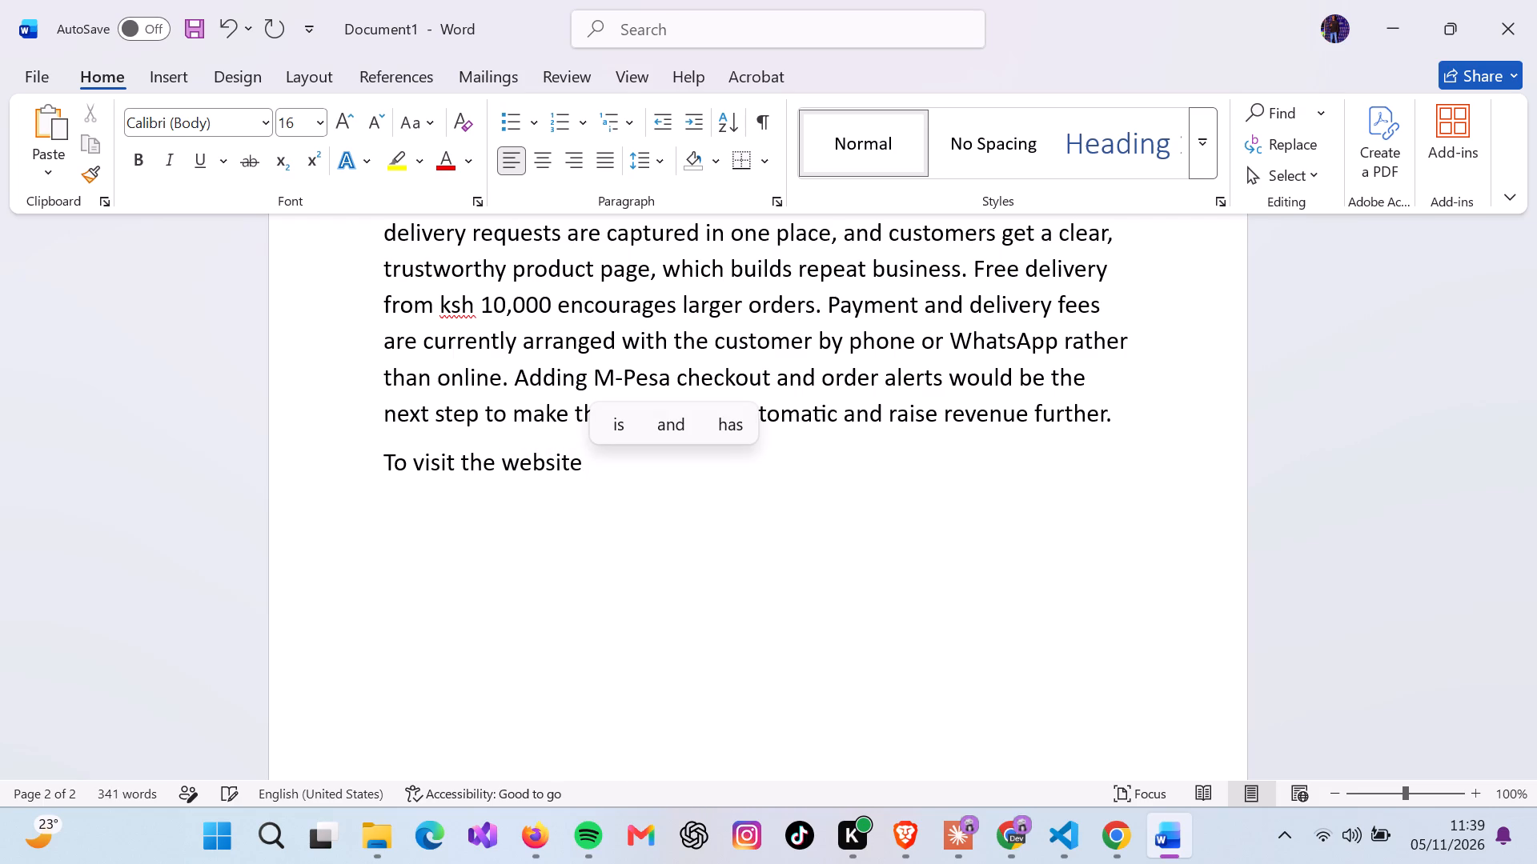
{"action": "type", "text": "use"}
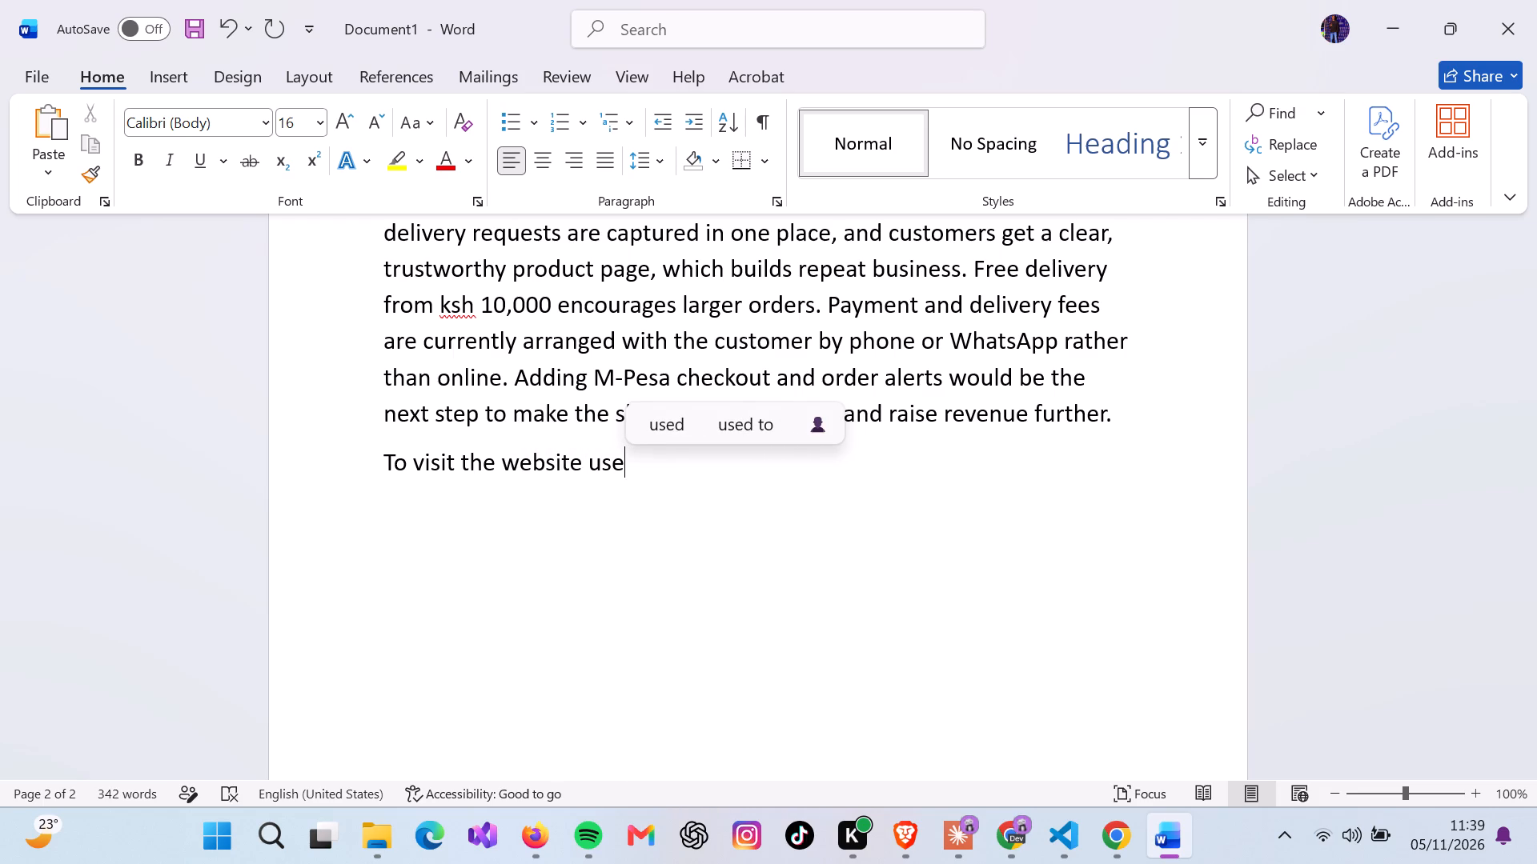
{"action": "type", "text": ":"}
{"action": "key", "text": "space"}
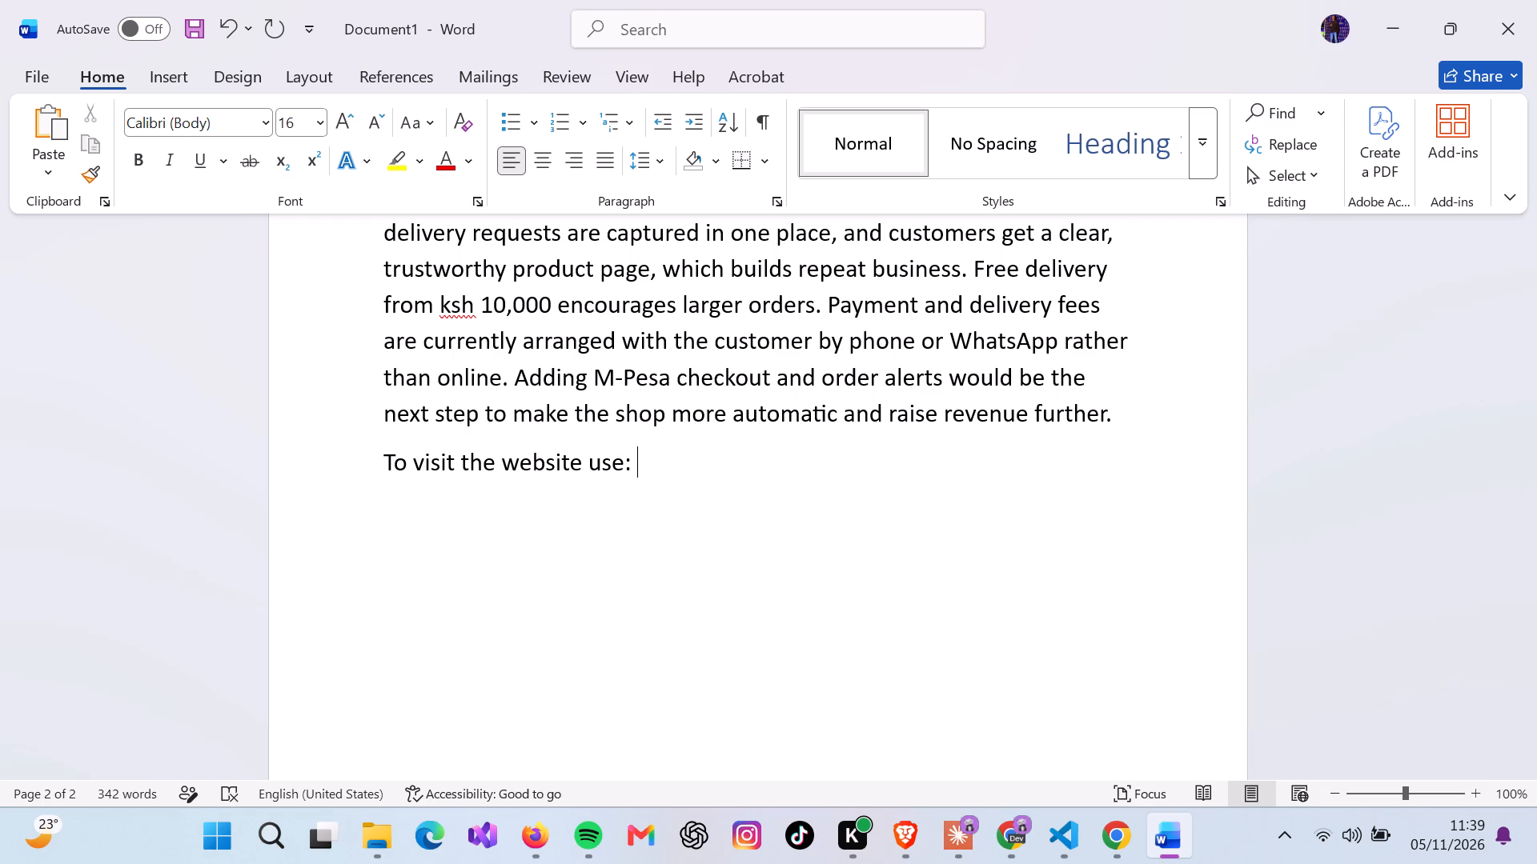
Complete the closing line with the web address merc-sooty.vercel.app and start a new paragraph below it.
{"action": "type", "text": "merc"}
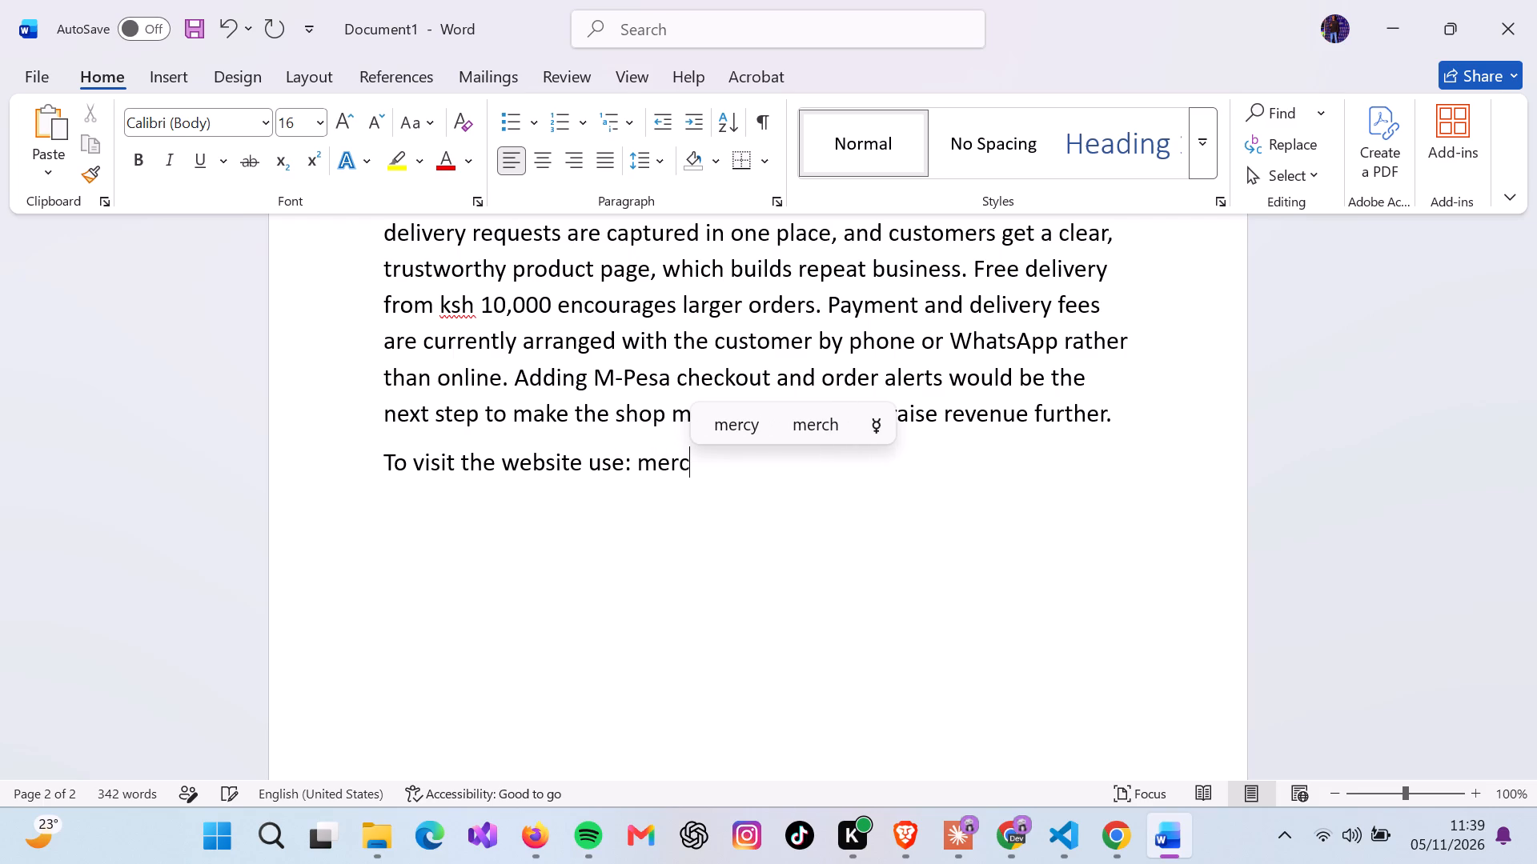
{"action": "key", "text": "minus"}
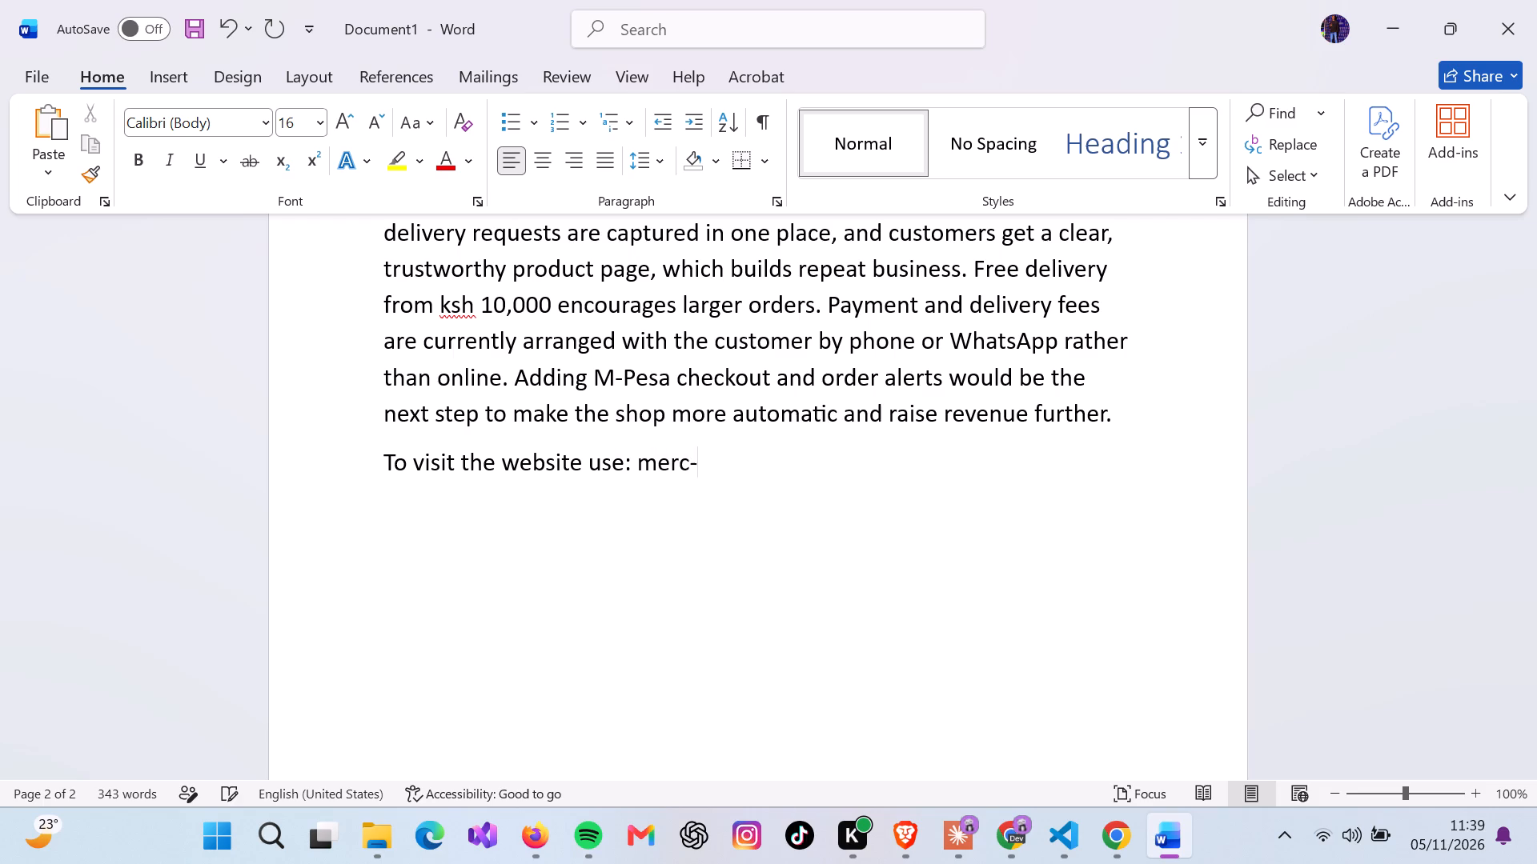
{"action": "type", "text": "sooty"}
{"action": "type", "text": ".verce"}
{"action": "key", "text": "l"}
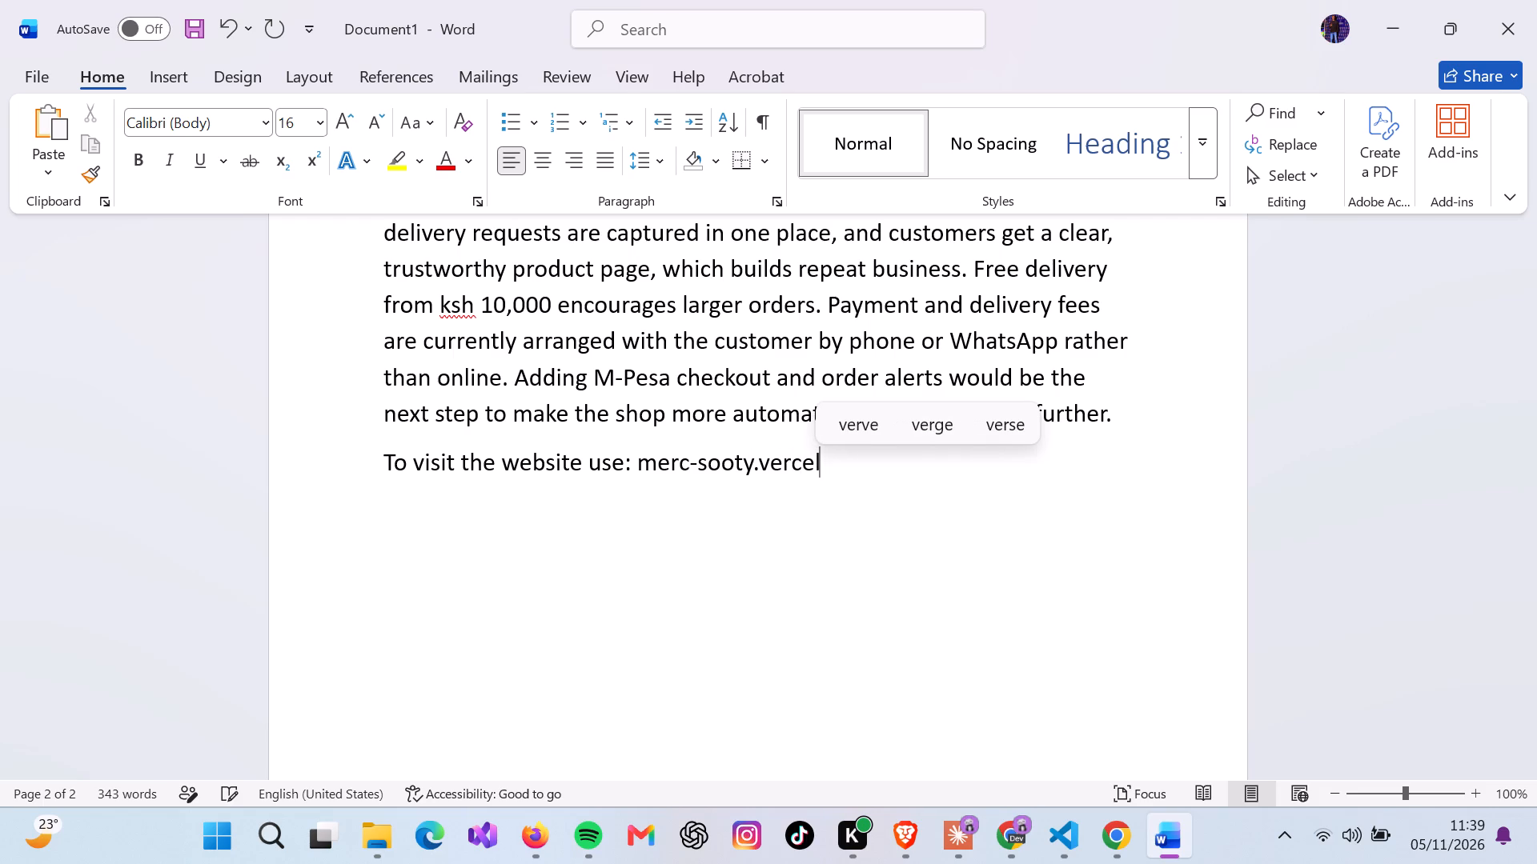
{"action": "type", "text": ".app"}
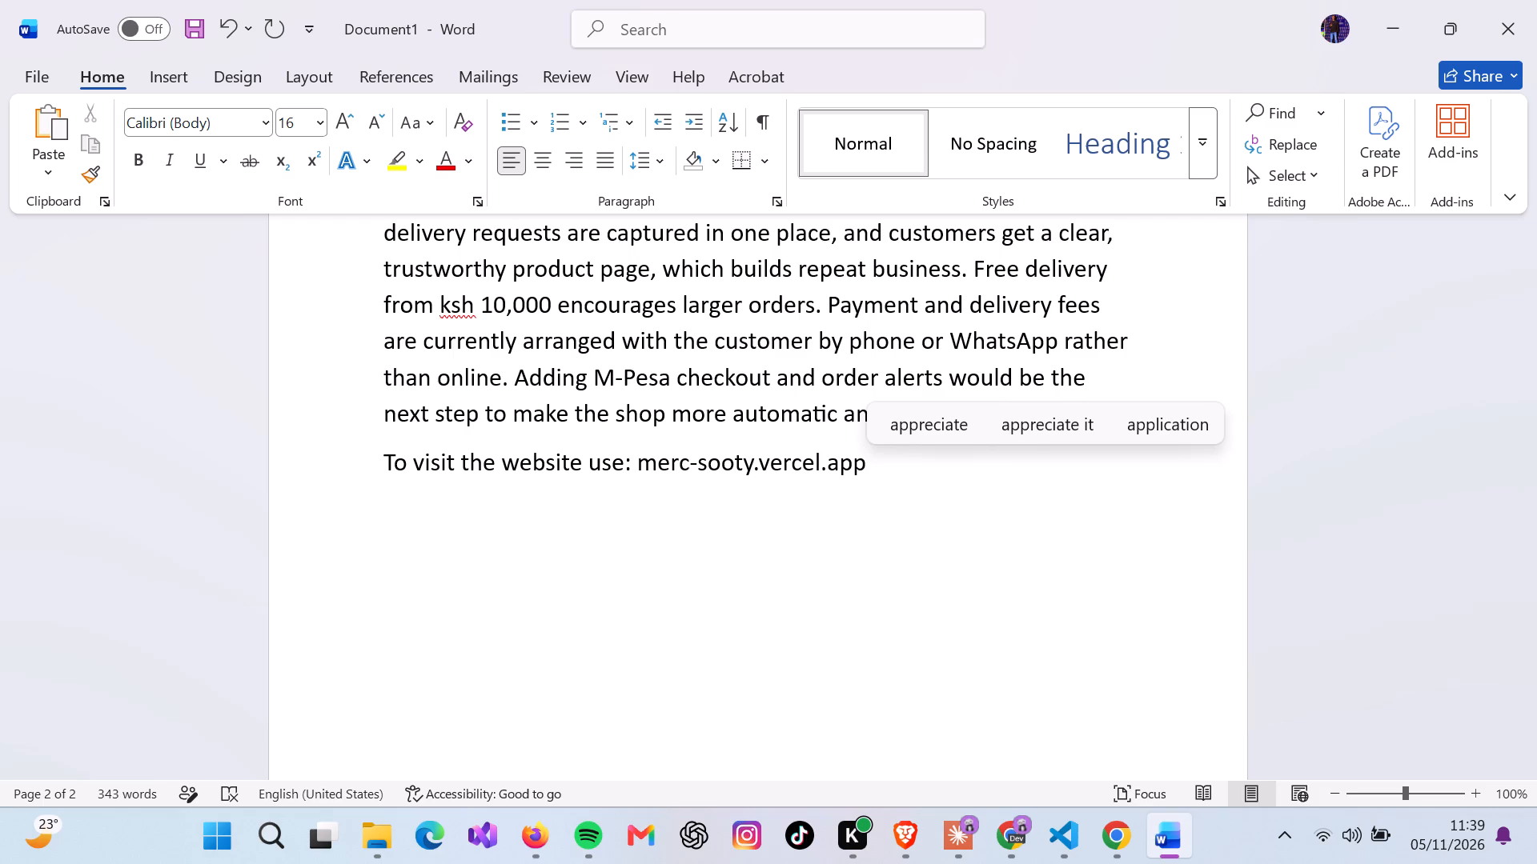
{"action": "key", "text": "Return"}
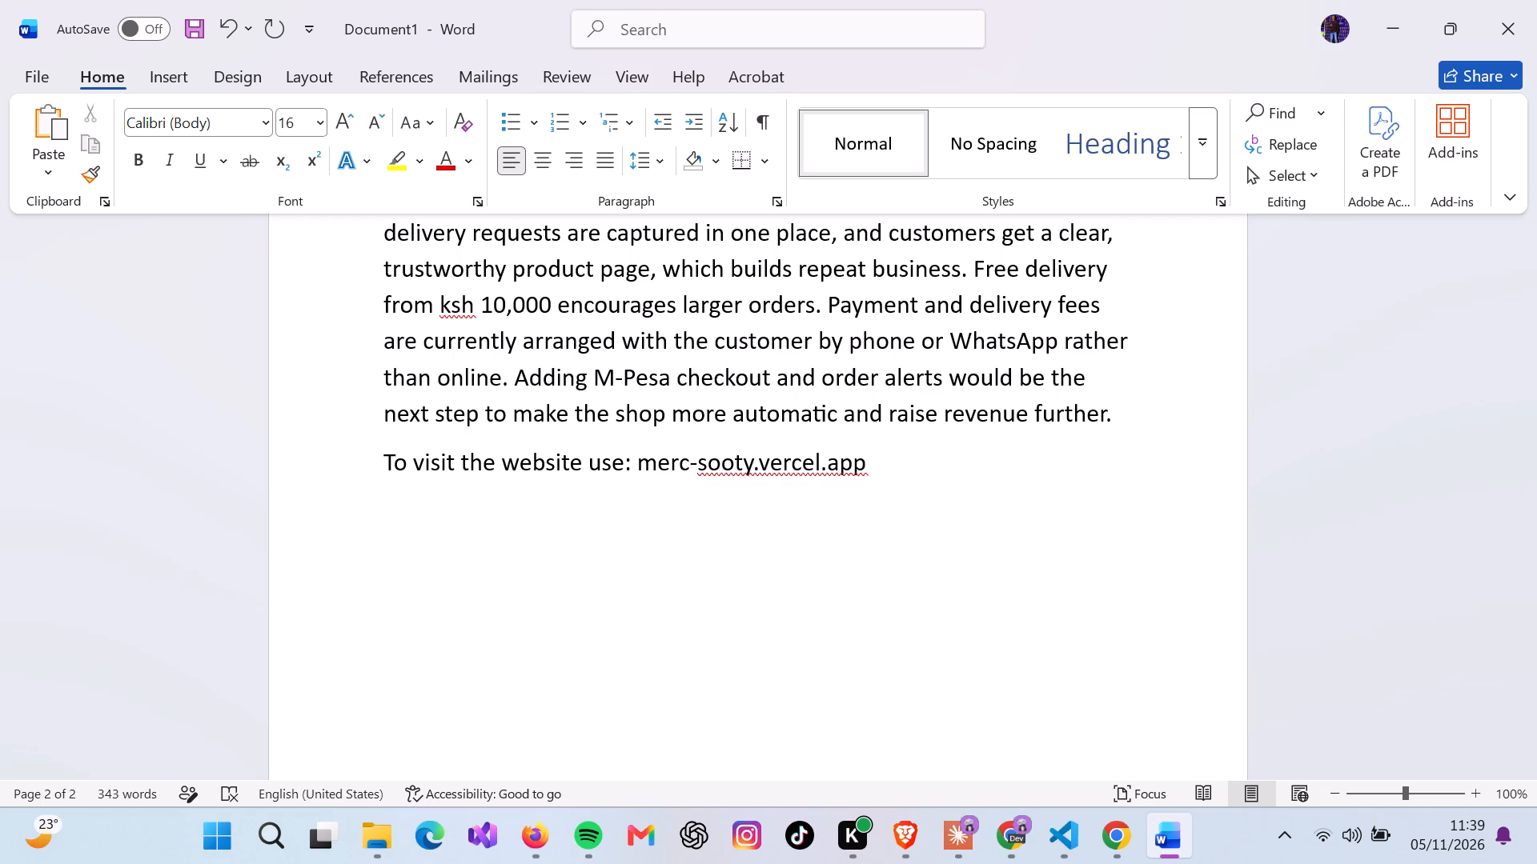
Begin the line below the website address with the words "To access the admin ".
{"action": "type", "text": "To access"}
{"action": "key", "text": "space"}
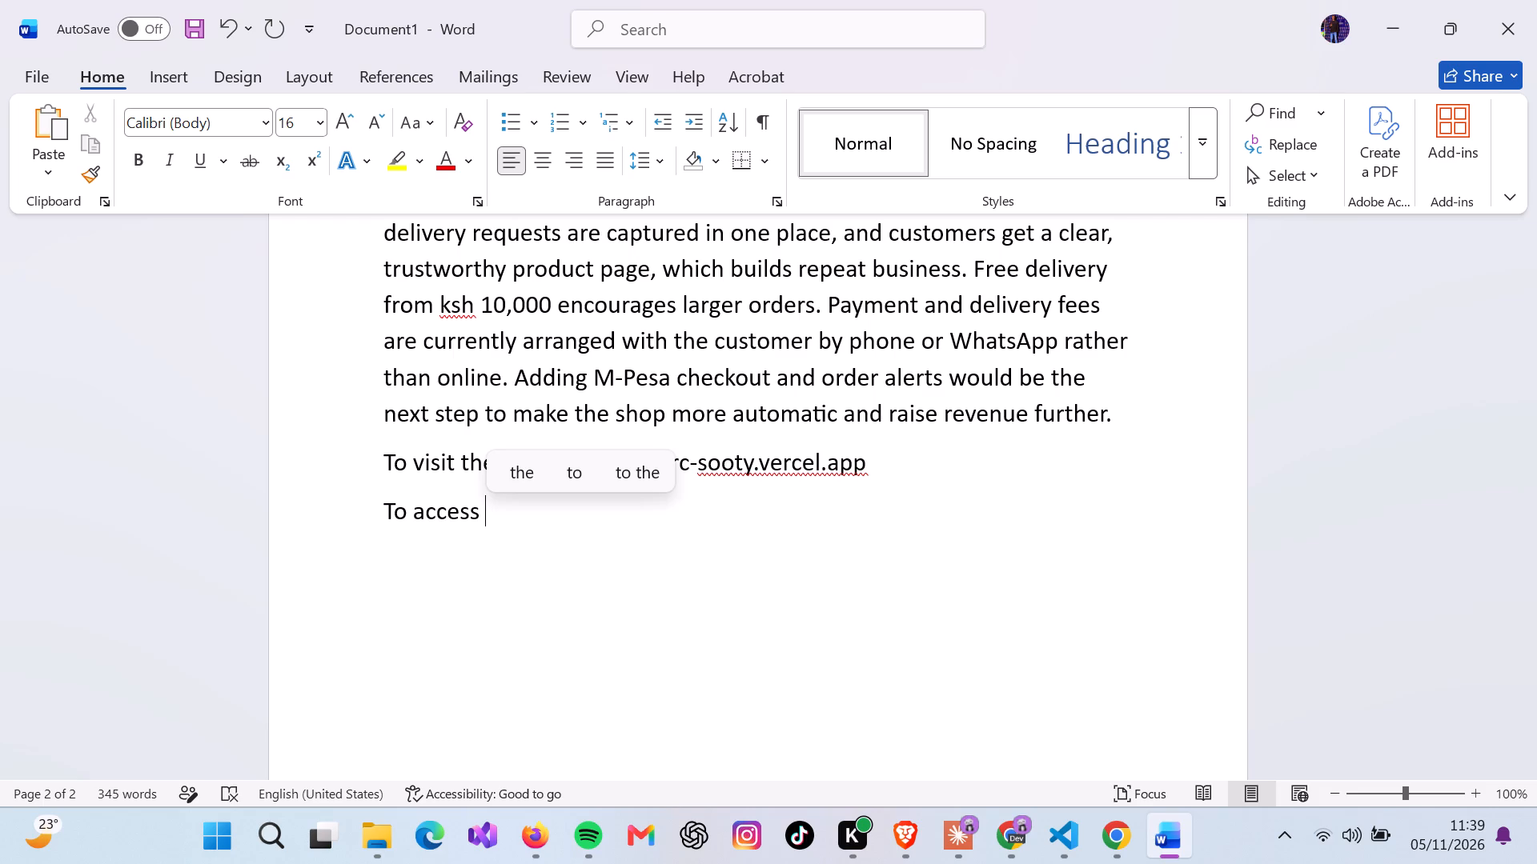
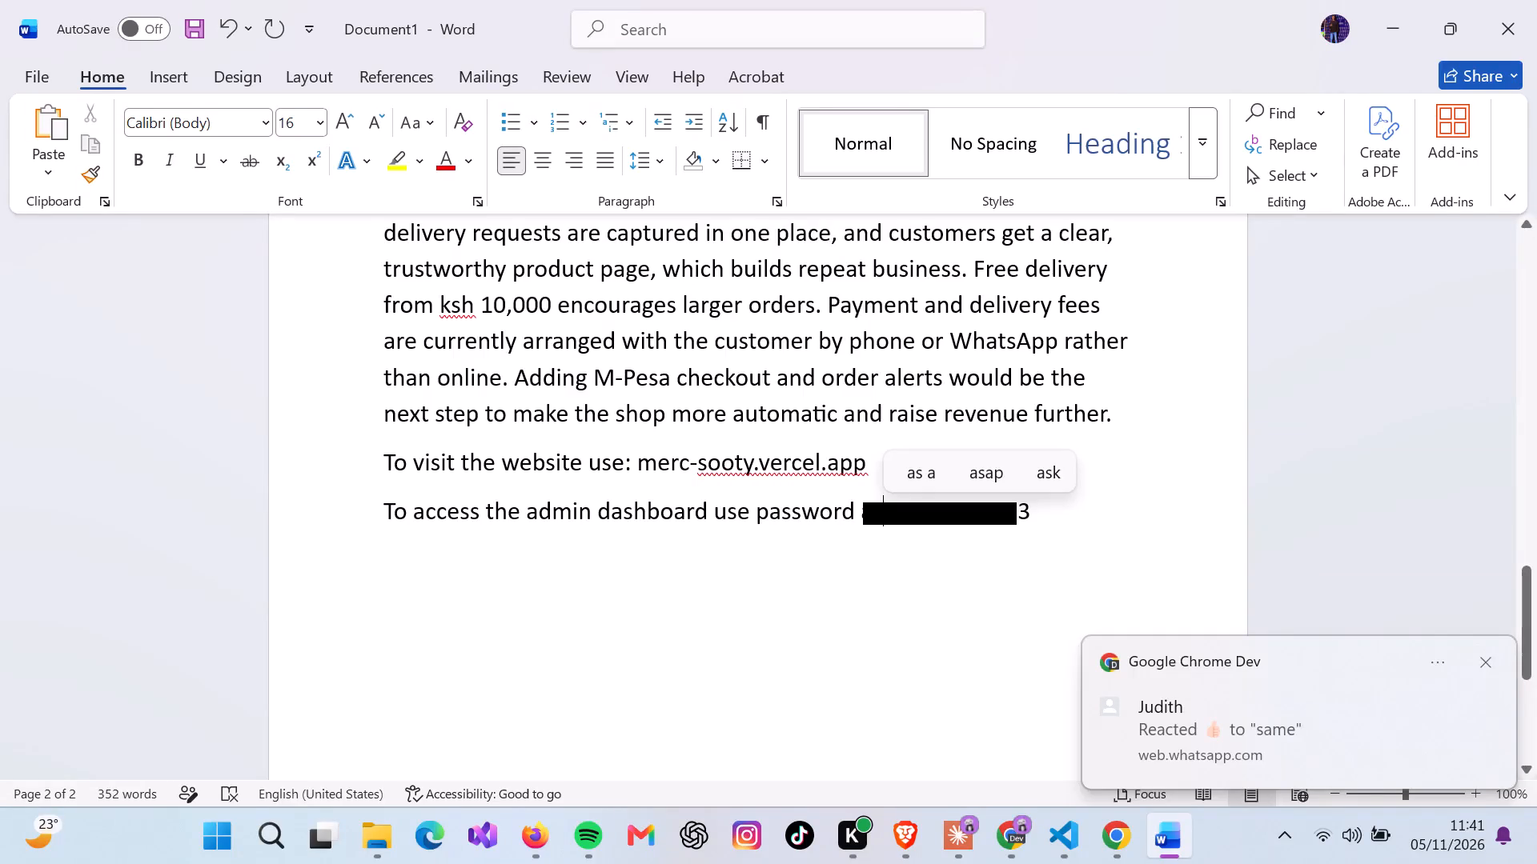
Select the web address merc-sooty.vercel.app in the line that begins "To visit the website use:".
{"action": "left_click_drag", "start_coordinate": [641, 458], "coordinate": [845, 455]}
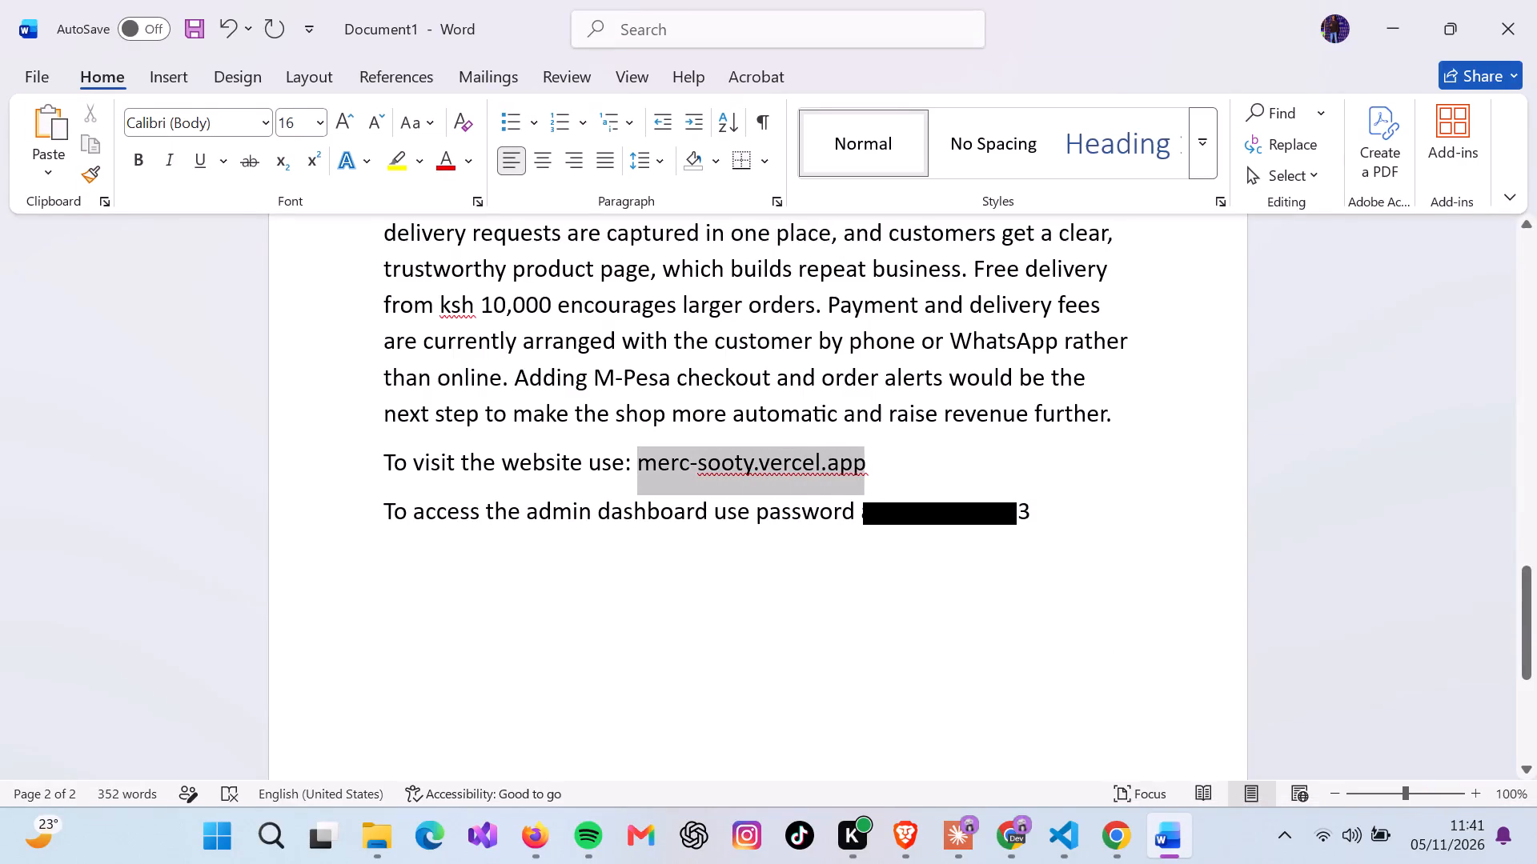
{"action": "left_click_drag", "start_coordinate": [845, 455], "coordinate": [865, 453]}
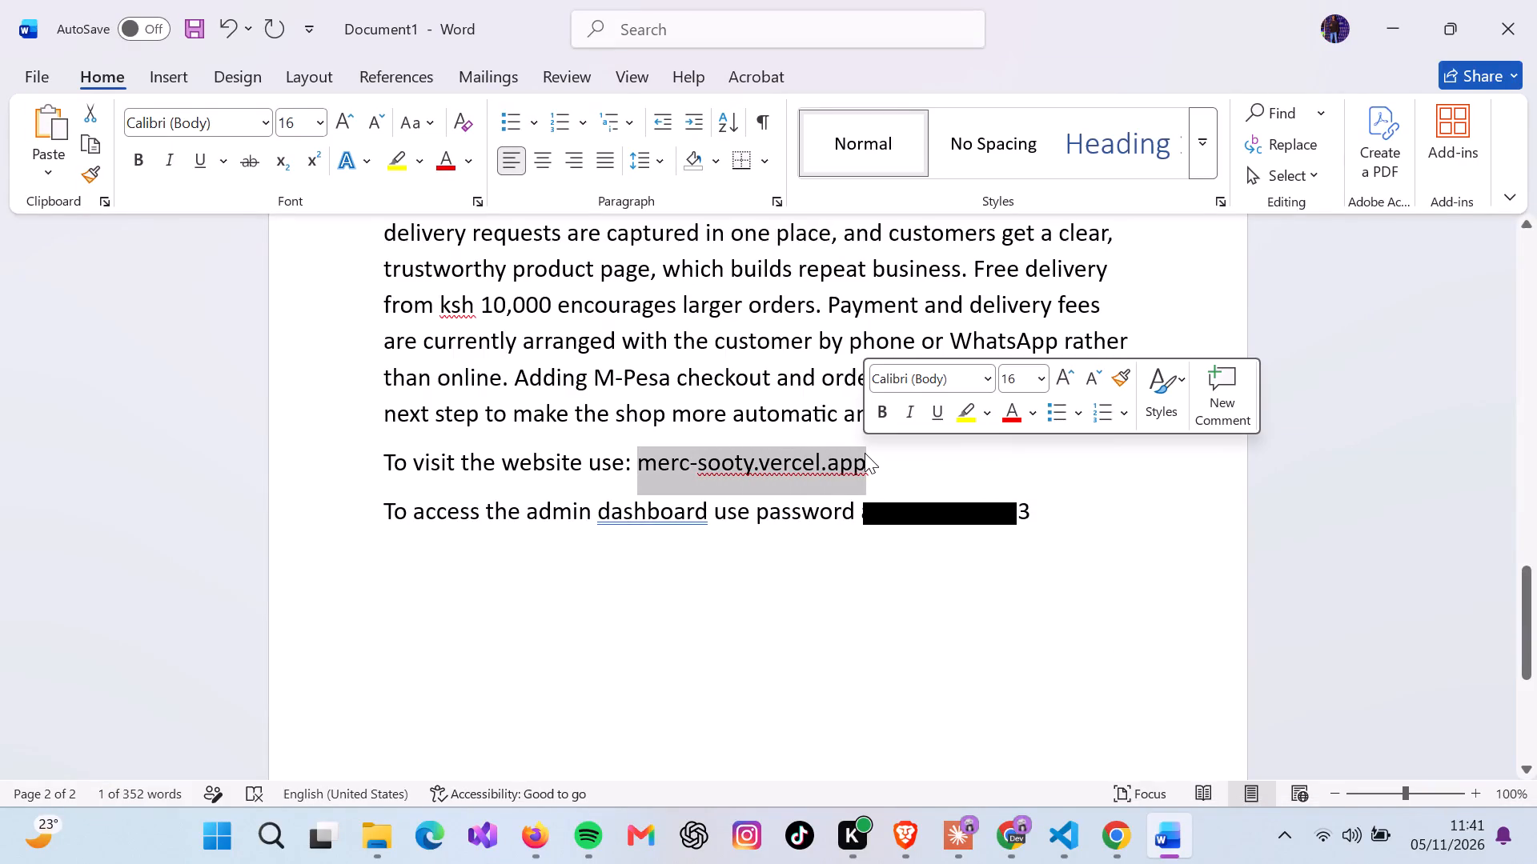
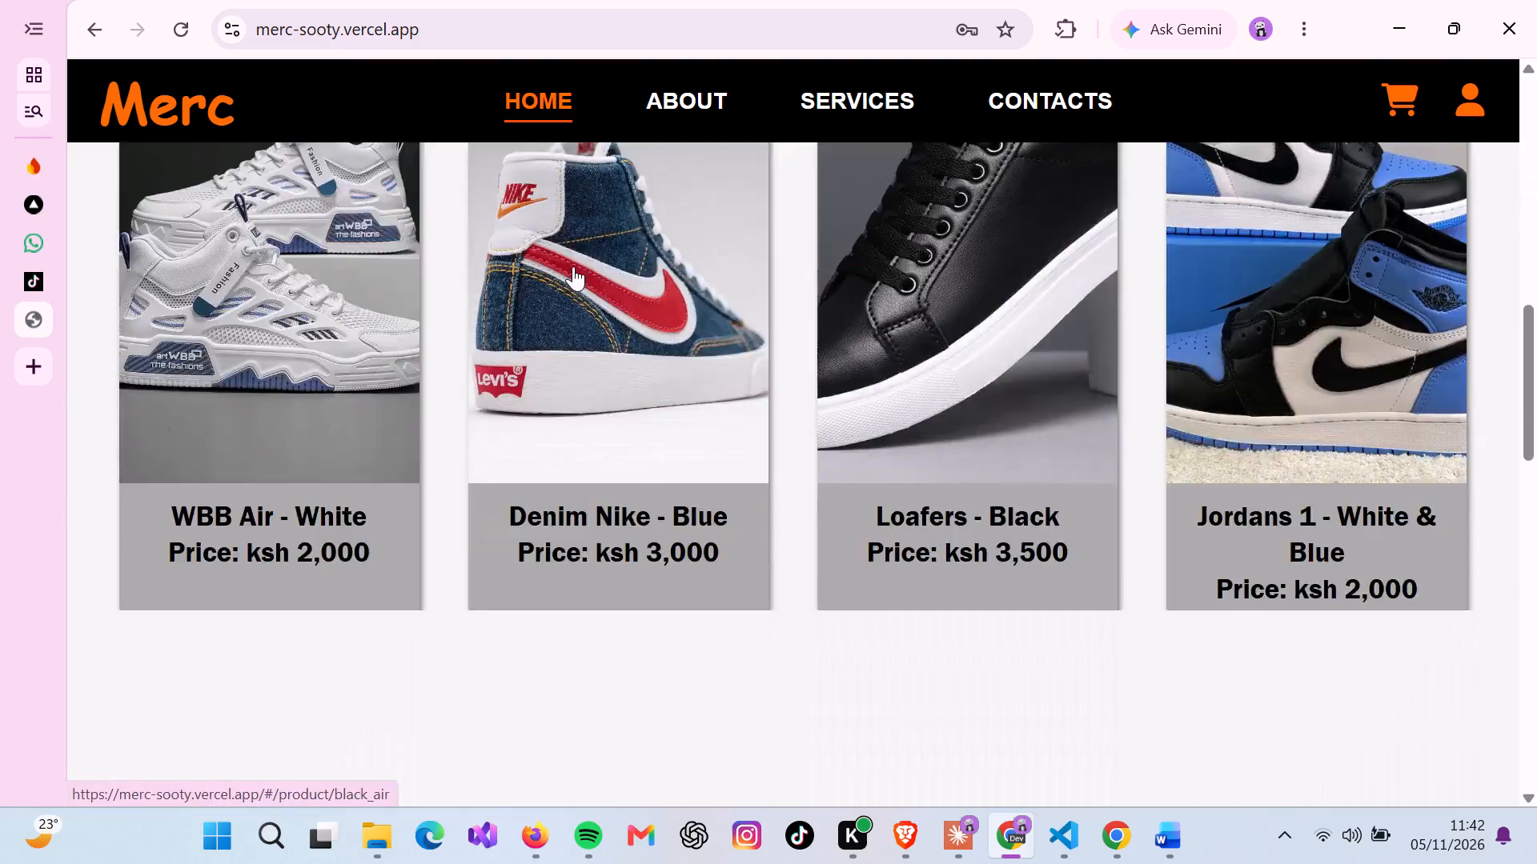
Switch back to the Word document and review the body text across both pages, down to the closing website-address and admin-access lines.
{"action": "left_click", "coordinate": [1383, 0]}
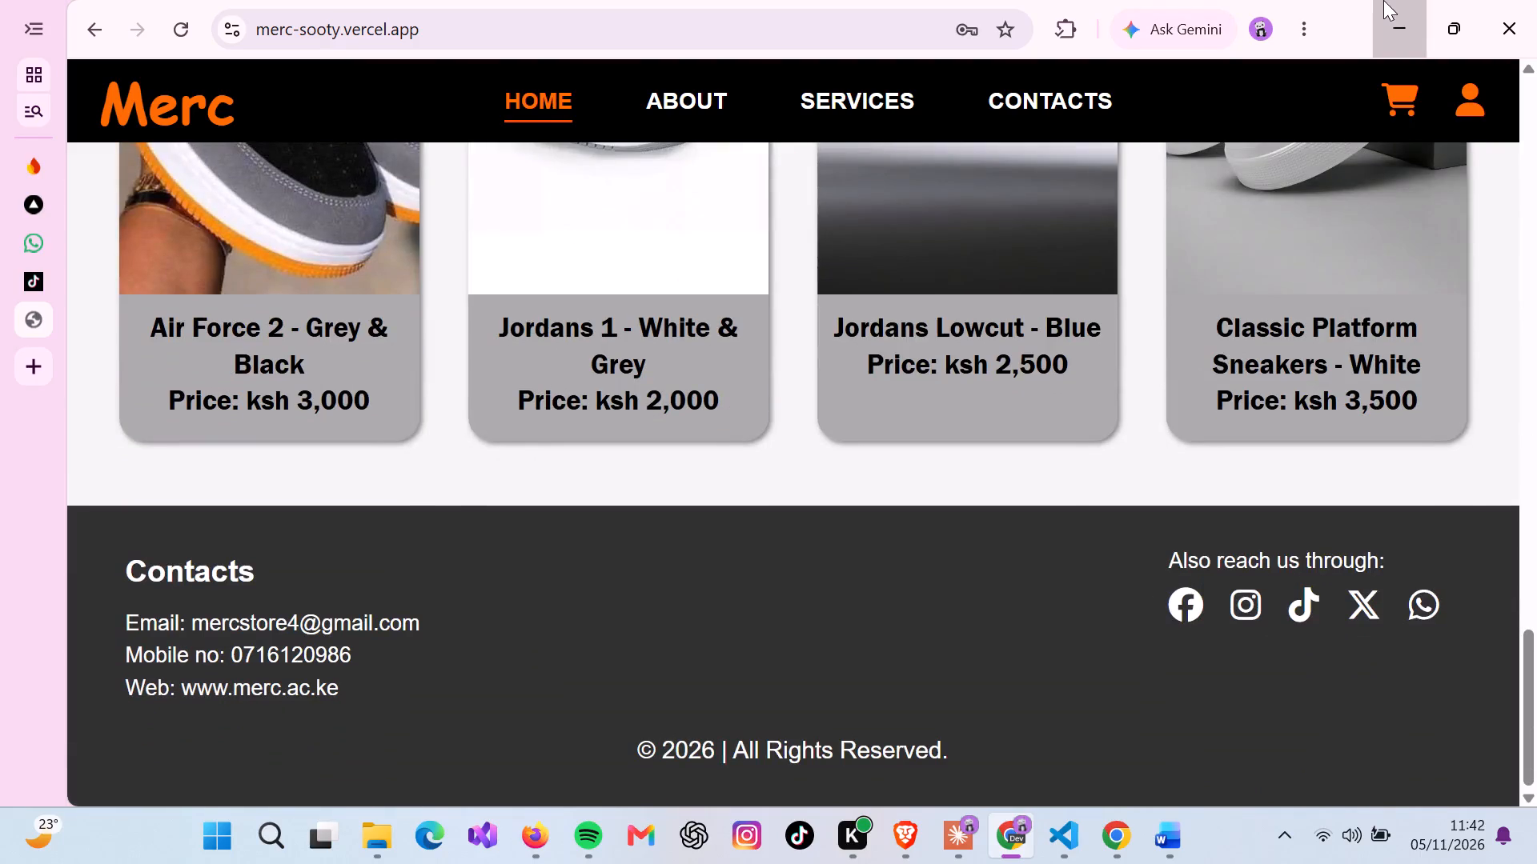
{"action": "left_click", "coordinate": [1103, 501]}
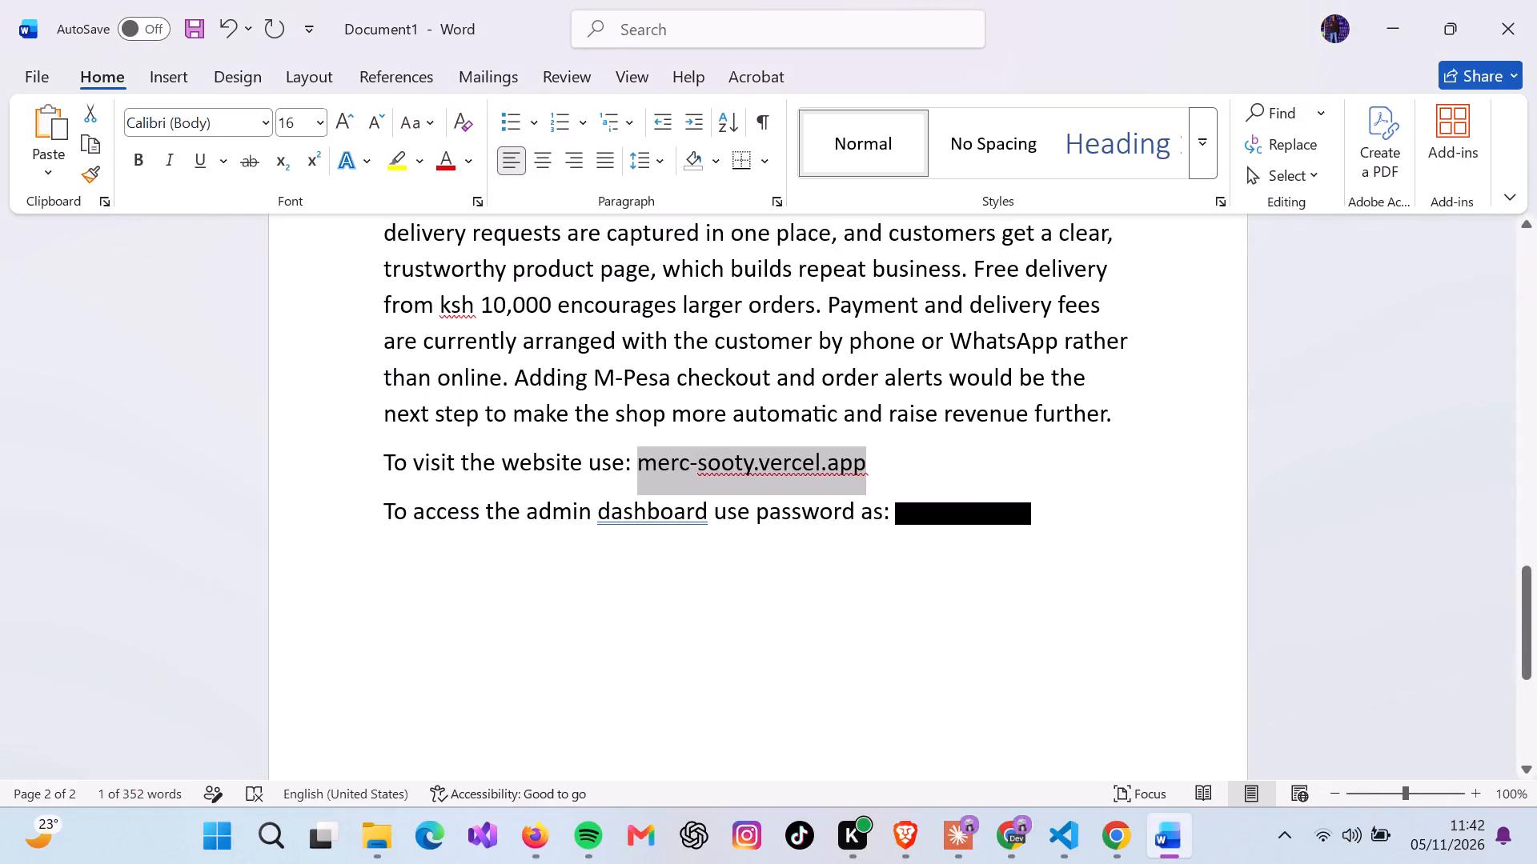
{"action": "scroll", "coordinate": [1103, 501], "scroll_direction": "up", "scroll_amount": 2}
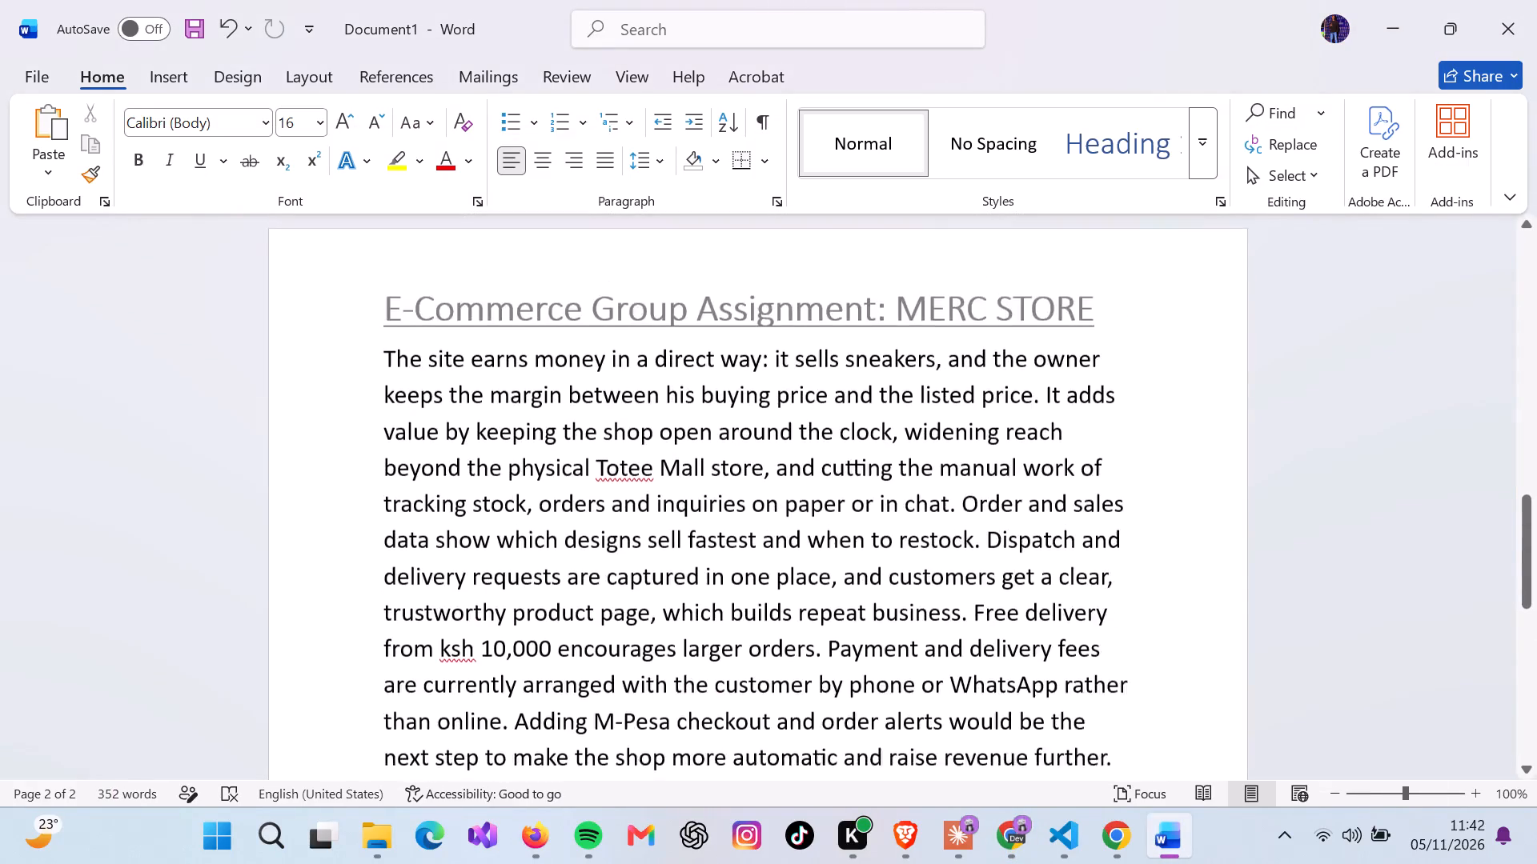
{"action": "scroll", "coordinate": [1103, 501], "scroll_direction": "up", "scroll_amount": 6}
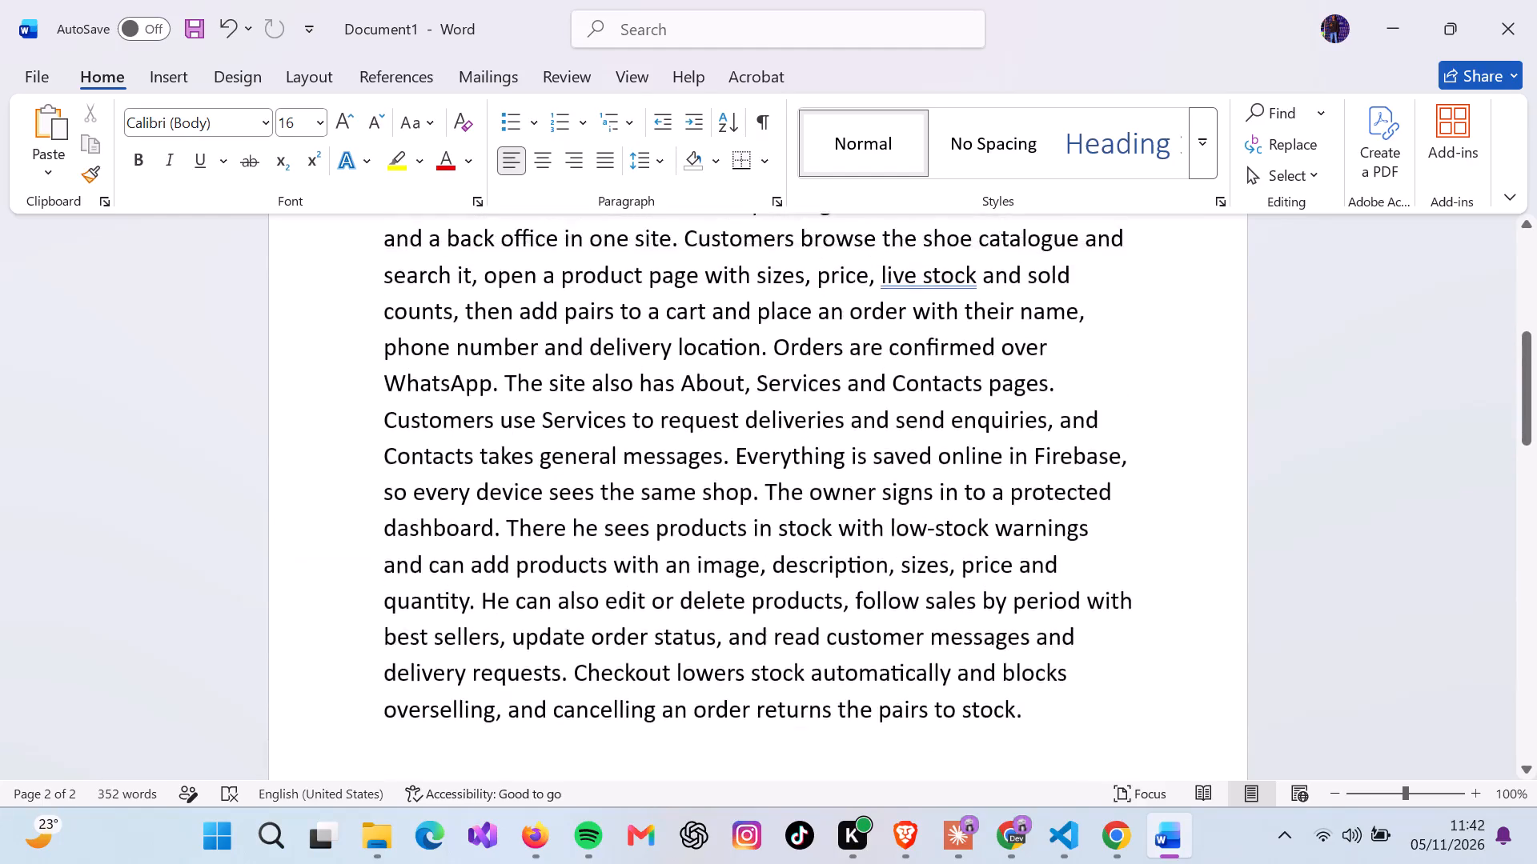
{"action": "scroll", "coordinate": [1103, 501], "scroll_direction": "down", "scroll_amount": 4}
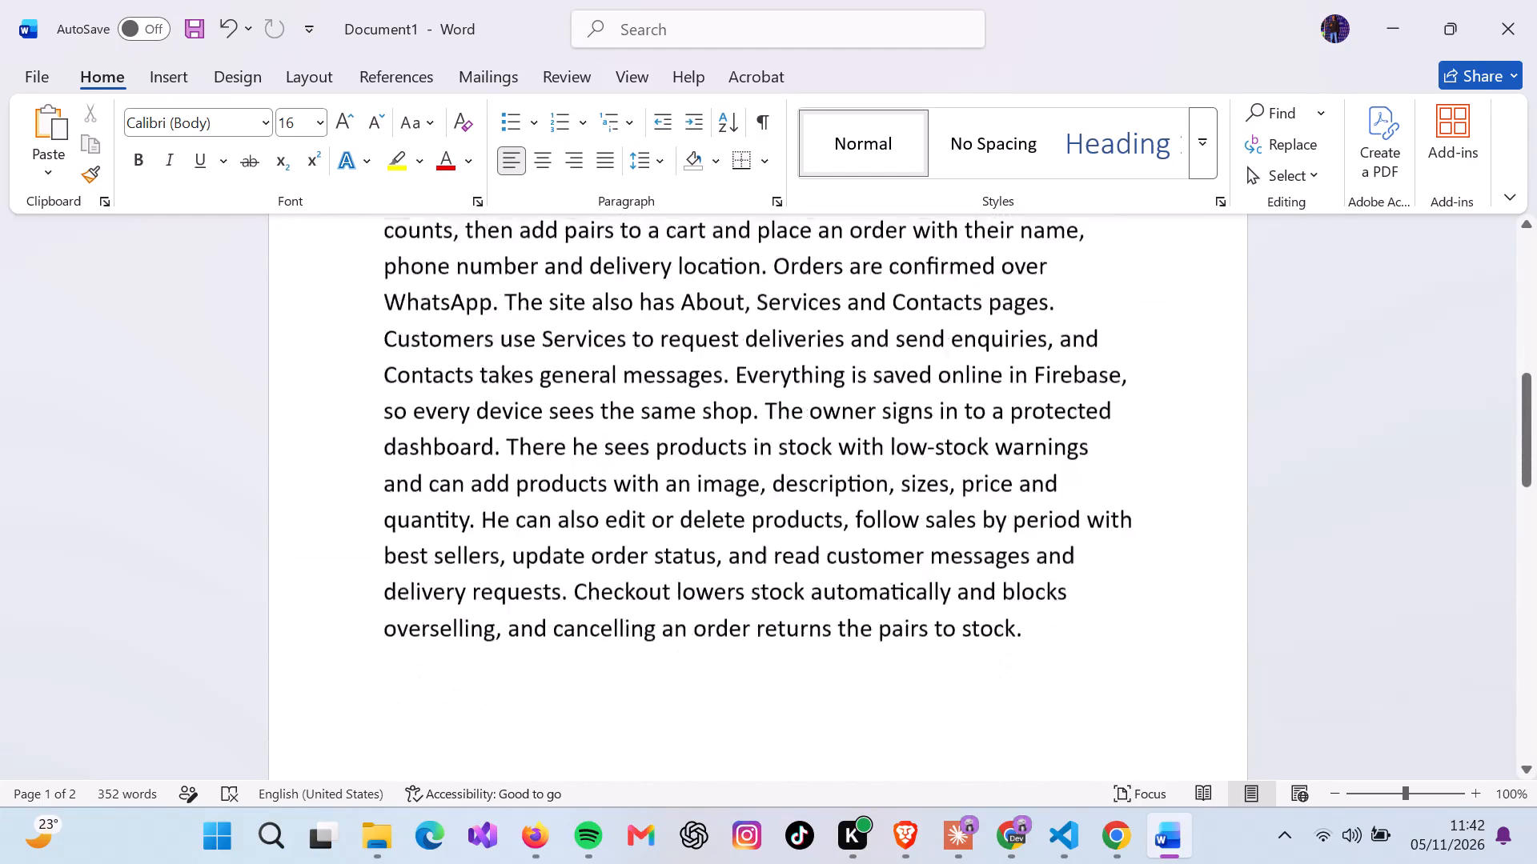
{"action": "scroll", "coordinate": [1103, 501], "scroll_direction": "down", "scroll_amount": 5}
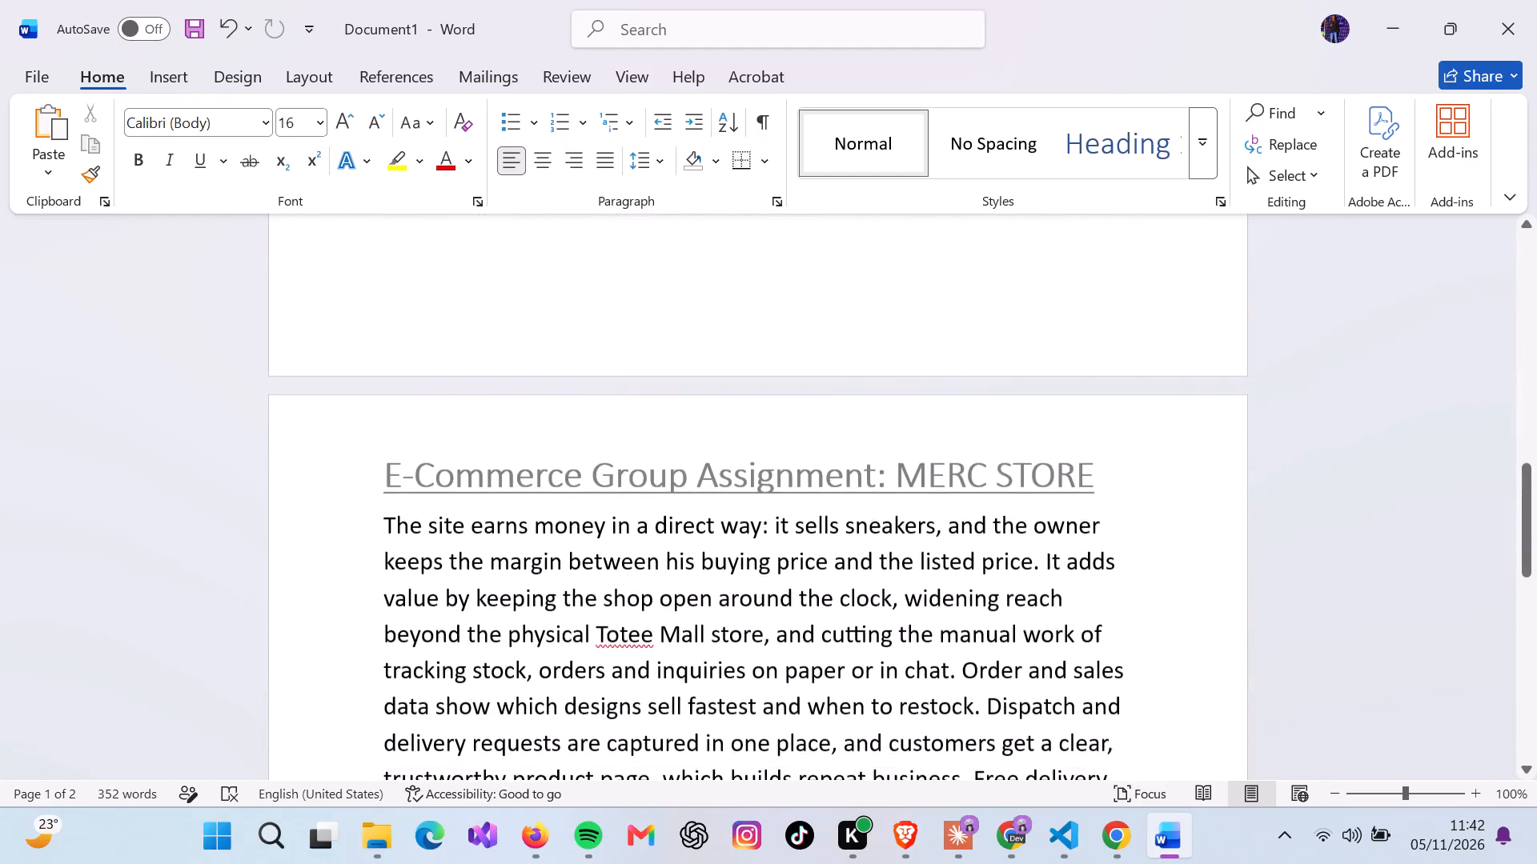
{"action": "scroll", "coordinate": [1103, 501], "scroll_direction": "down", "scroll_amount": 5}
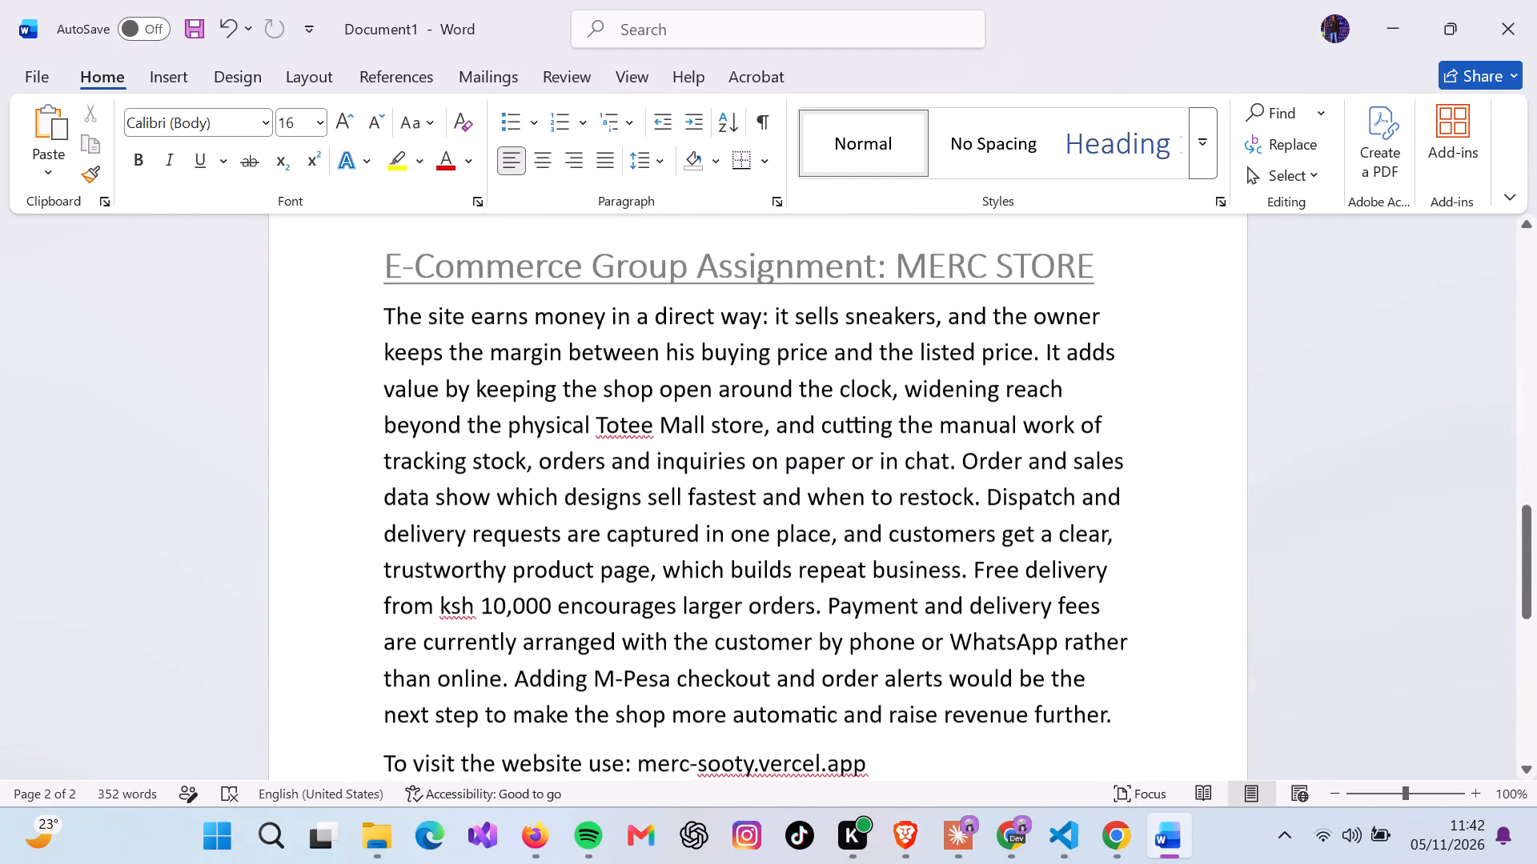
{"action": "scroll", "coordinate": [1103, 501], "scroll_direction": "down", "scroll_amount": 3}
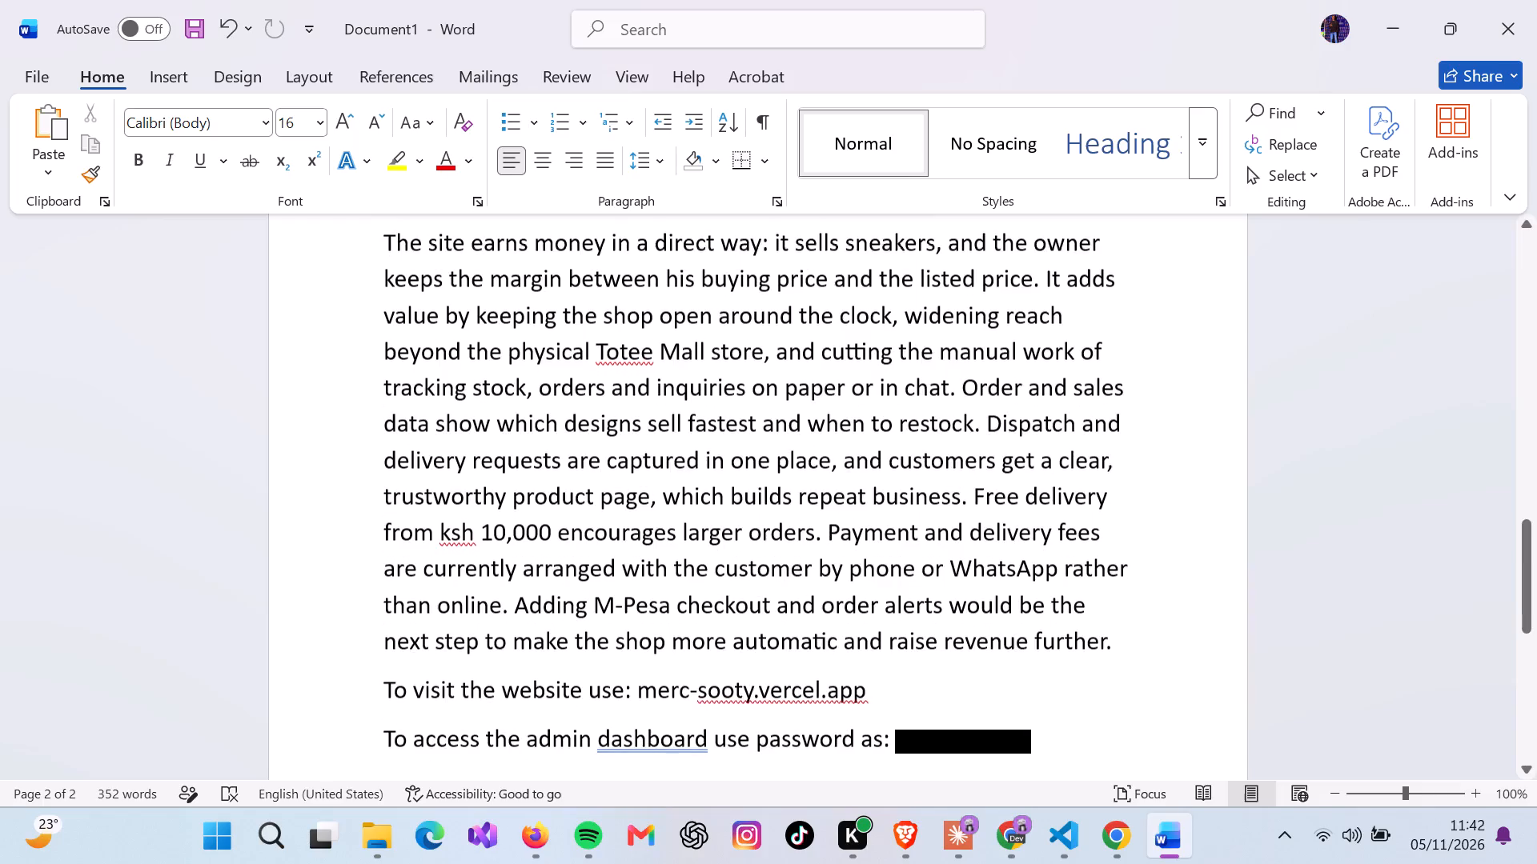
{"action": "scroll", "coordinate": [1103, 501], "scroll_direction": "down", "scroll_amount": 3}
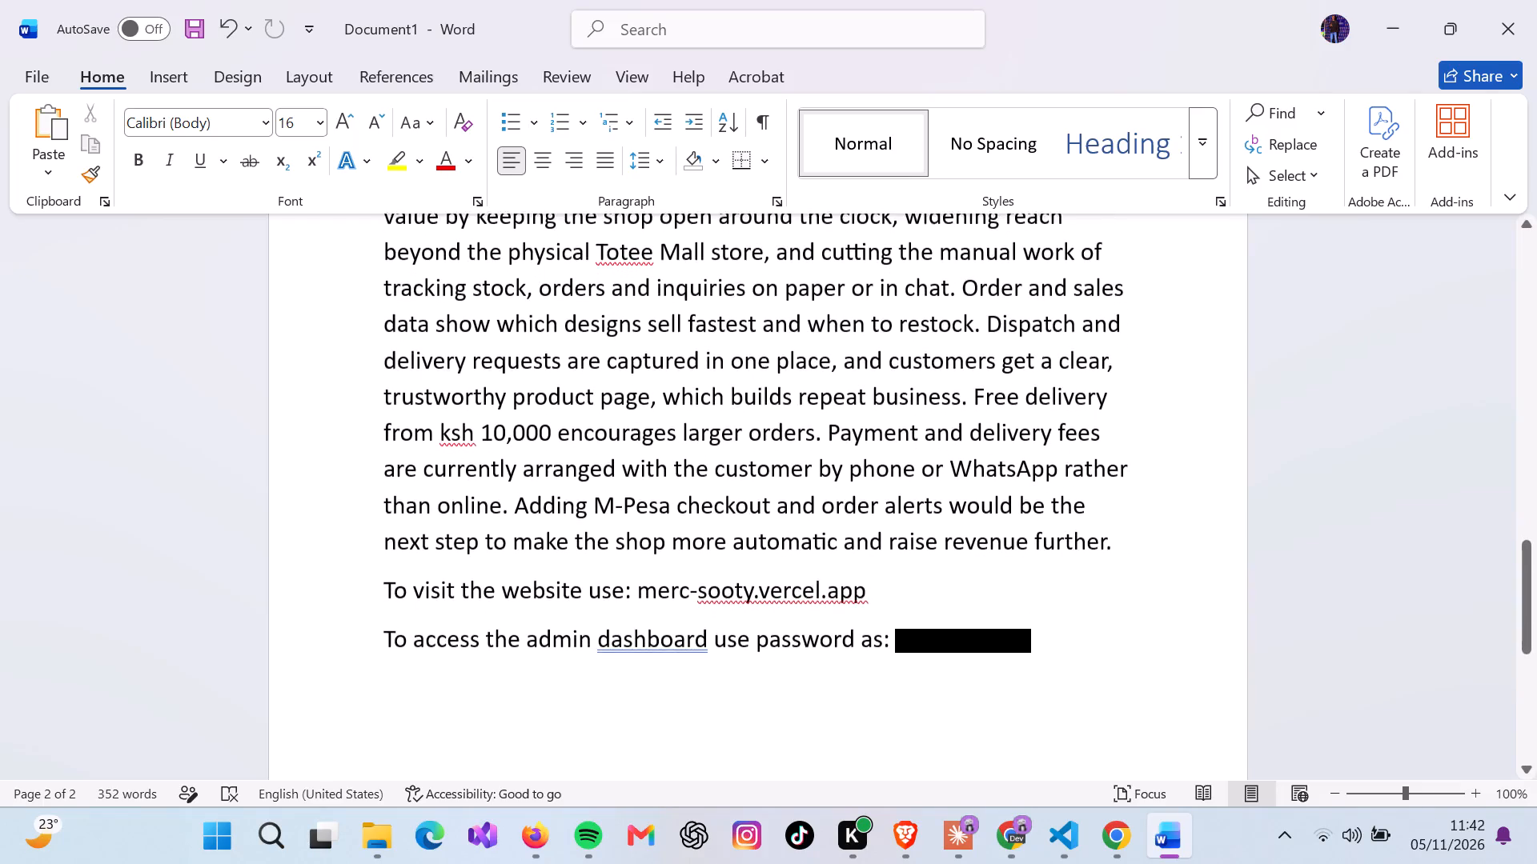
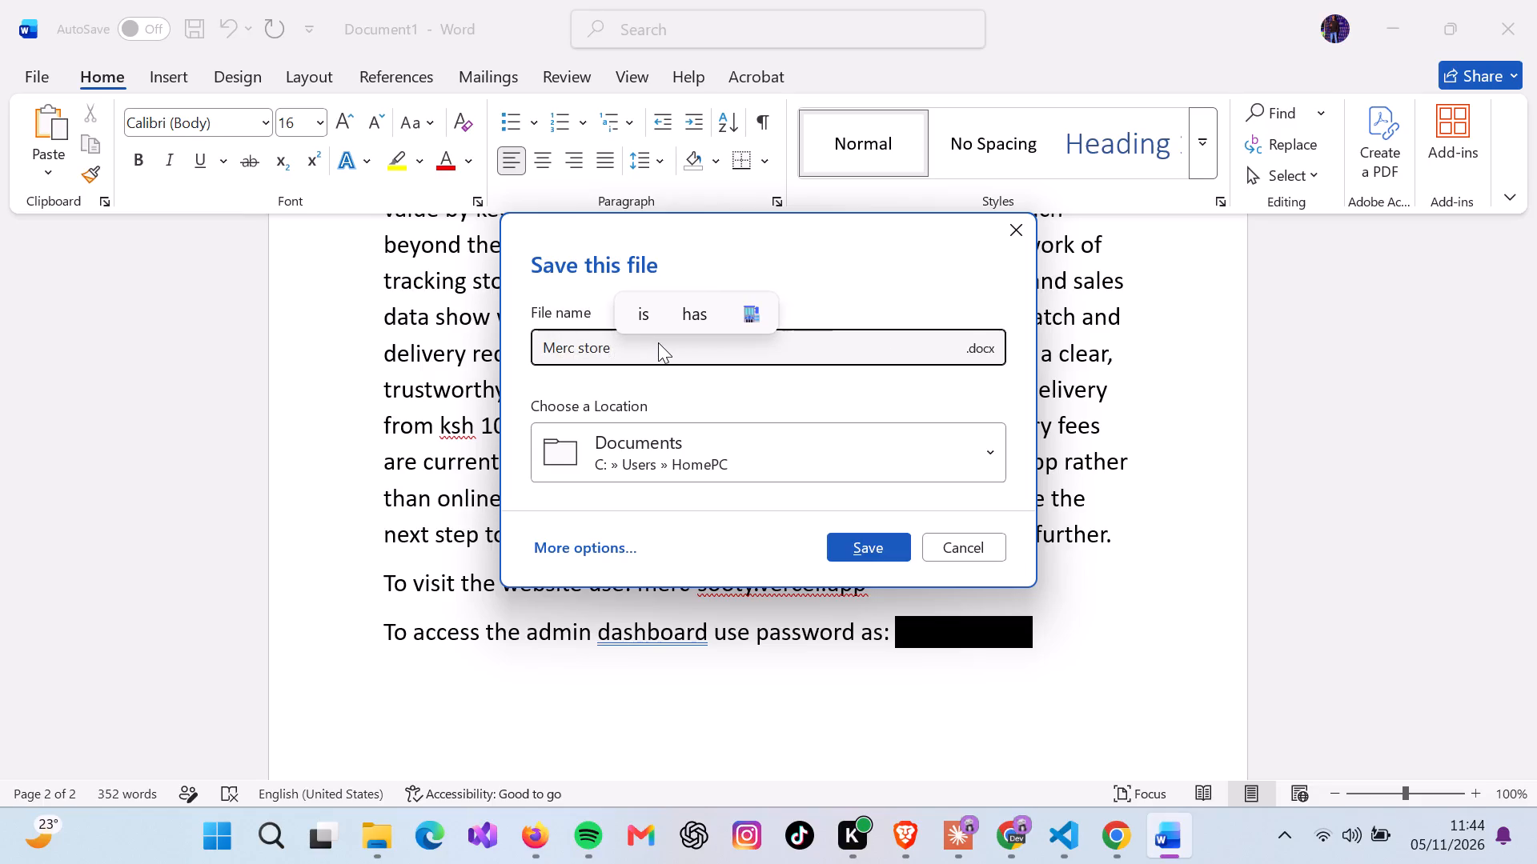
Complete the file name as "Merc store report" and save the document as a .docx in the Documents folder.
{"action": "type", "text": "re"}
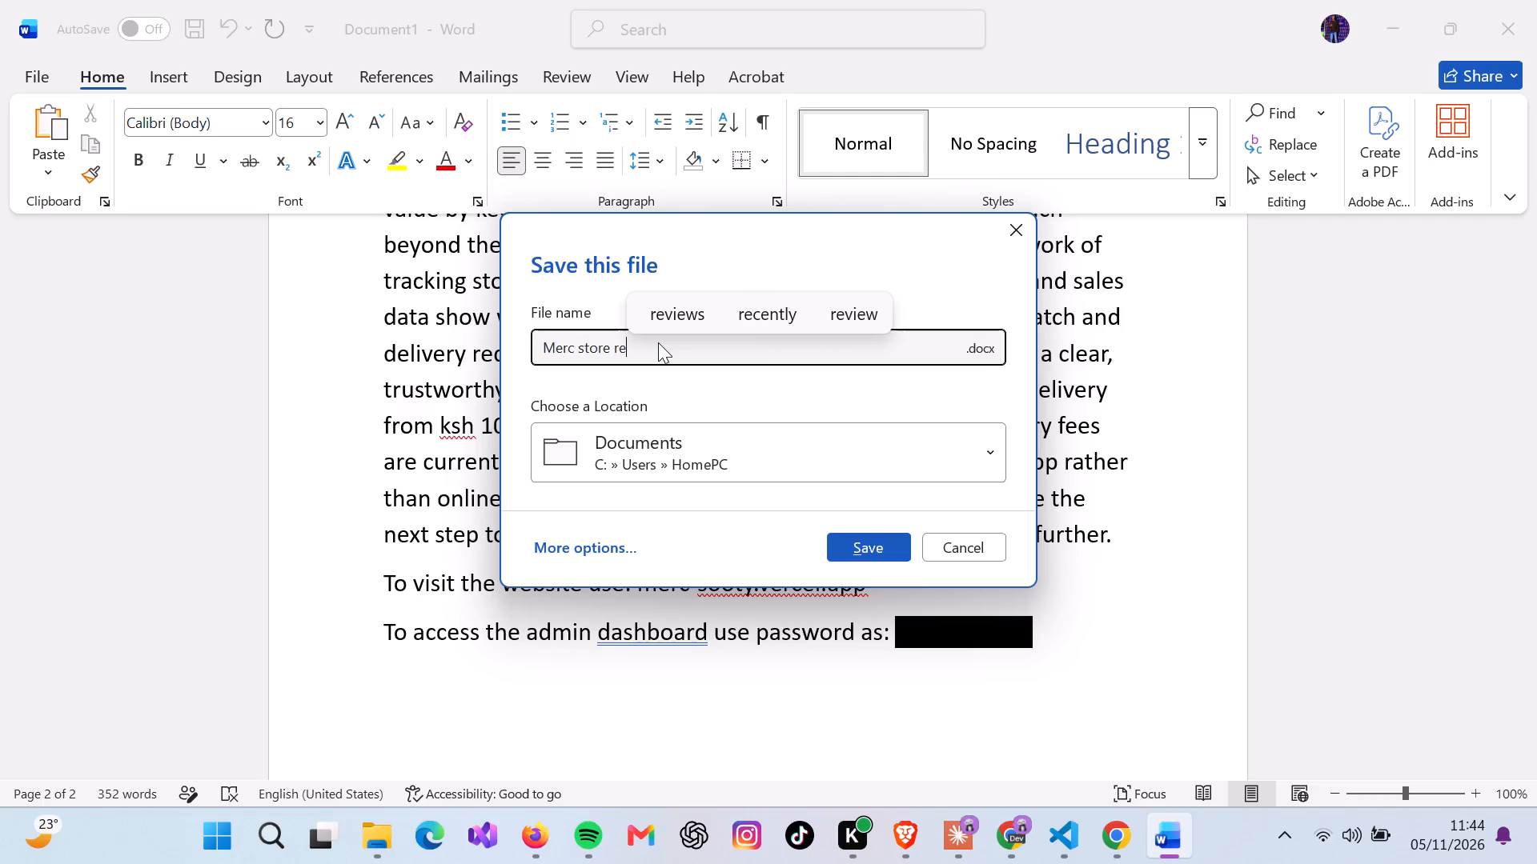
{"action": "type", "text": "port"}
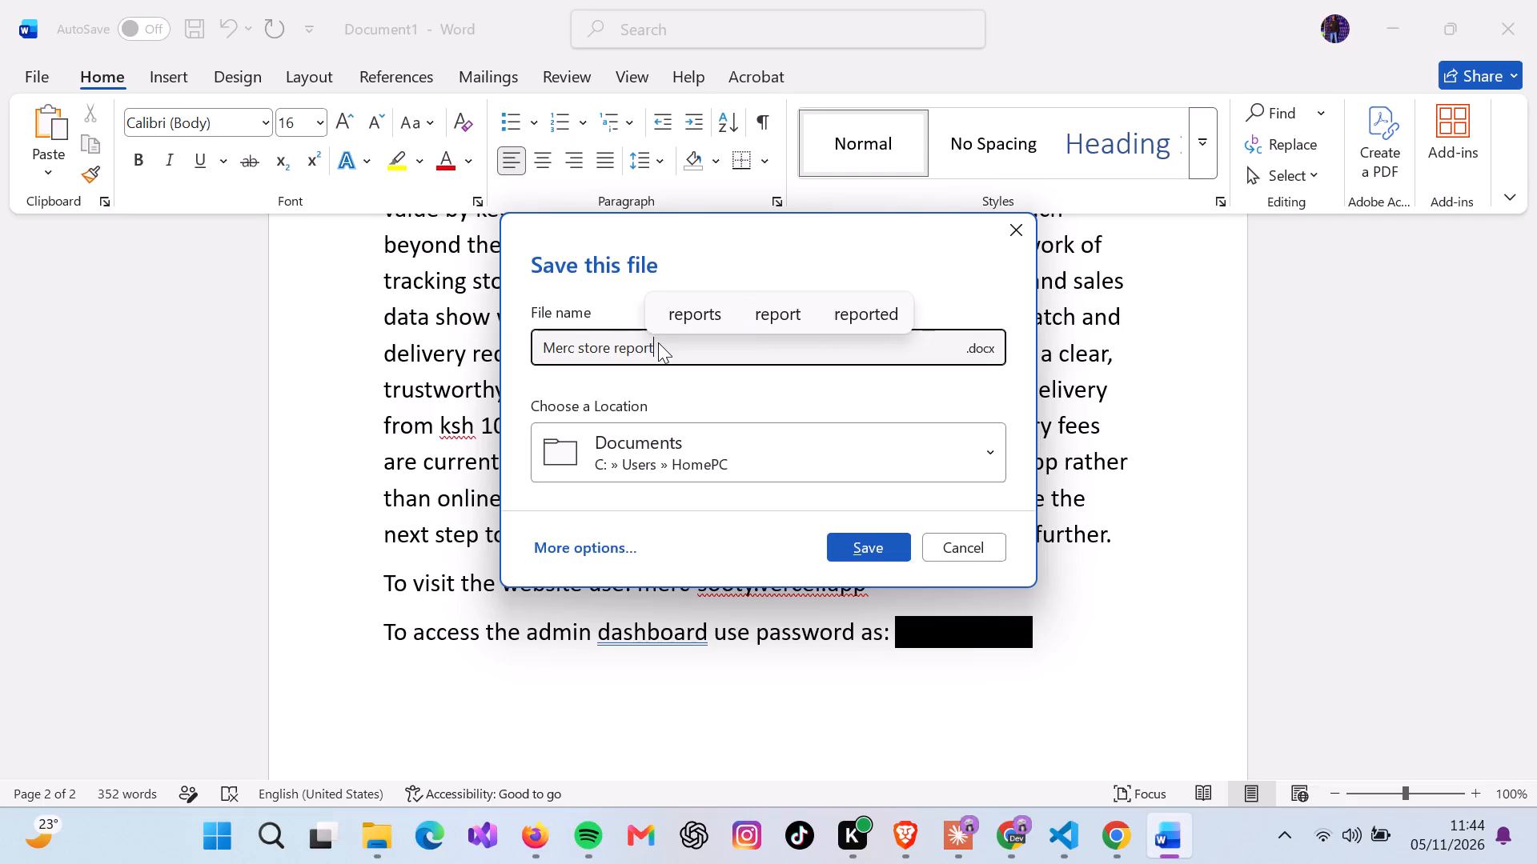
{"action": "left_click", "coordinate": [874, 551]}
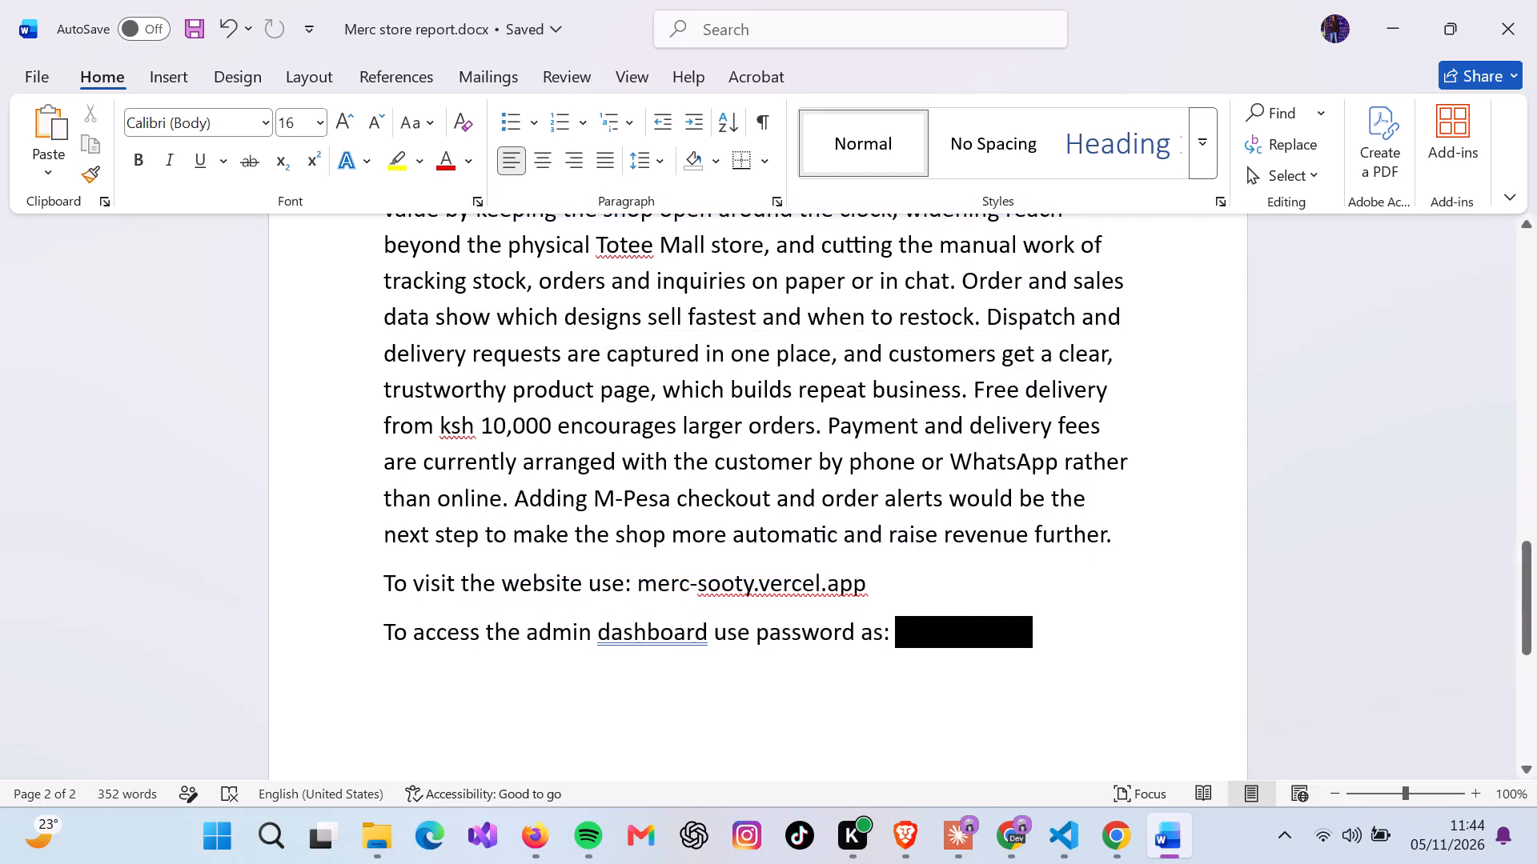
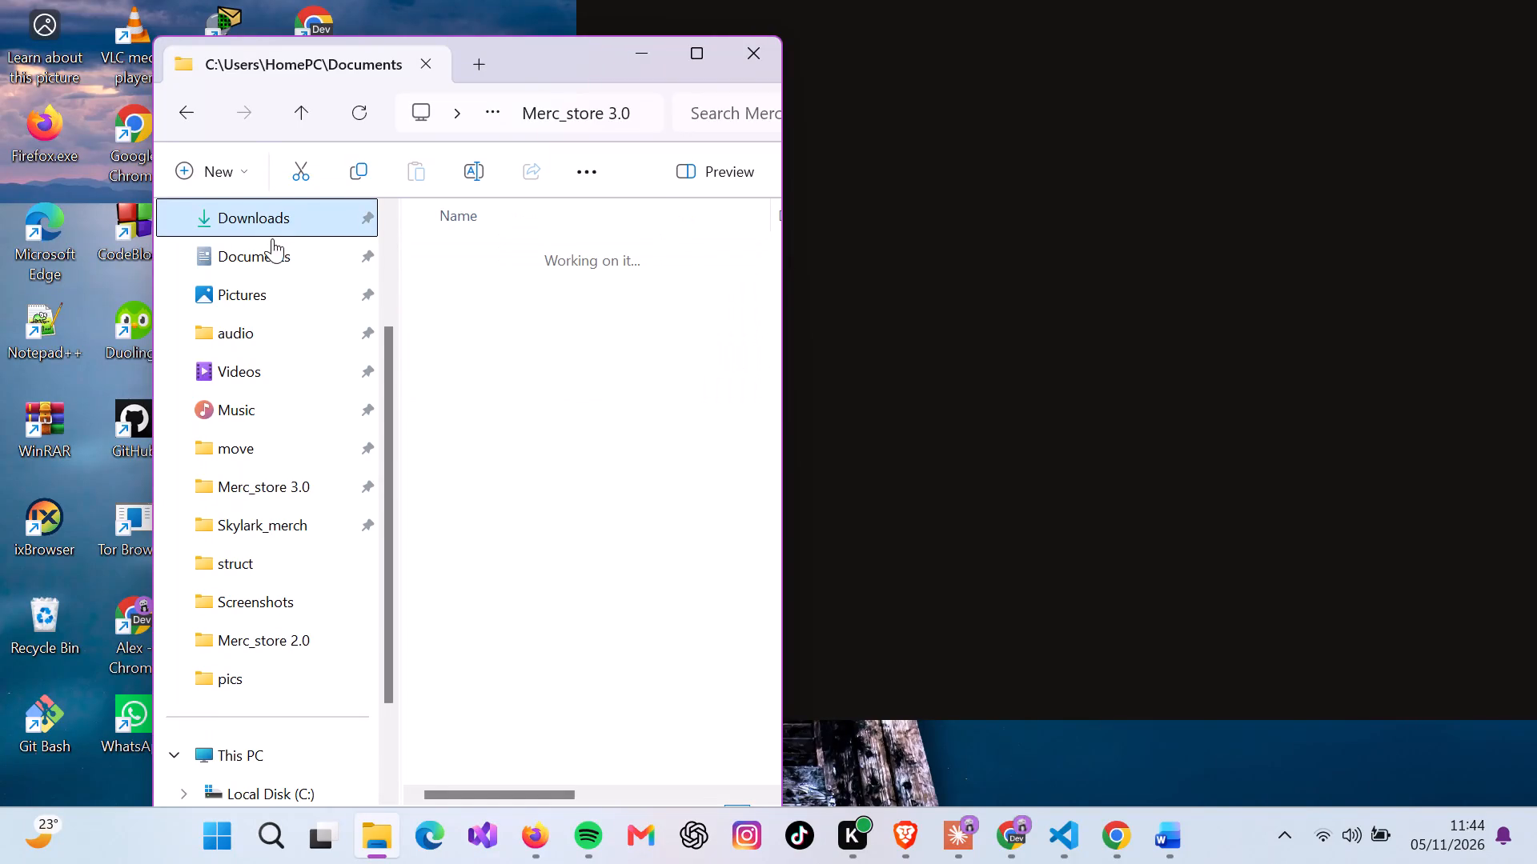
Open the Documents folder in a maximized File Explorer window and look through its files for the saved Merc store report.
{"action": "left_click", "coordinate": [275, 256]}
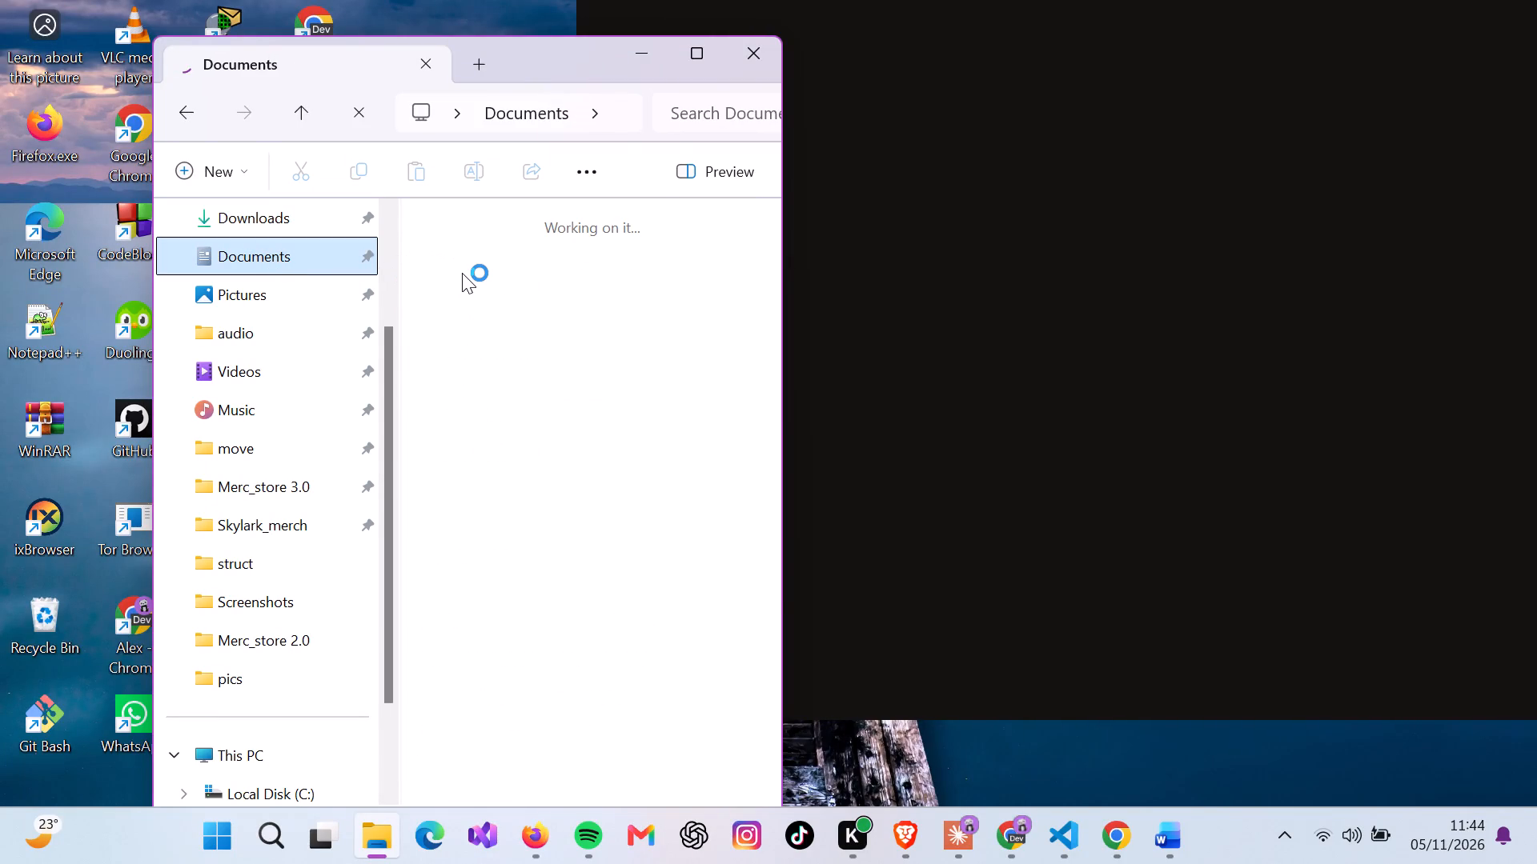
{"action": "left_click", "coordinate": [697, 64]}
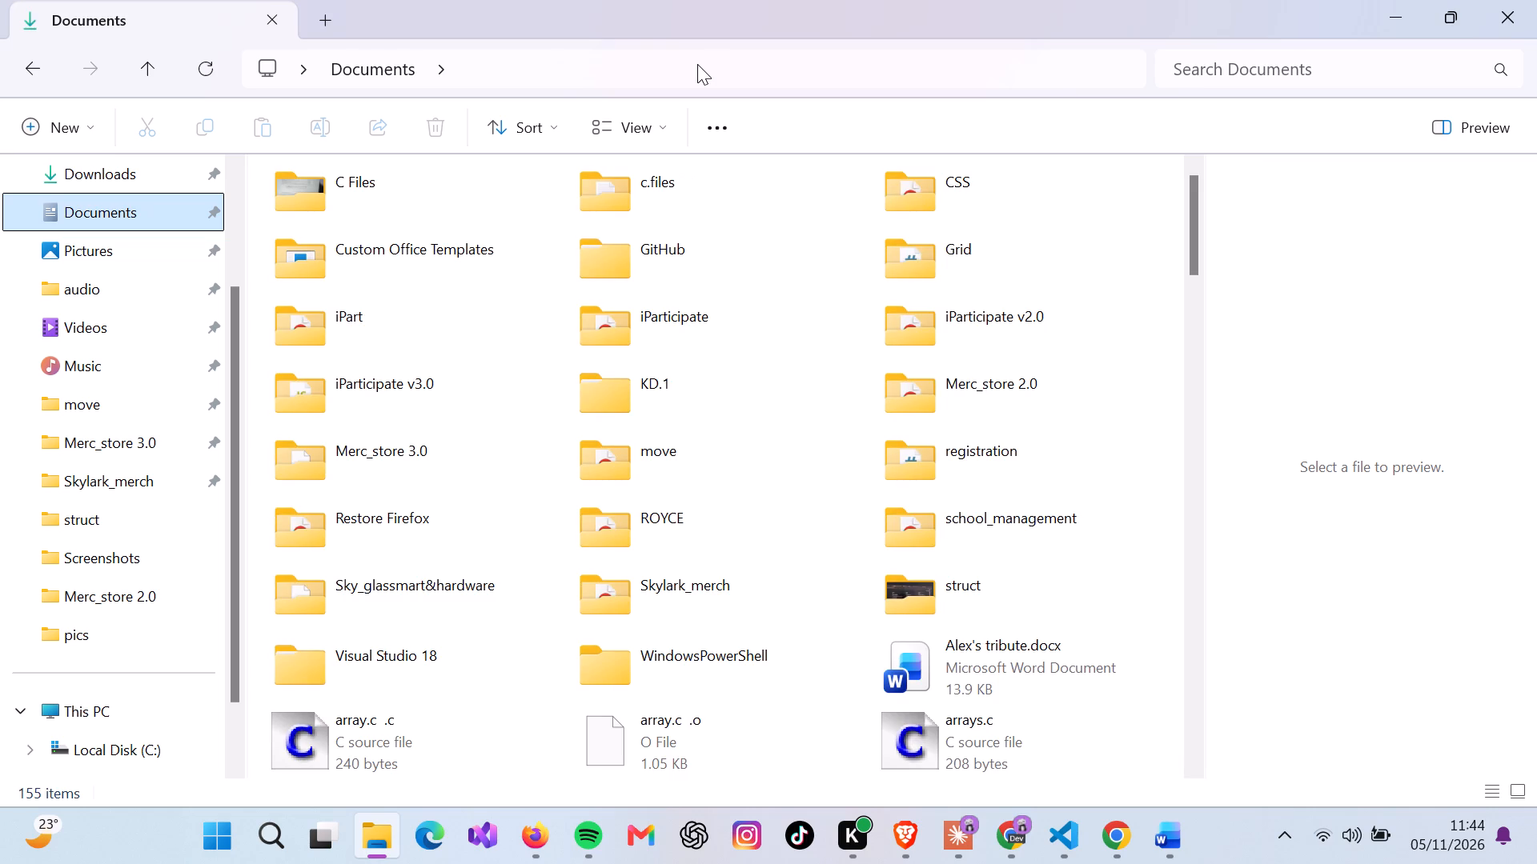
{"action": "scroll", "coordinate": [615, 317], "scroll_direction": "down", "scroll_amount": 4}
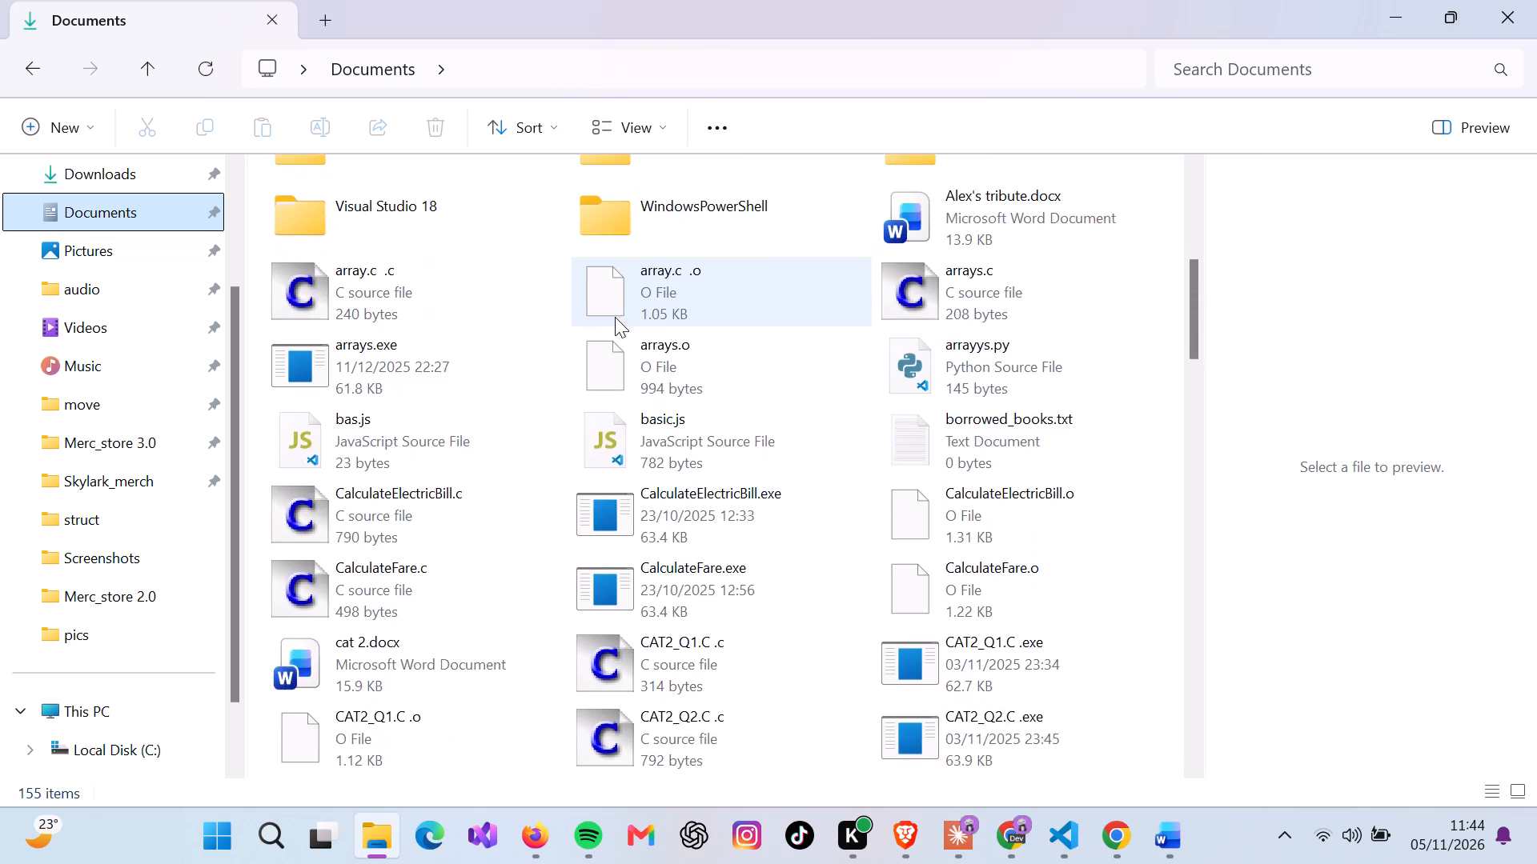
{"action": "scroll", "coordinate": [615, 317], "scroll_direction": "down", "scroll_amount": 10}
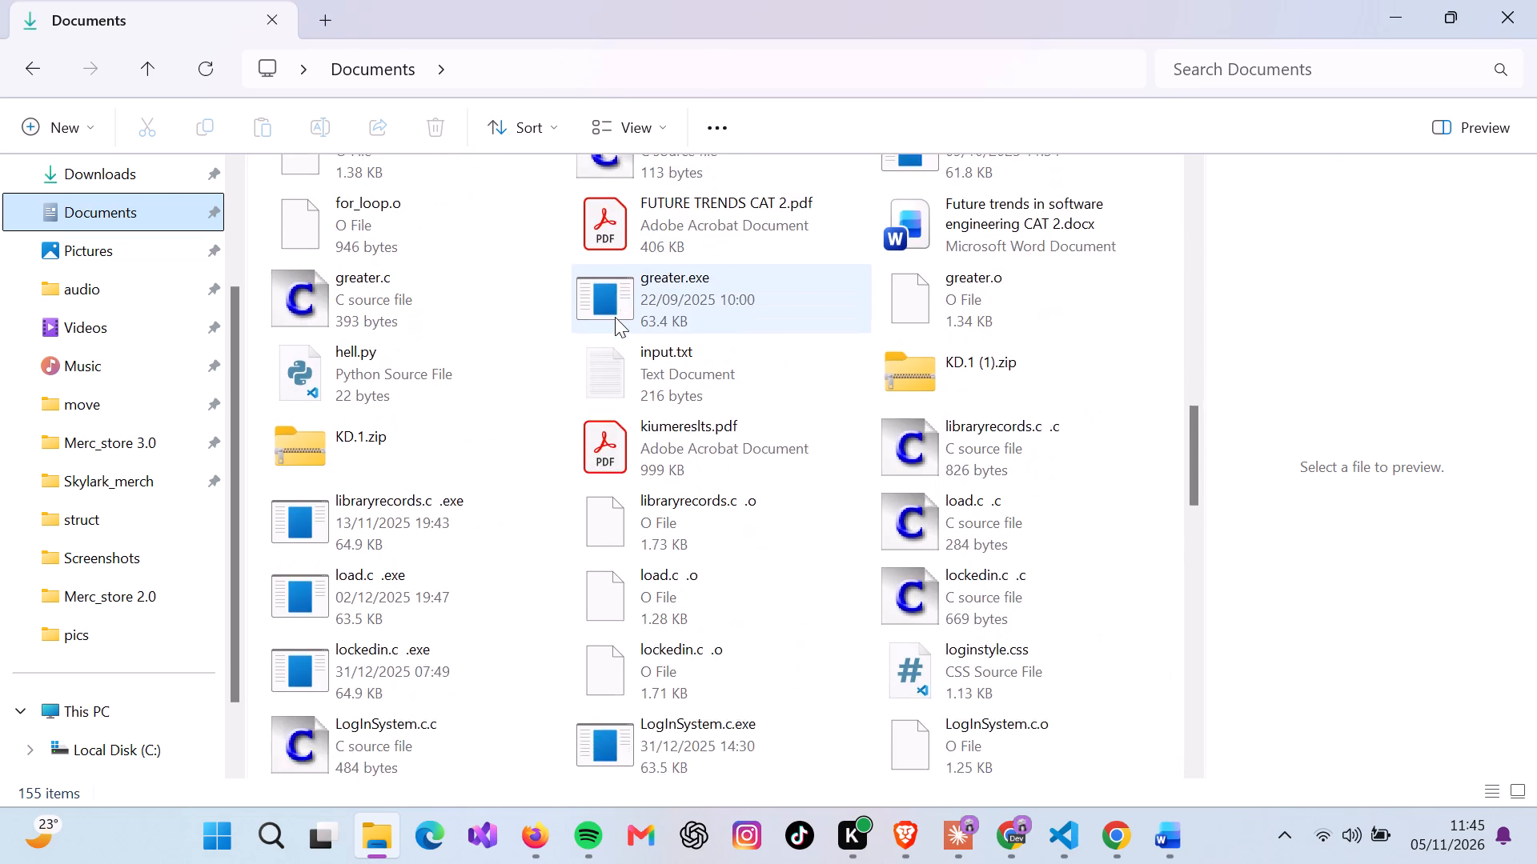
Look further through the Documents folder for the saved Merc store report Word file.
{"action": "scroll", "coordinate": [615, 317], "scroll_direction": "down", "scroll_amount": 3}
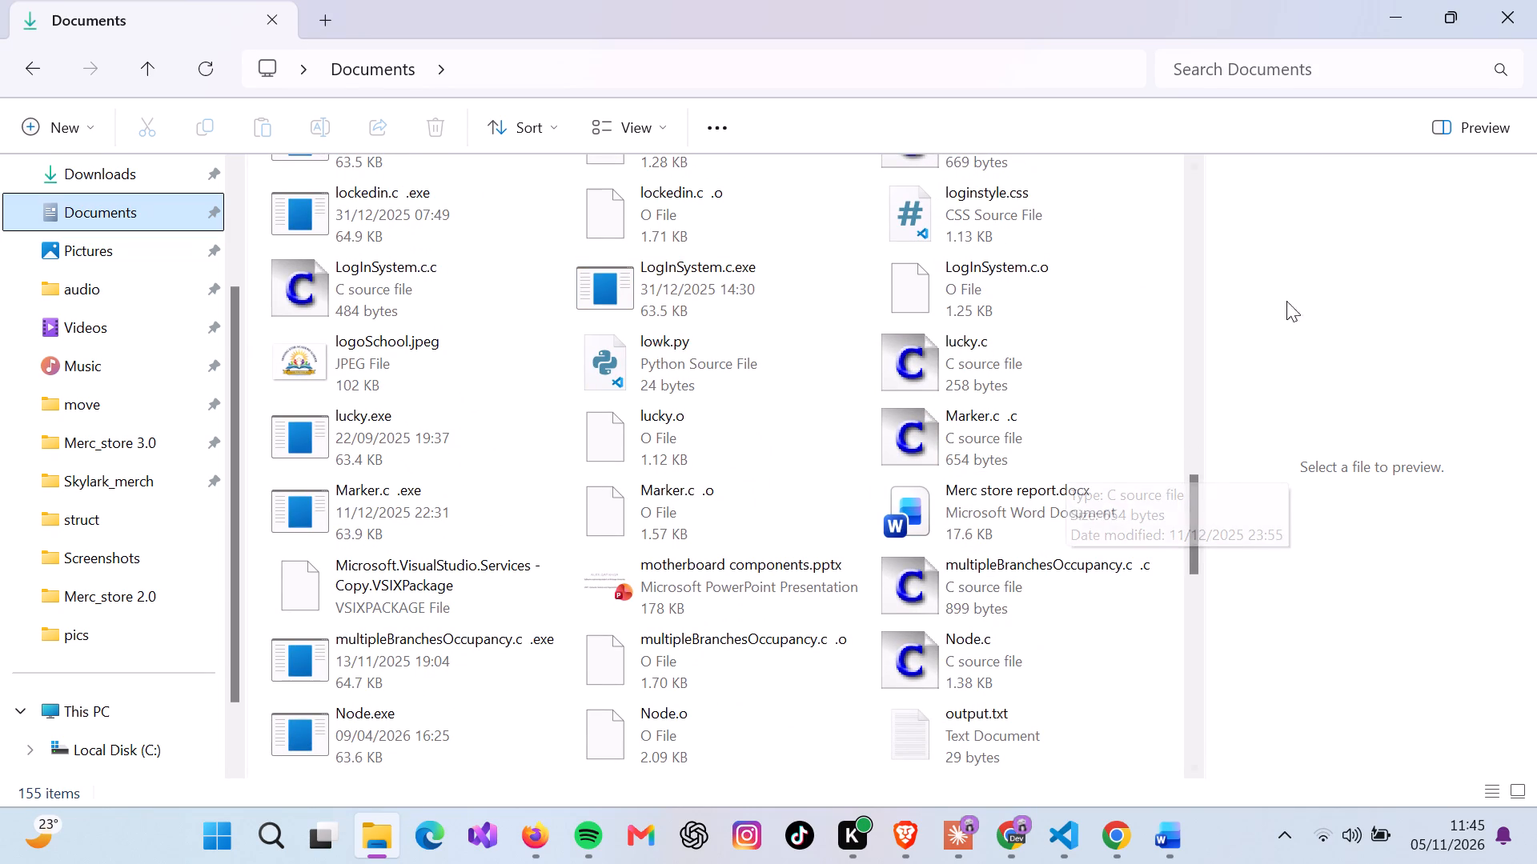
Reduce the maximized Documents window to its smaller floating size and reposition it near the desktop's left edge.
{"action": "left_click", "coordinate": [1474, 6]}
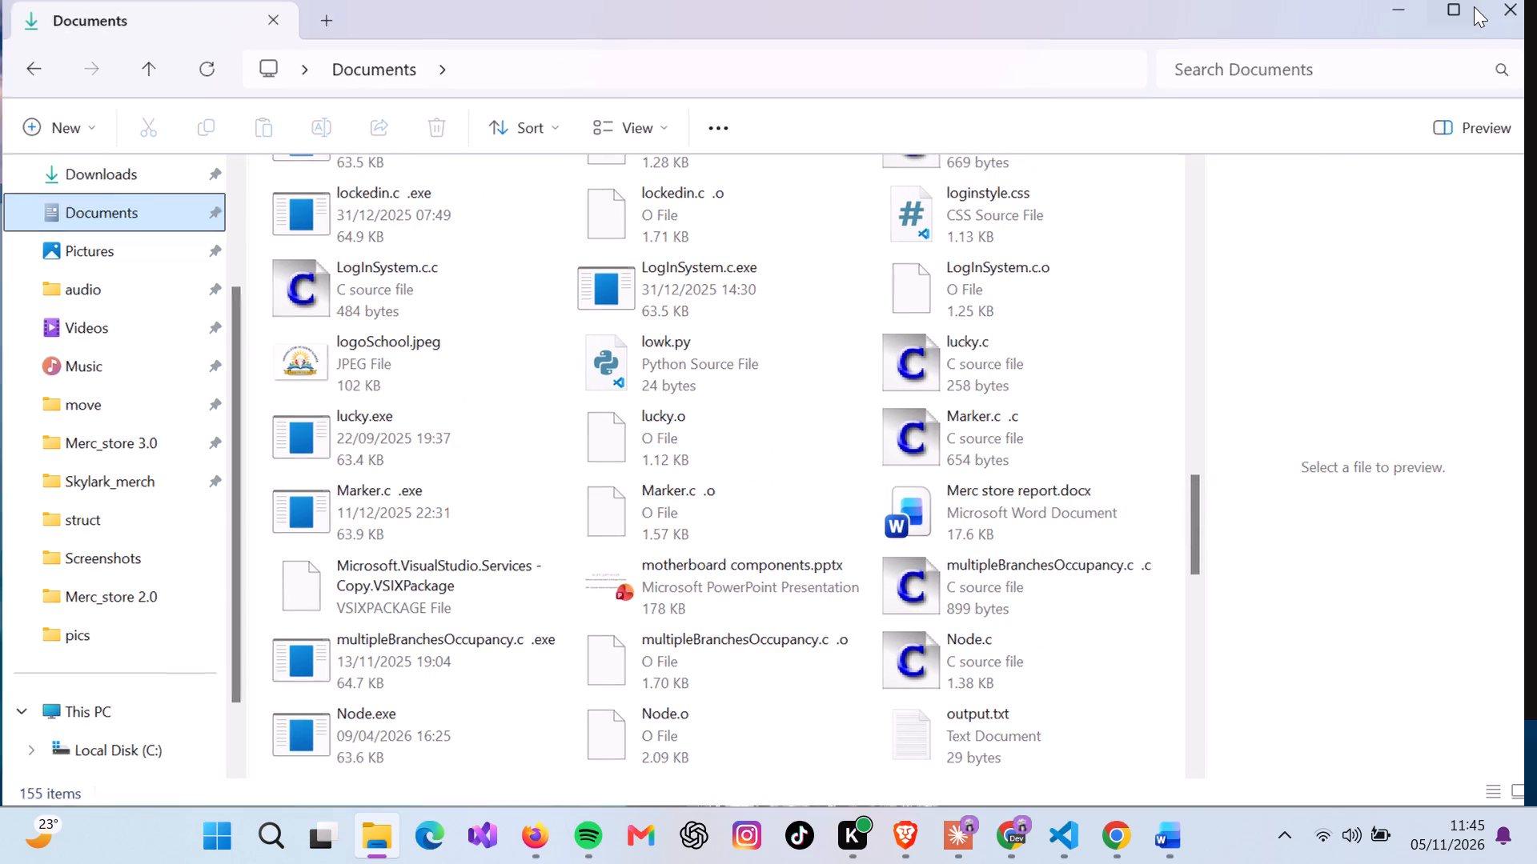
{"action": "left_click_drag", "start_coordinate": [565, 58], "coordinate": [444, 15]}
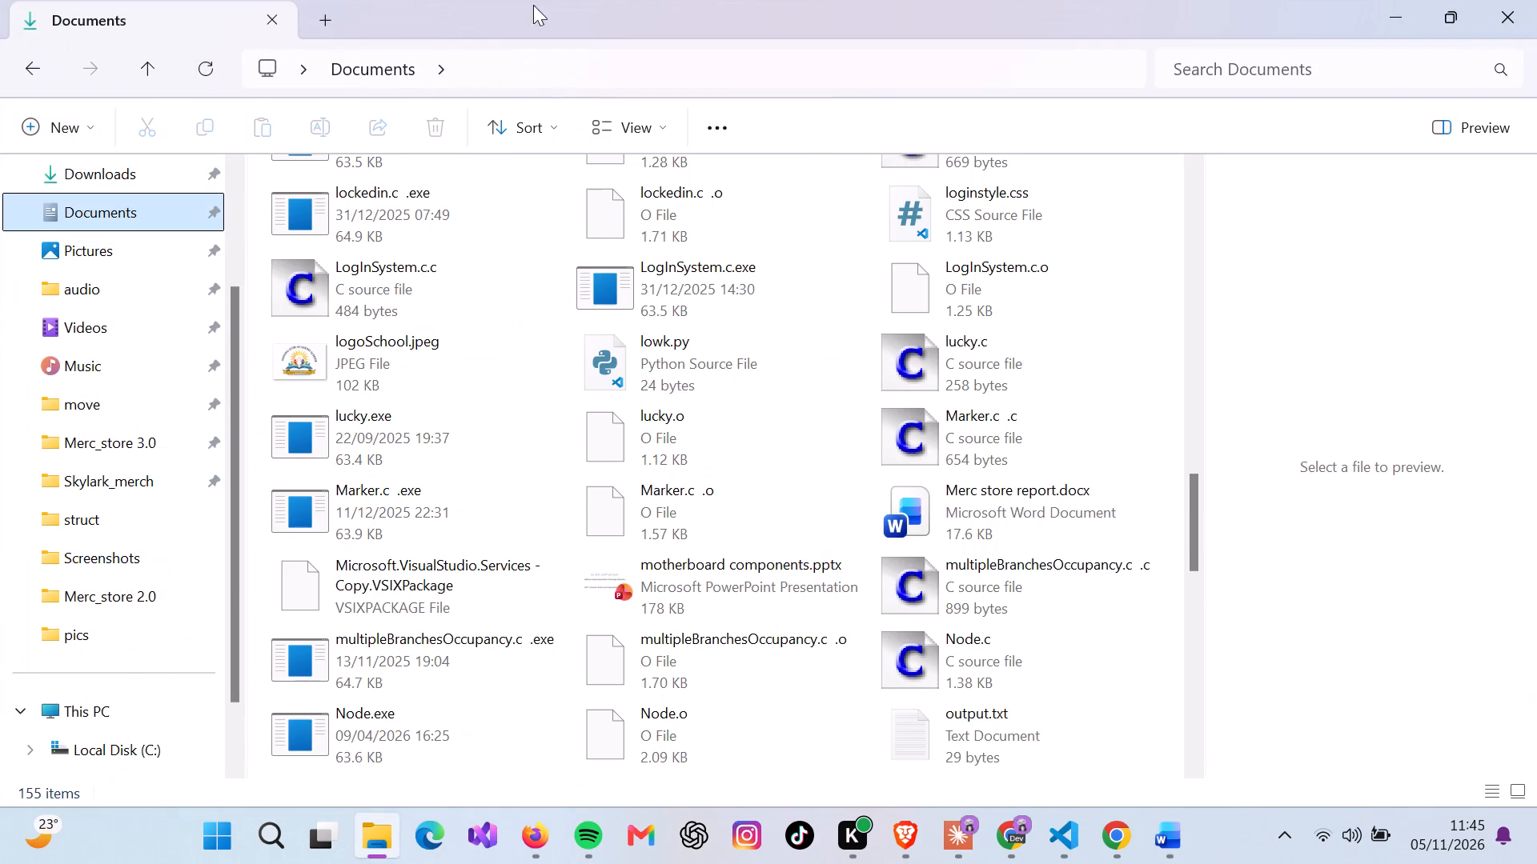
{"action": "left_click", "coordinate": [1438, 11]}
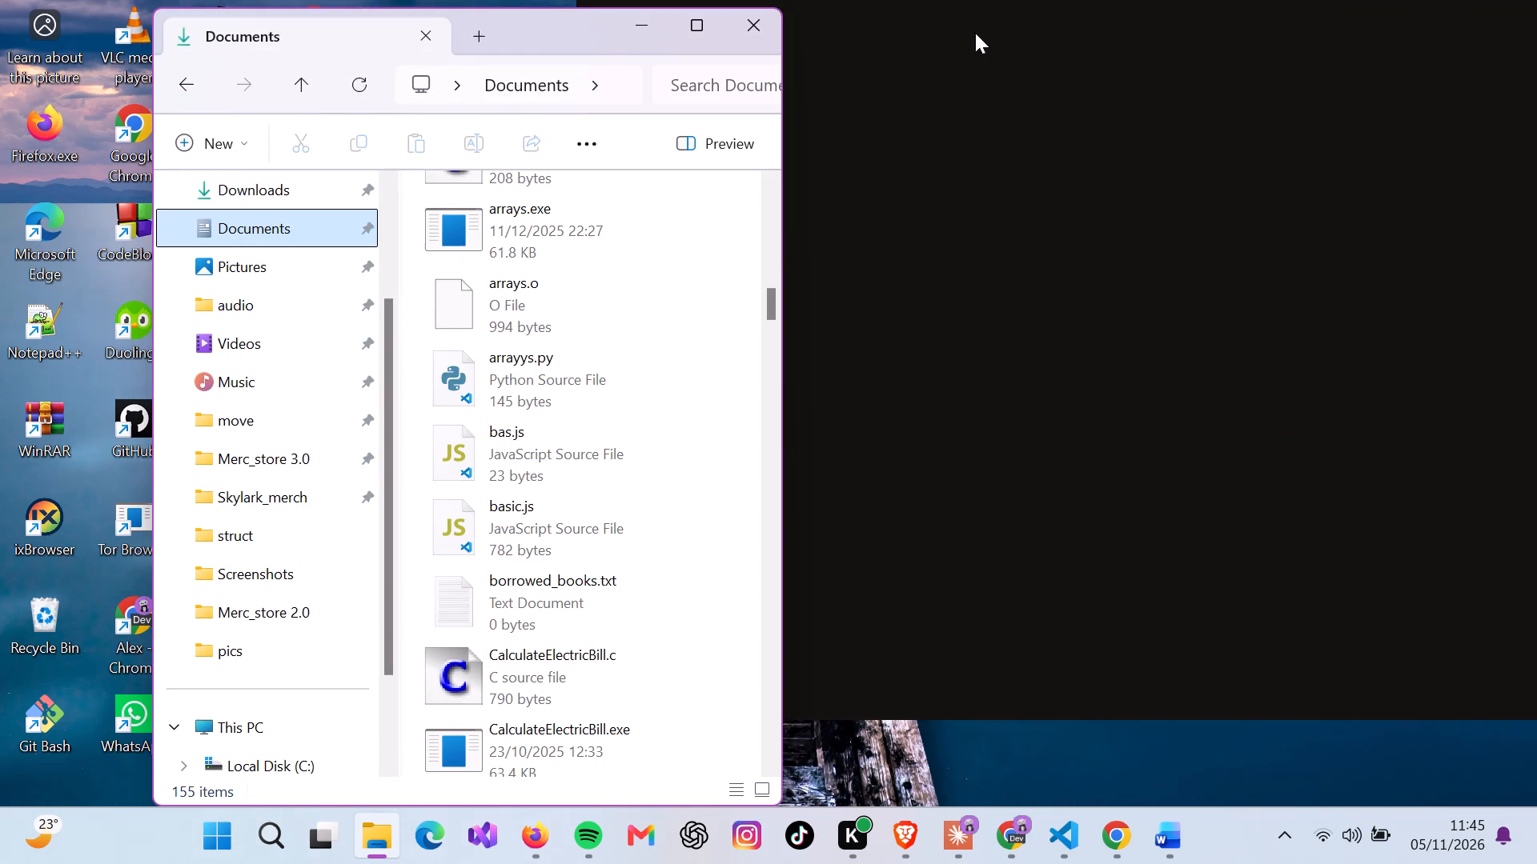
{"action": "left_click_drag", "start_coordinate": [591, 43], "coordinate": [506, 43]}
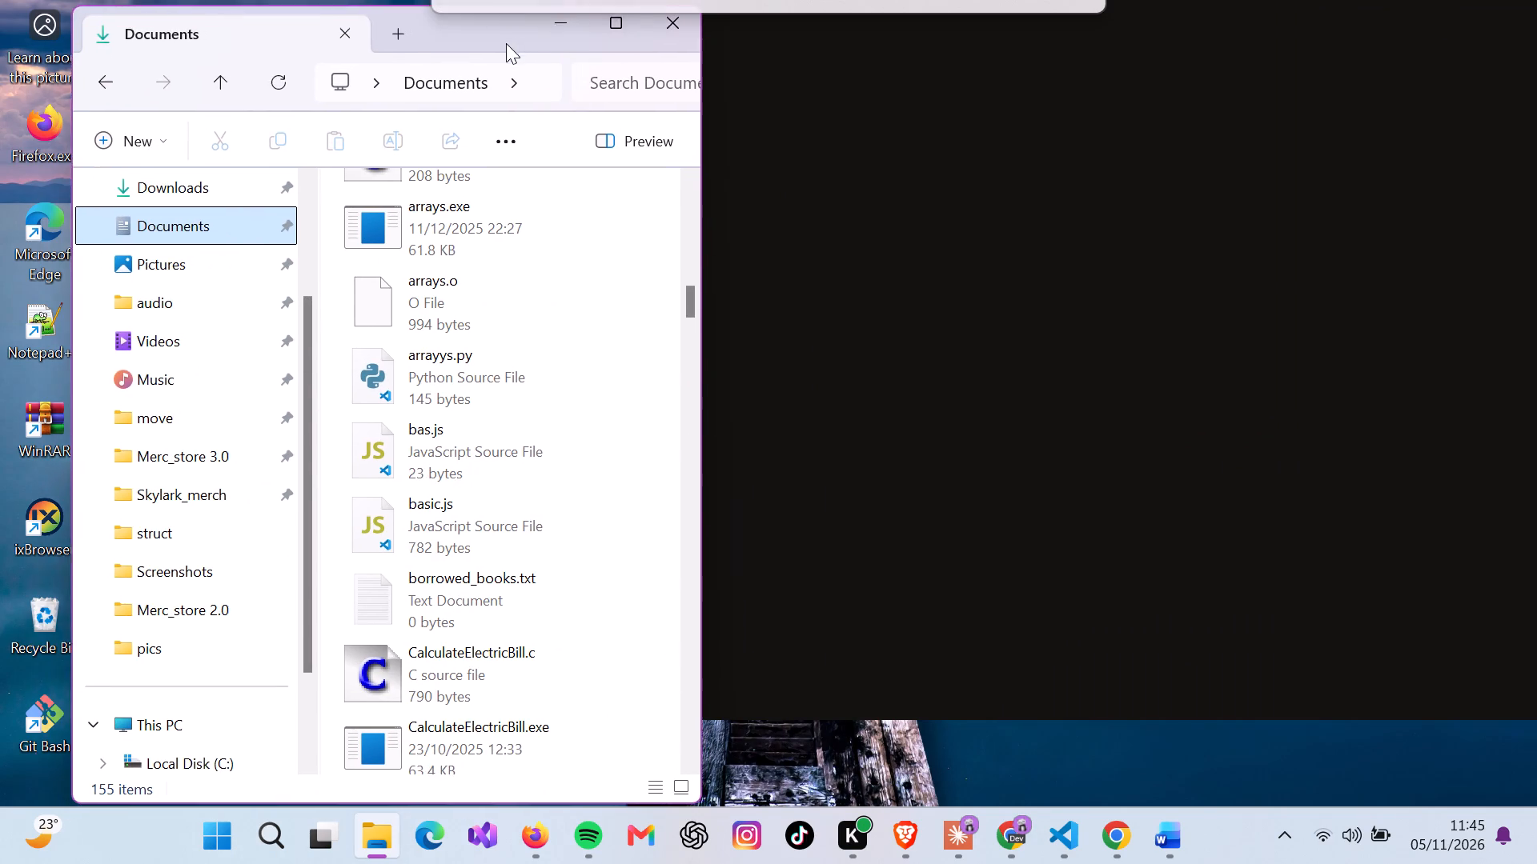
{"action": "left_click_drag", "start_coordinate": [506, 43], "coordinate": [453, 54]}
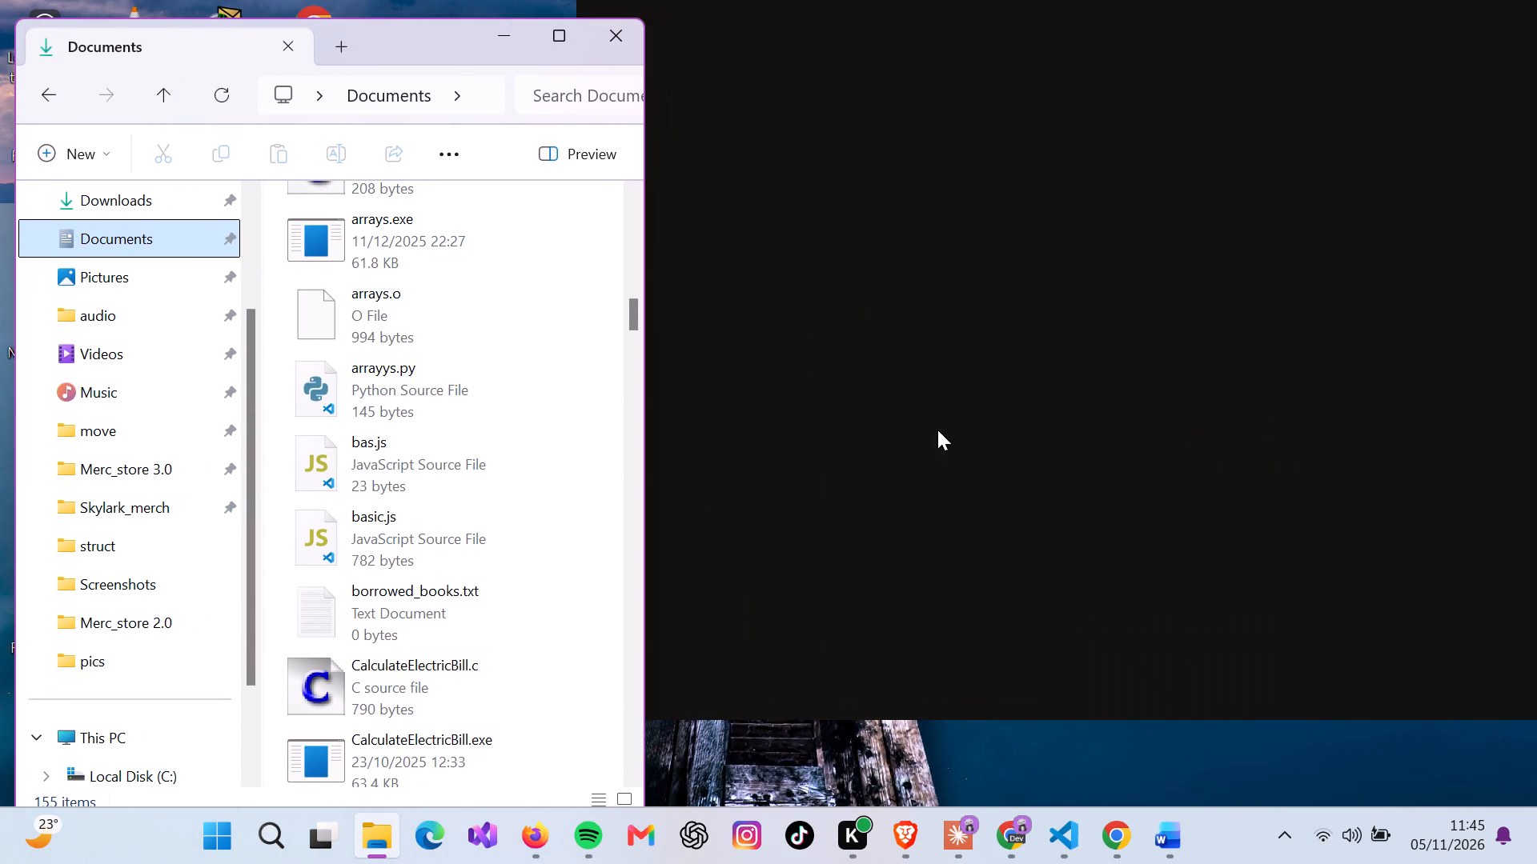
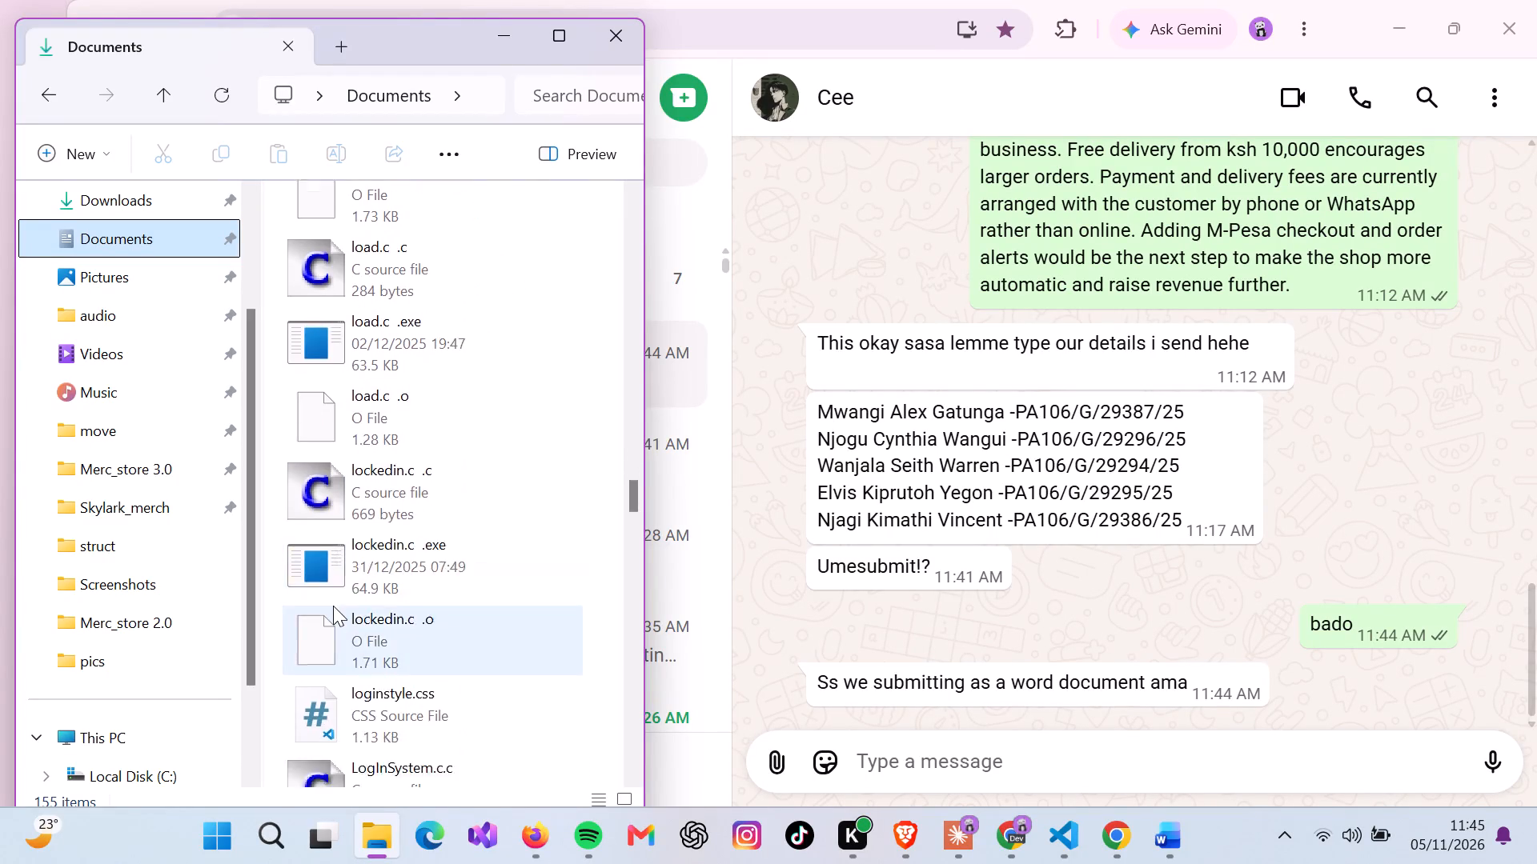
Locate the Merc store report Word document among the files in the Documents folder.
{"action": "scroll", "coordinate": [333, 606], "scroll_direction": "down", "scroll_amount": 8}
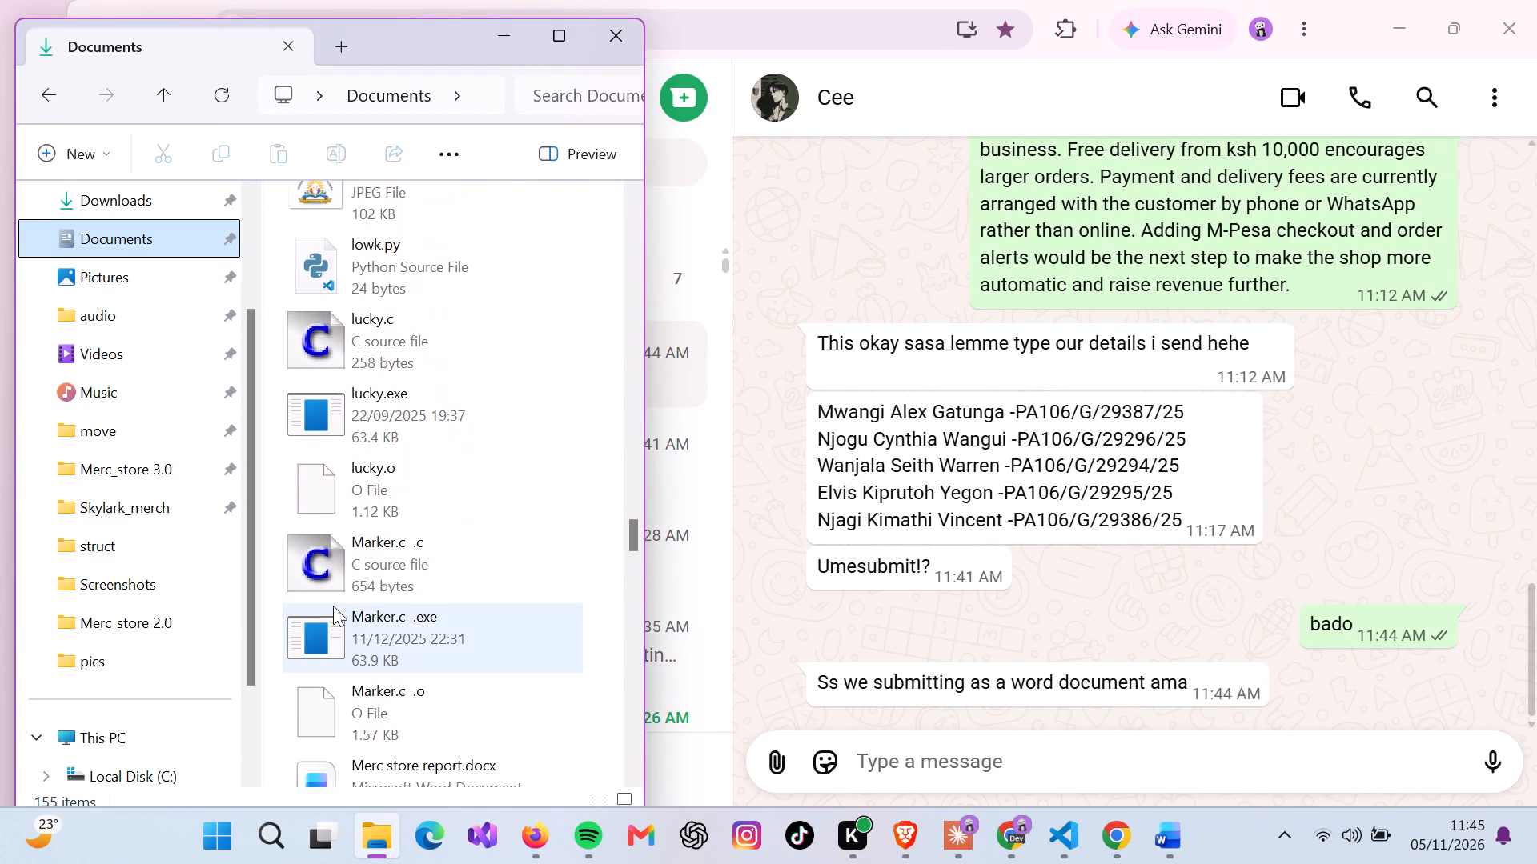
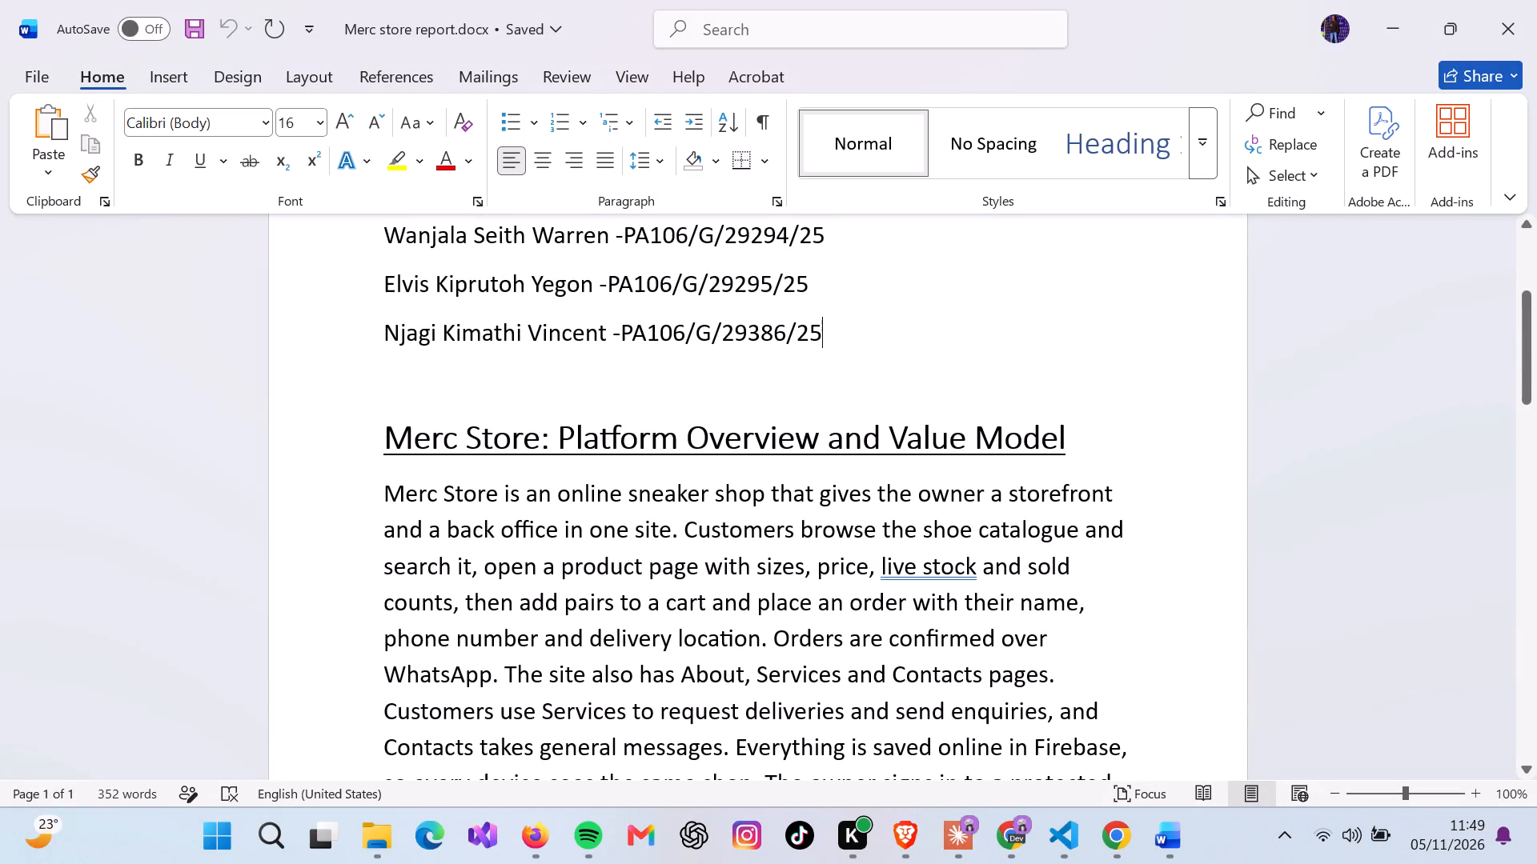
Add the line "Website: merc-sooty.vercel.app" below the group member list, separated from it by a blank line.
{"action": "key", "text": "Return"}
{"action": "key", "text": "Return"}
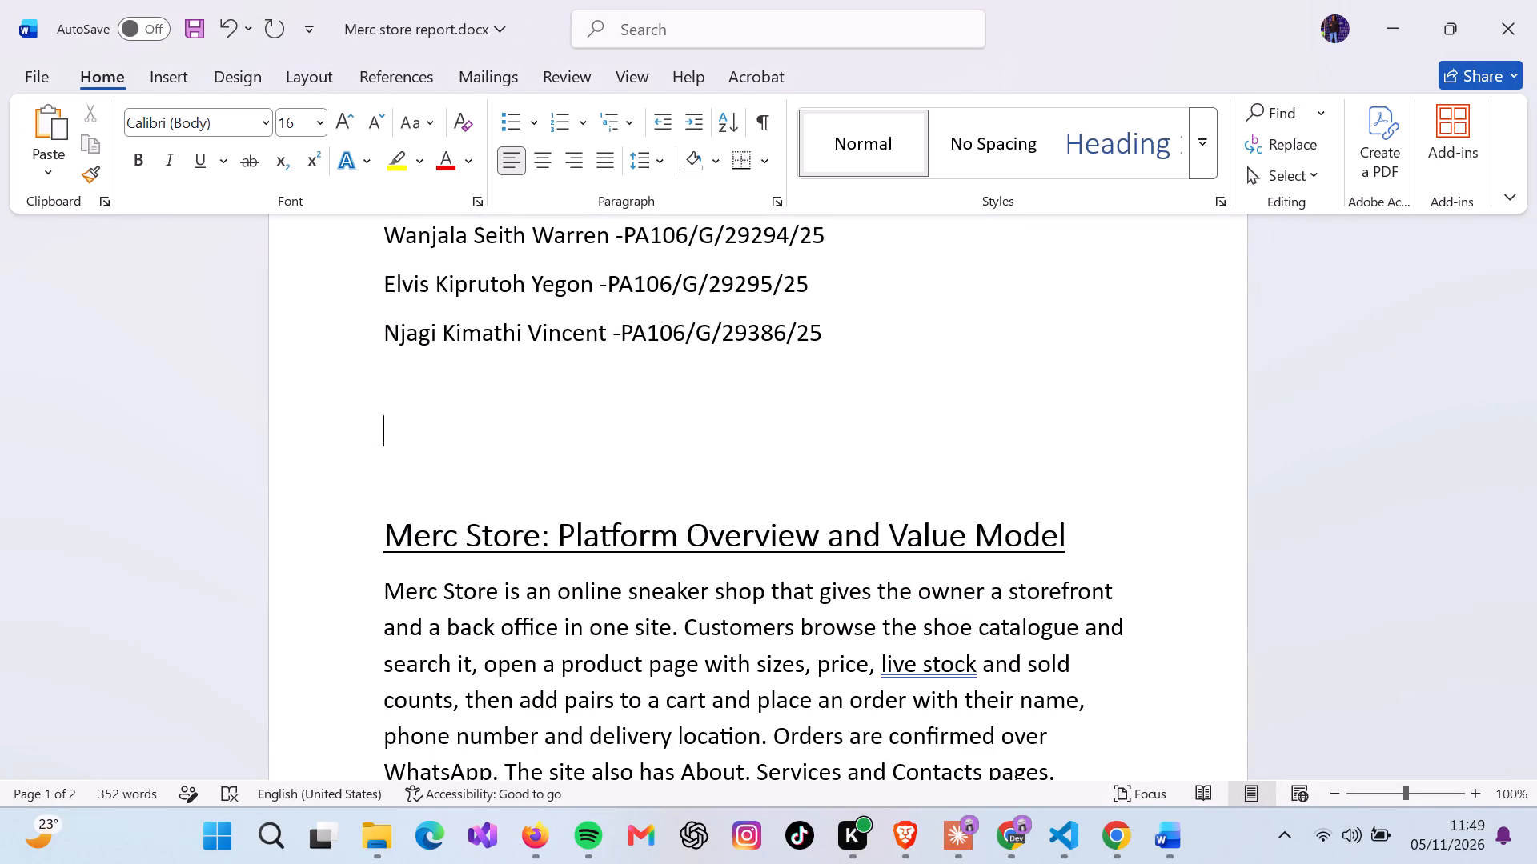
{"action": "type", "text": "We"}
{"action": "type", "text": "bsite"}
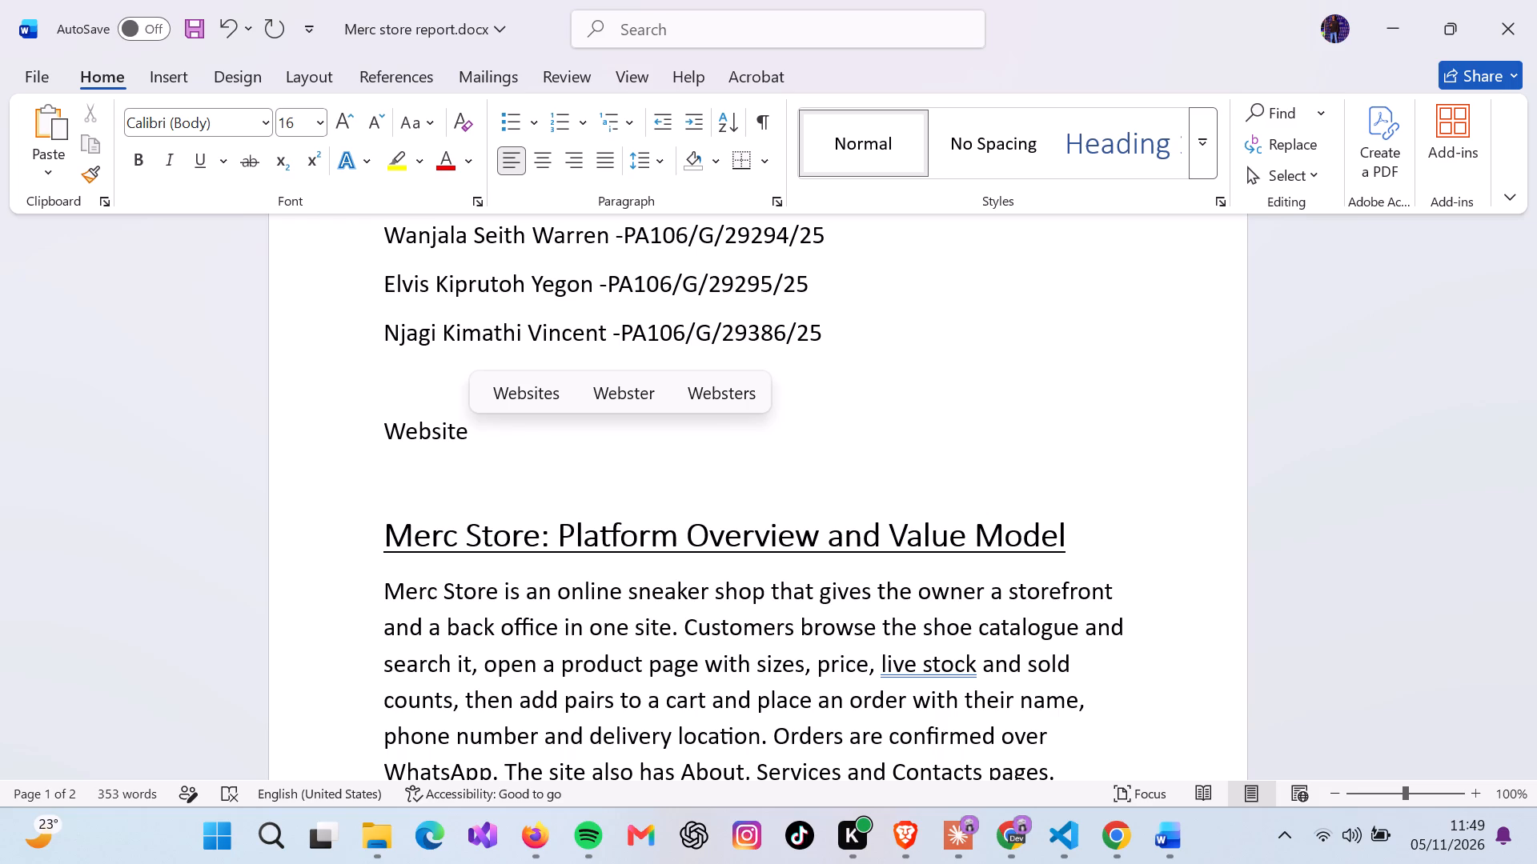
{"action": "type", "text": ":"}
{"action": "key", "text": "space"}
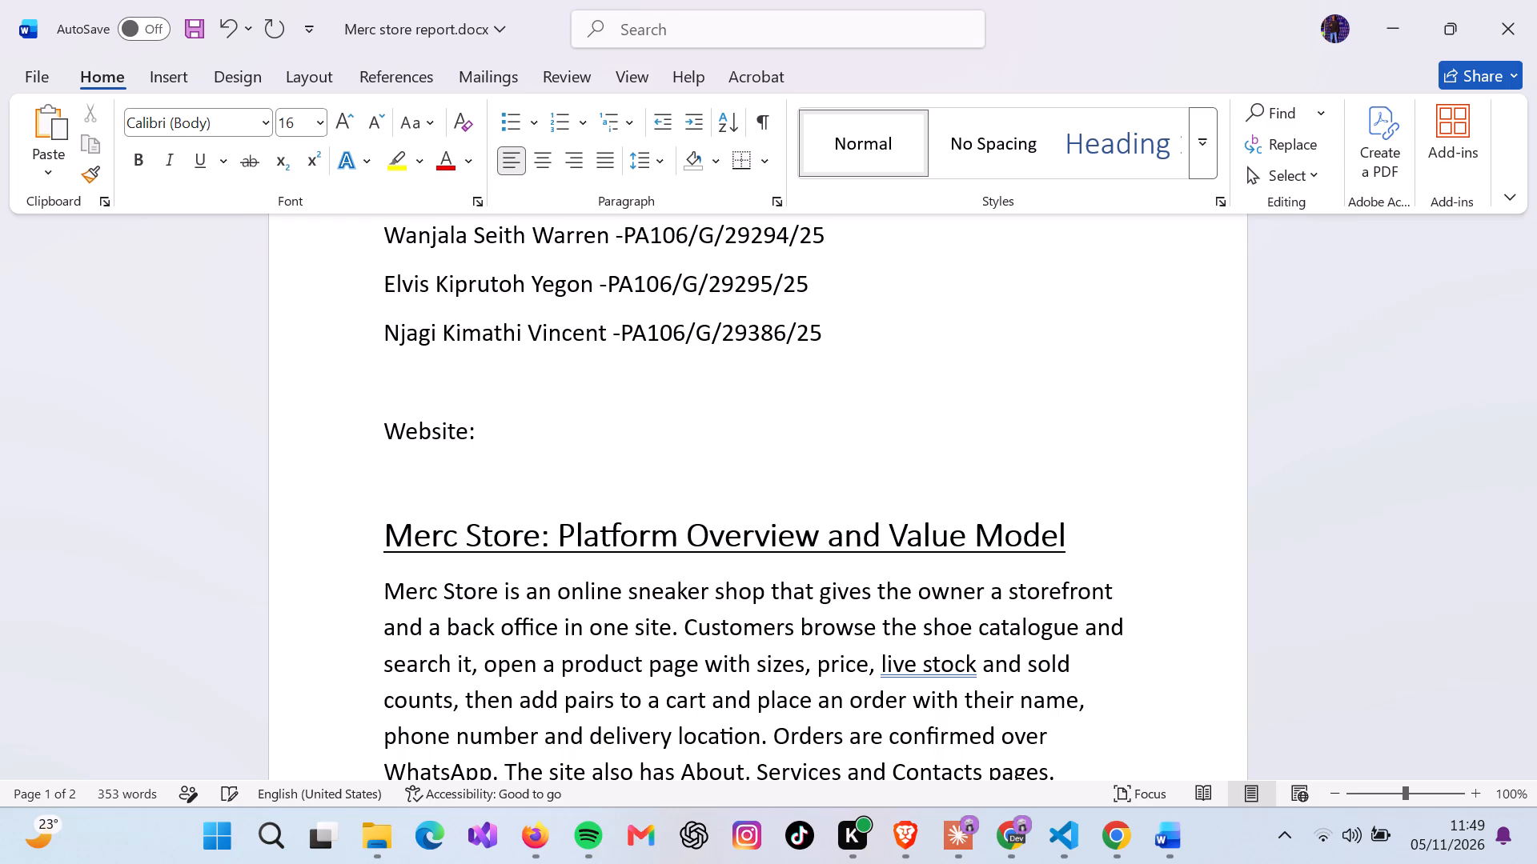
{"action": "type", "text": "merc-"}
{"action": "type", "text": "sooty"}
{"action": "type", "text": ".vercel"}
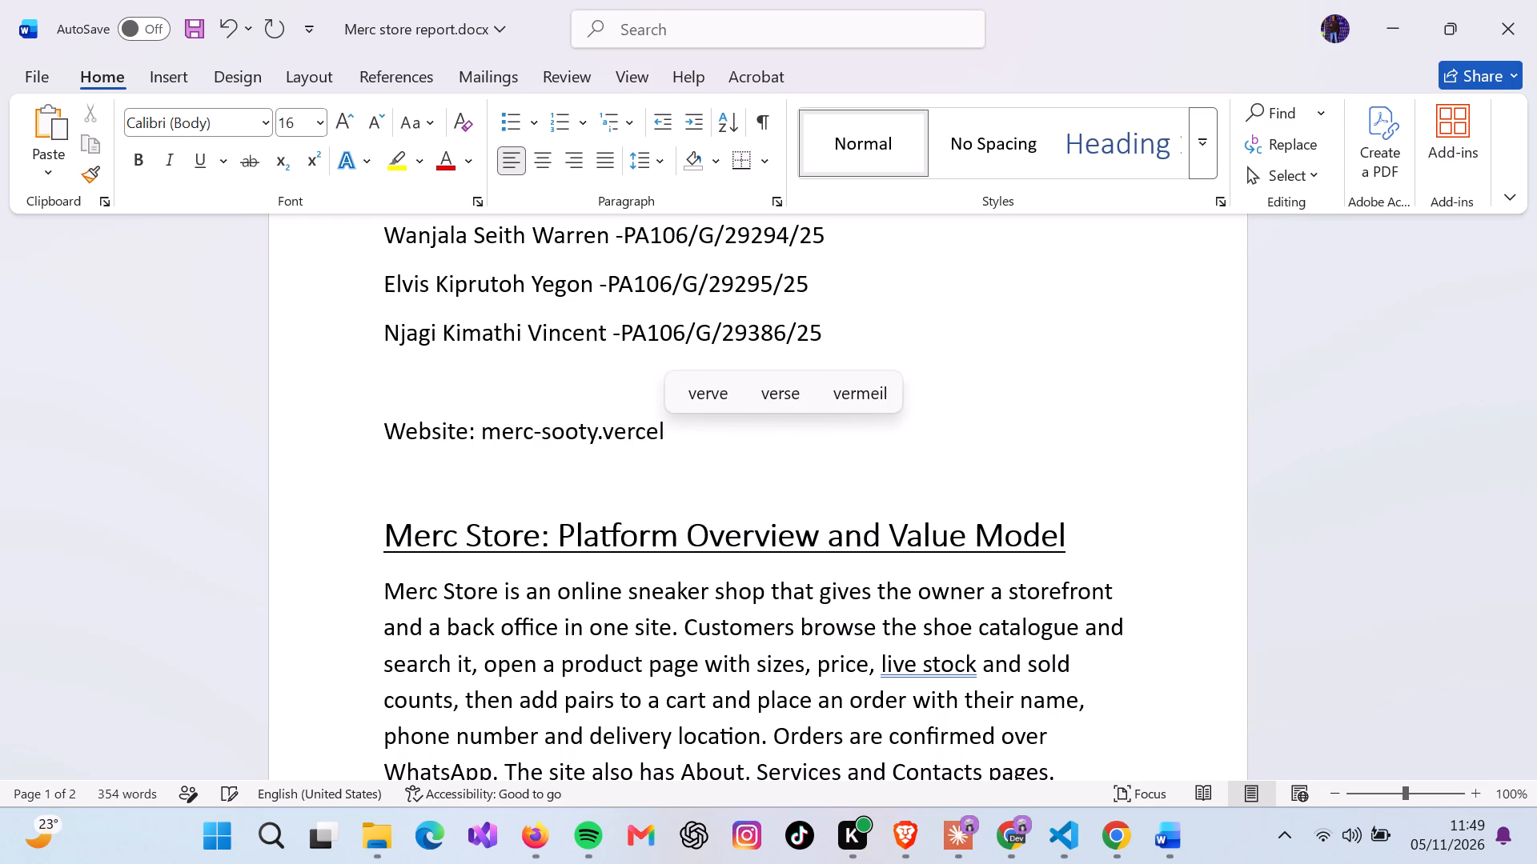
{"action": "type", "text": ".app"}
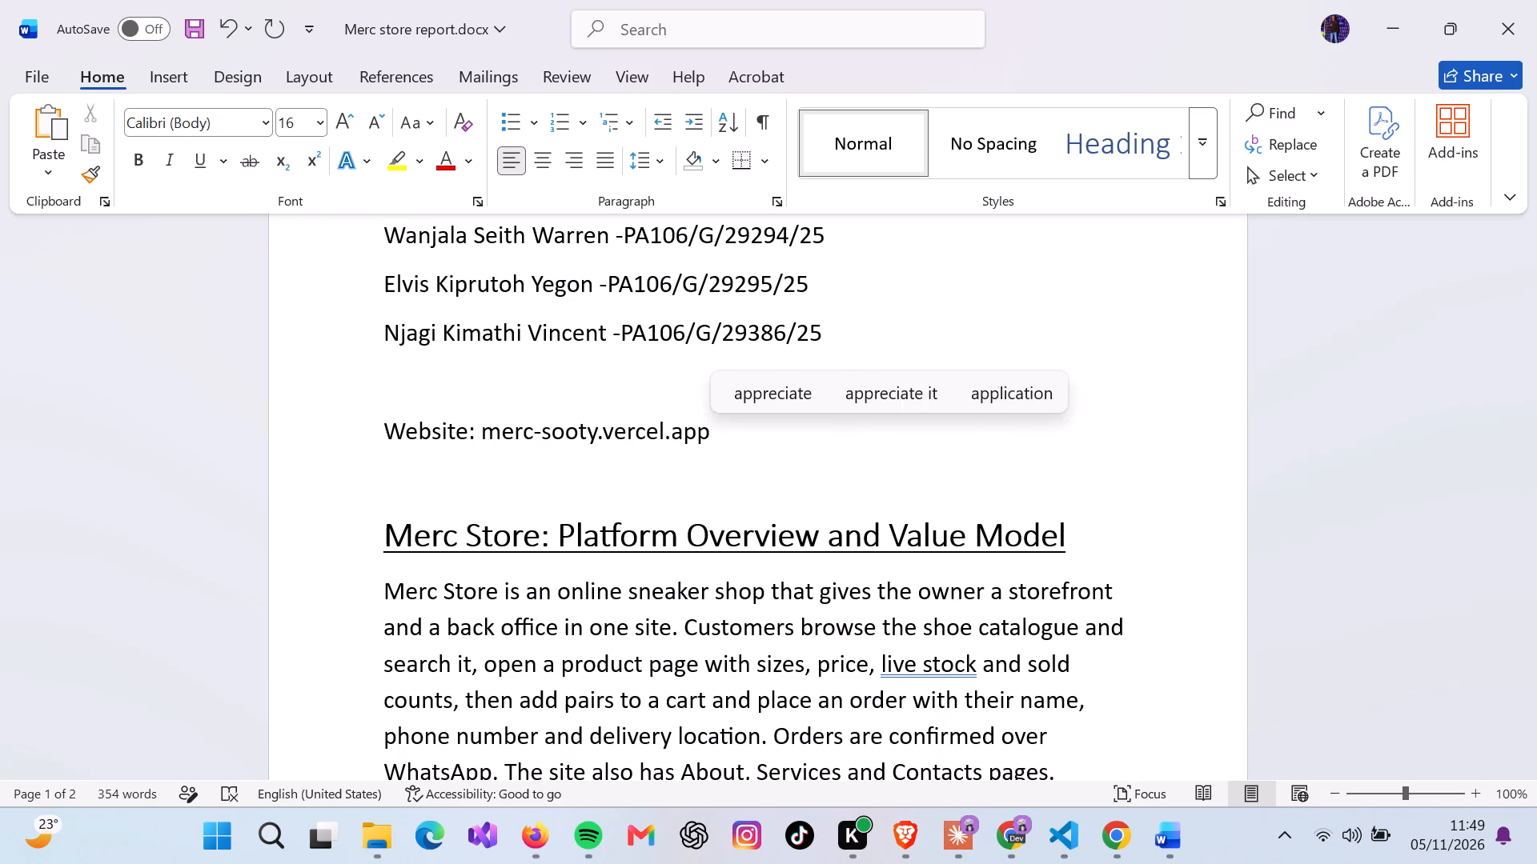
Start an "Admin dashboard" line directly below the website address line.
{"action": "key", "text": "Return"}
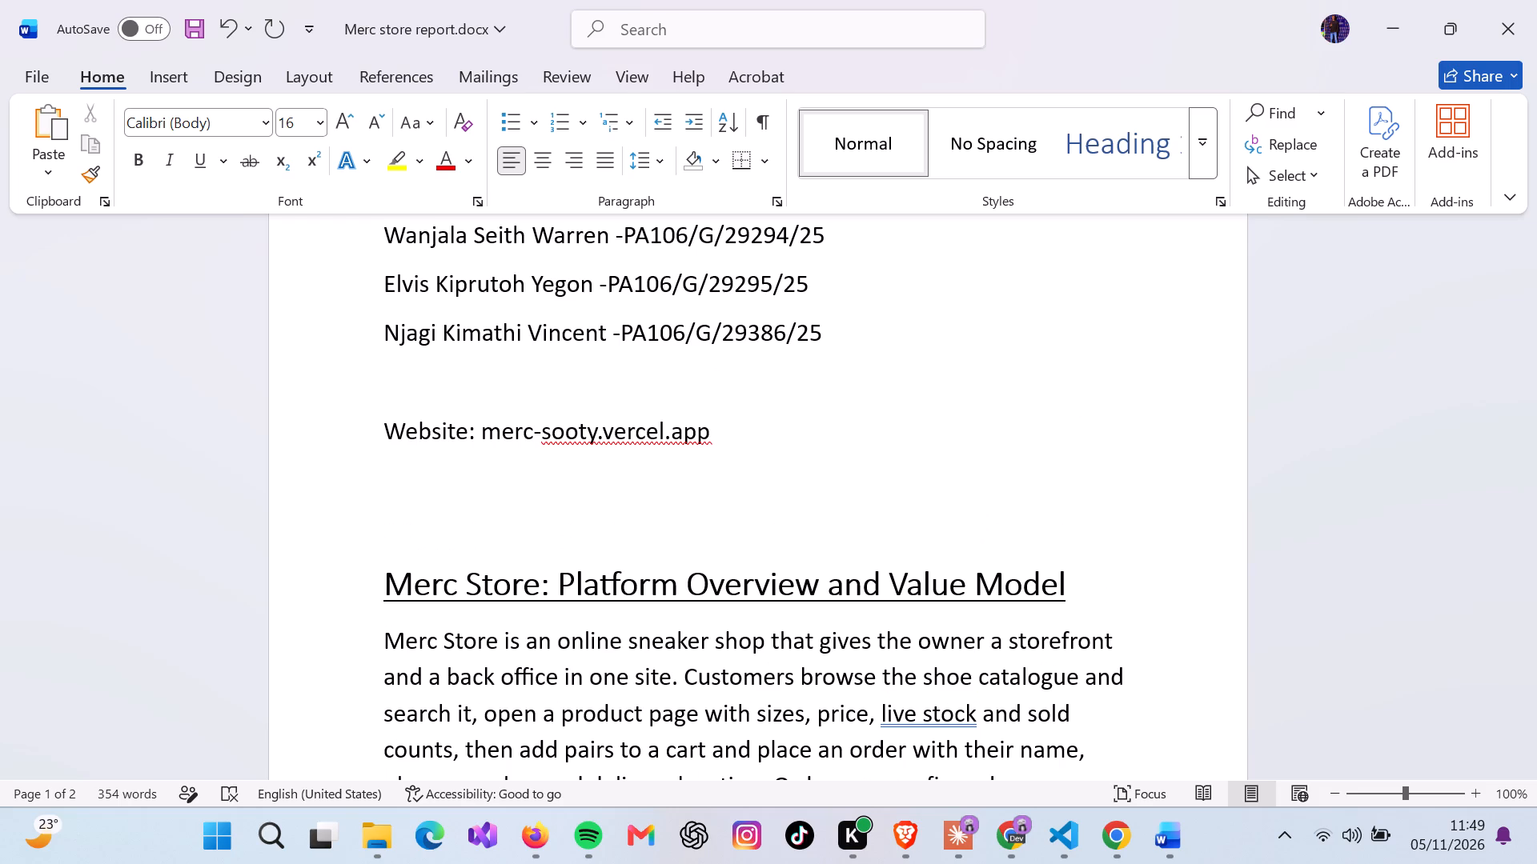
{"action": "type", "text": "admin"}
{"action": "key", "text": "space"}
{"action": "type", "text": "da"}
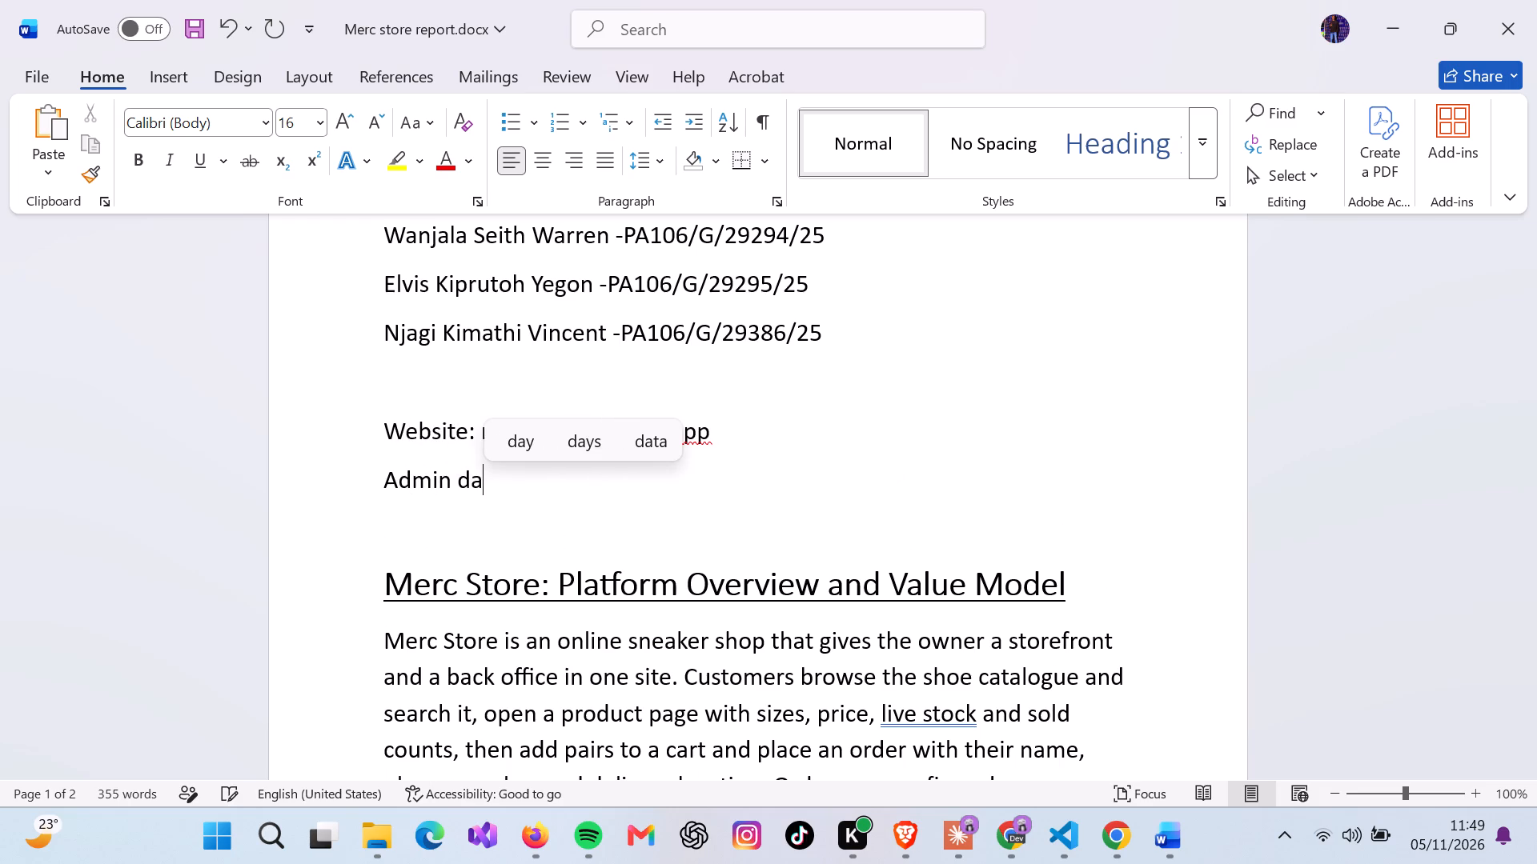
{"action": "type", "text": "shbo"}
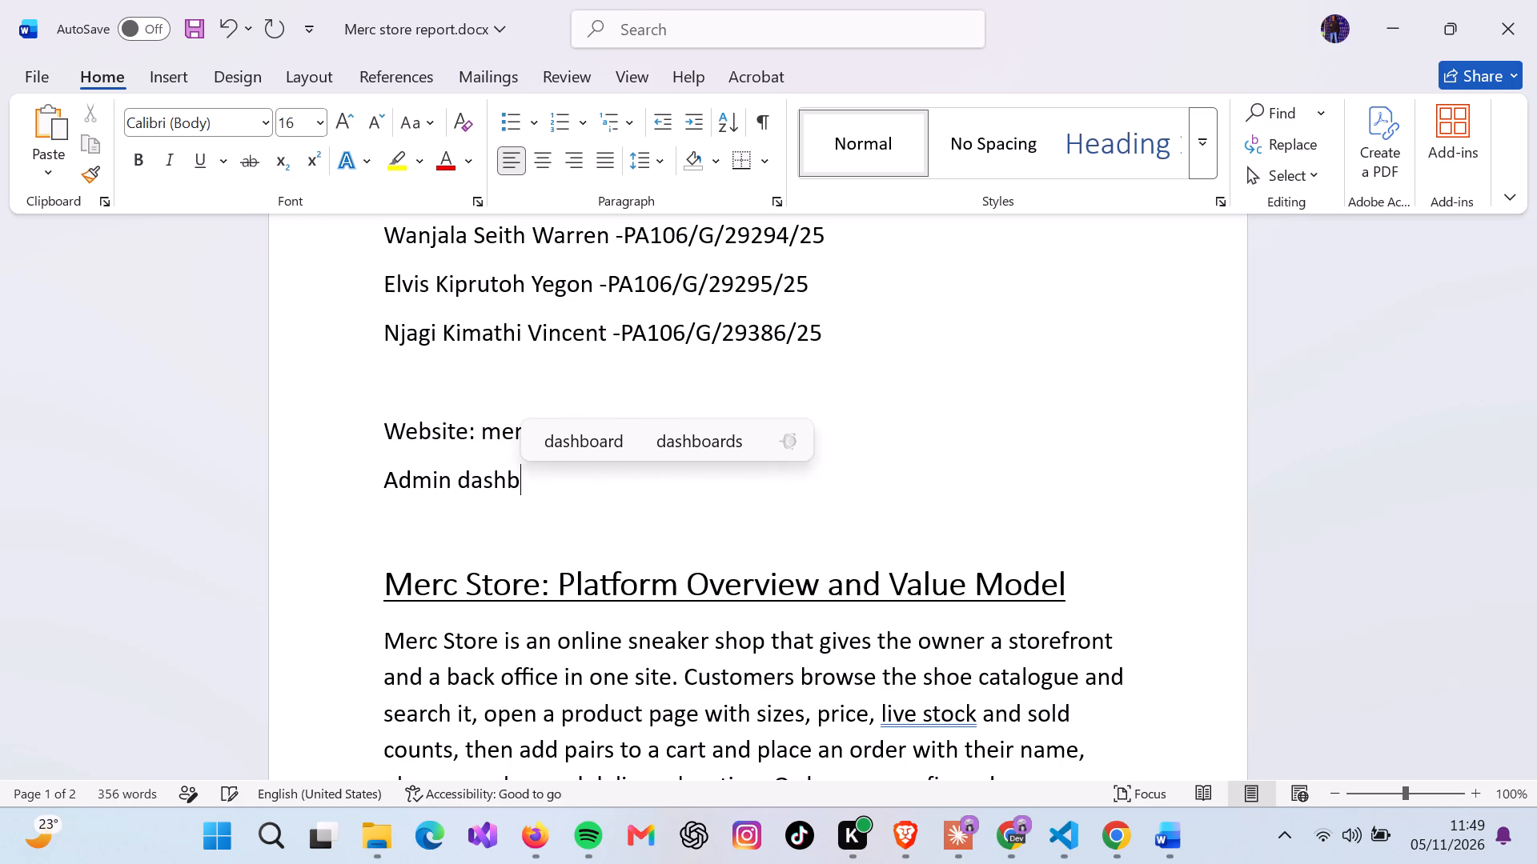
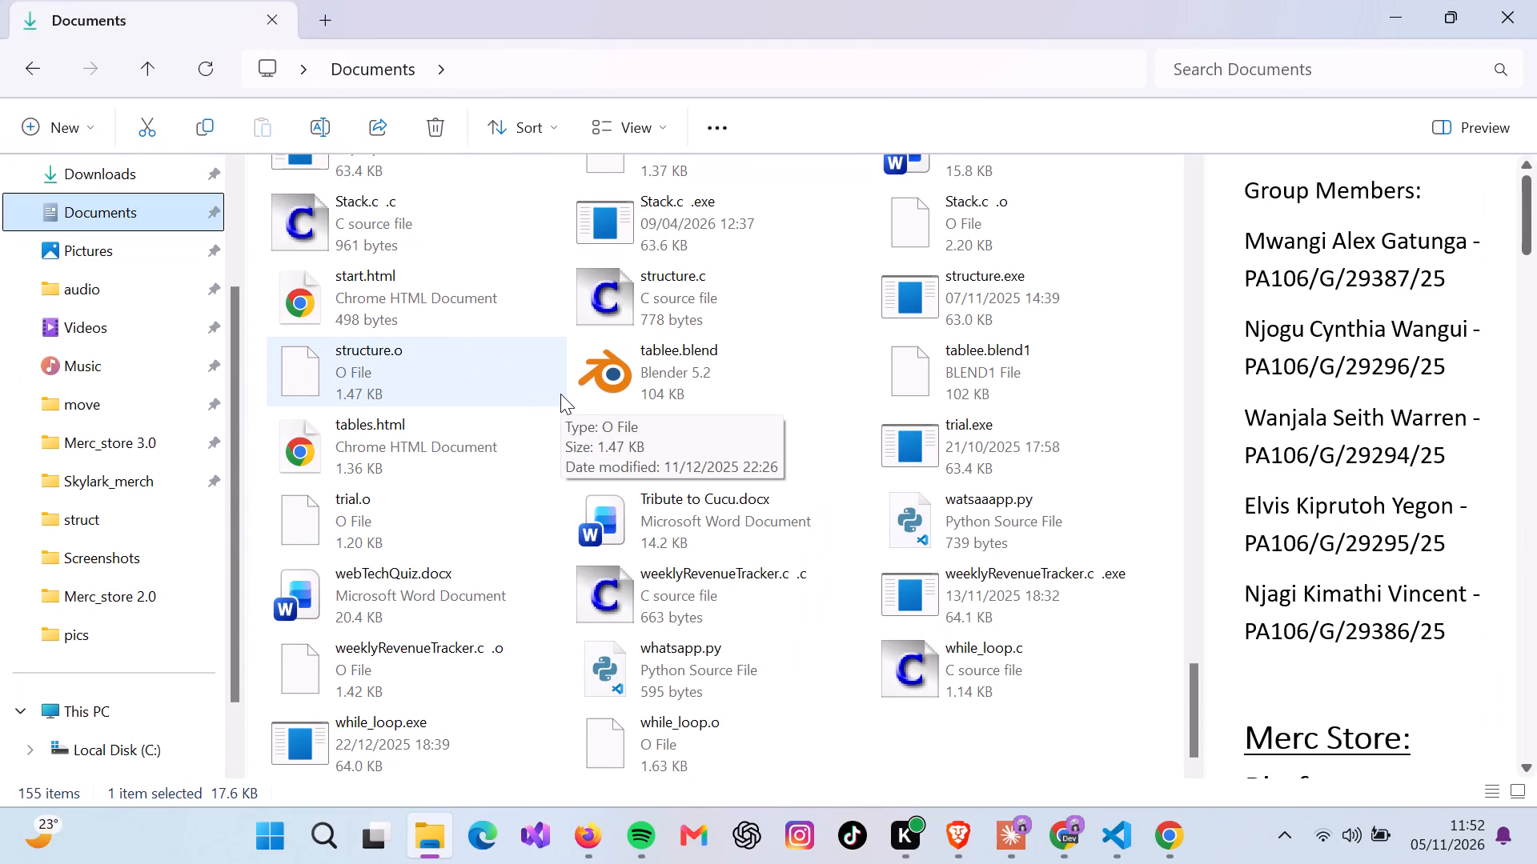
Look through the Documents folder for the saved Merc store report and any other copies of it.
{"action": "scroll", "coordinate": [560, 394], "scroll_direction": "down", "scroll_amount": 1}
{"action": "scroll", "coordinate": [786, 490], "scroll_direction": "up", "scroll_amount": 2}
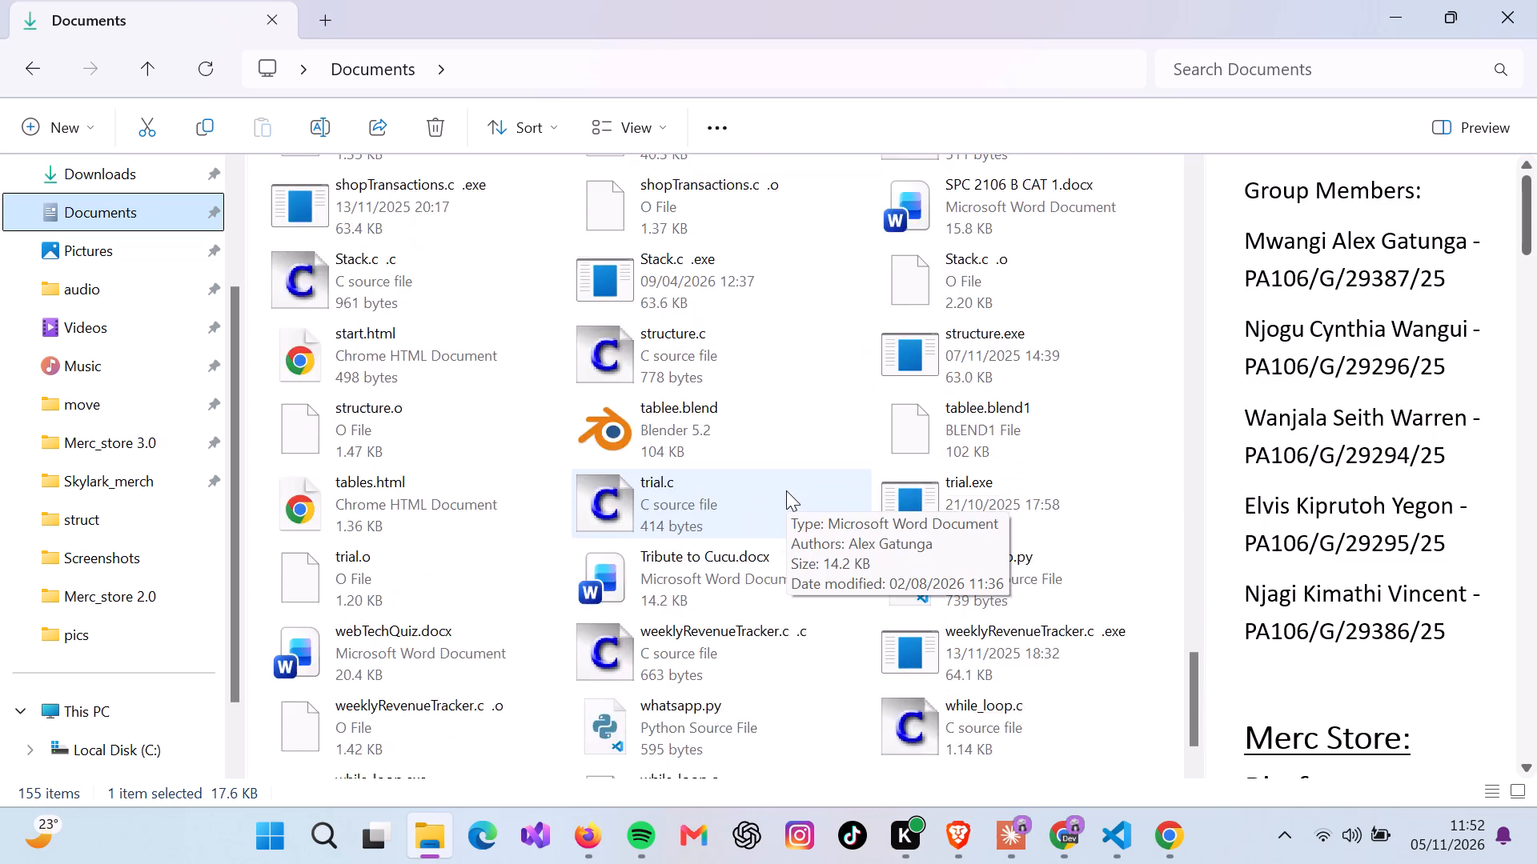
{"action": "scroll", "coordinate": [786, 490], "scroll_direction": "up", "scroll_amount": 6}
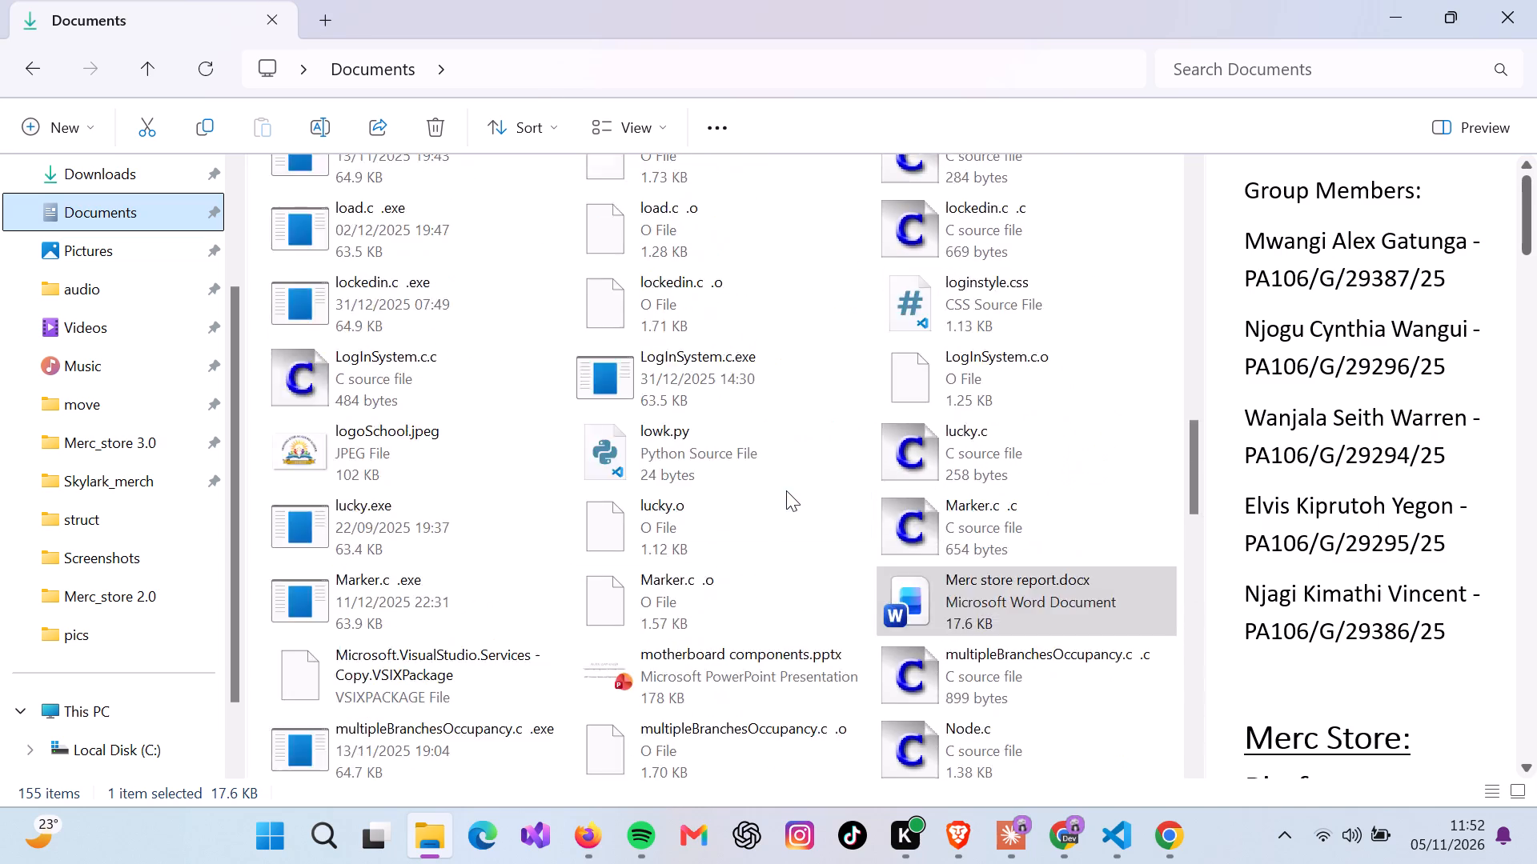
{"action": "scroll", "coordinate": [786, 490], "scroll_direction": "down", "scroll_amount": 4}
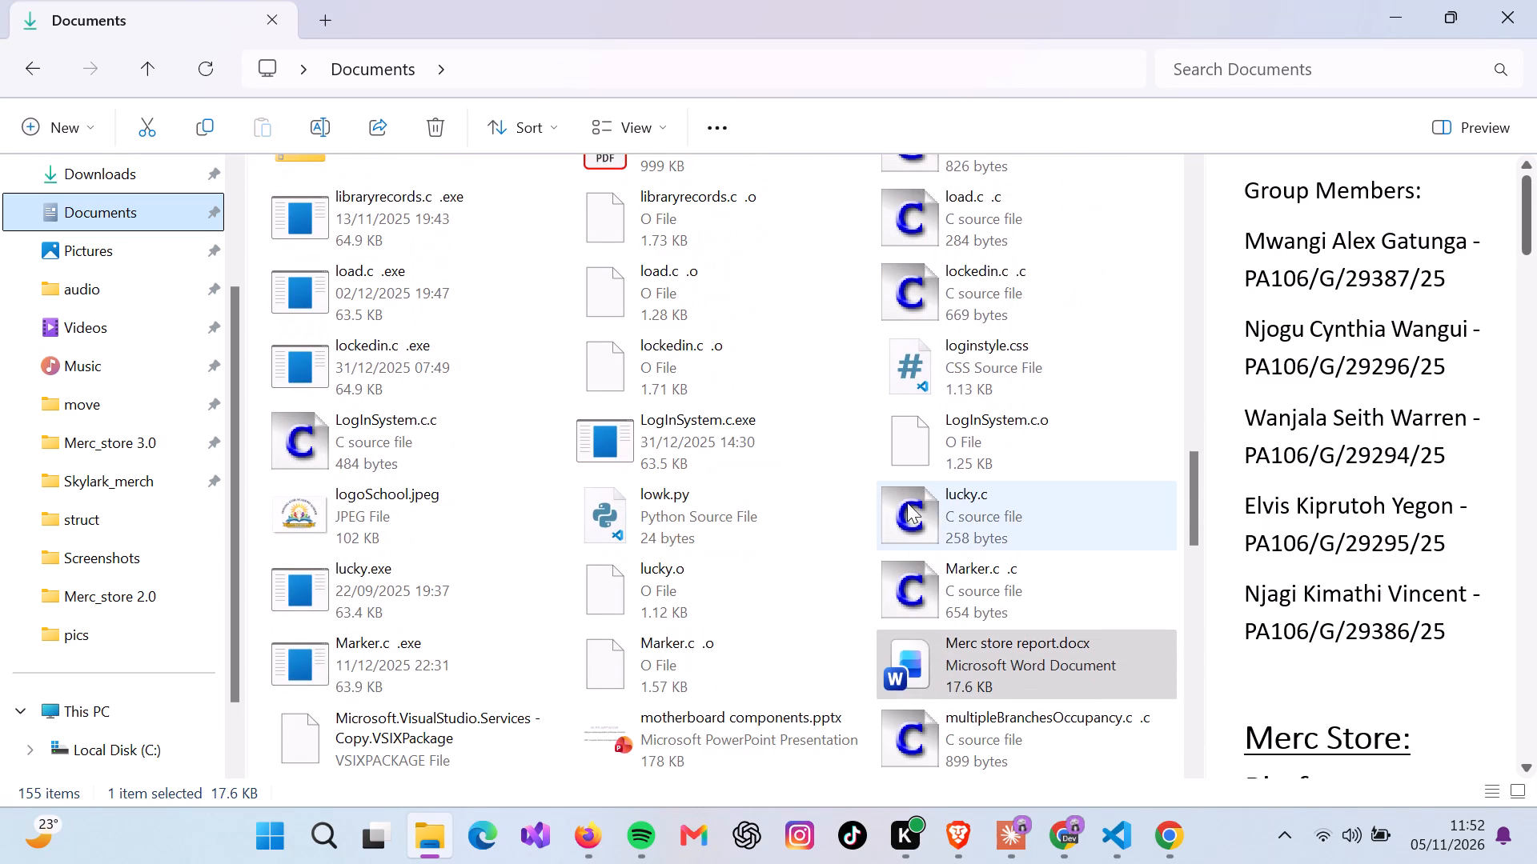
{"action": "left_click", "coordinate": [980, 524]}
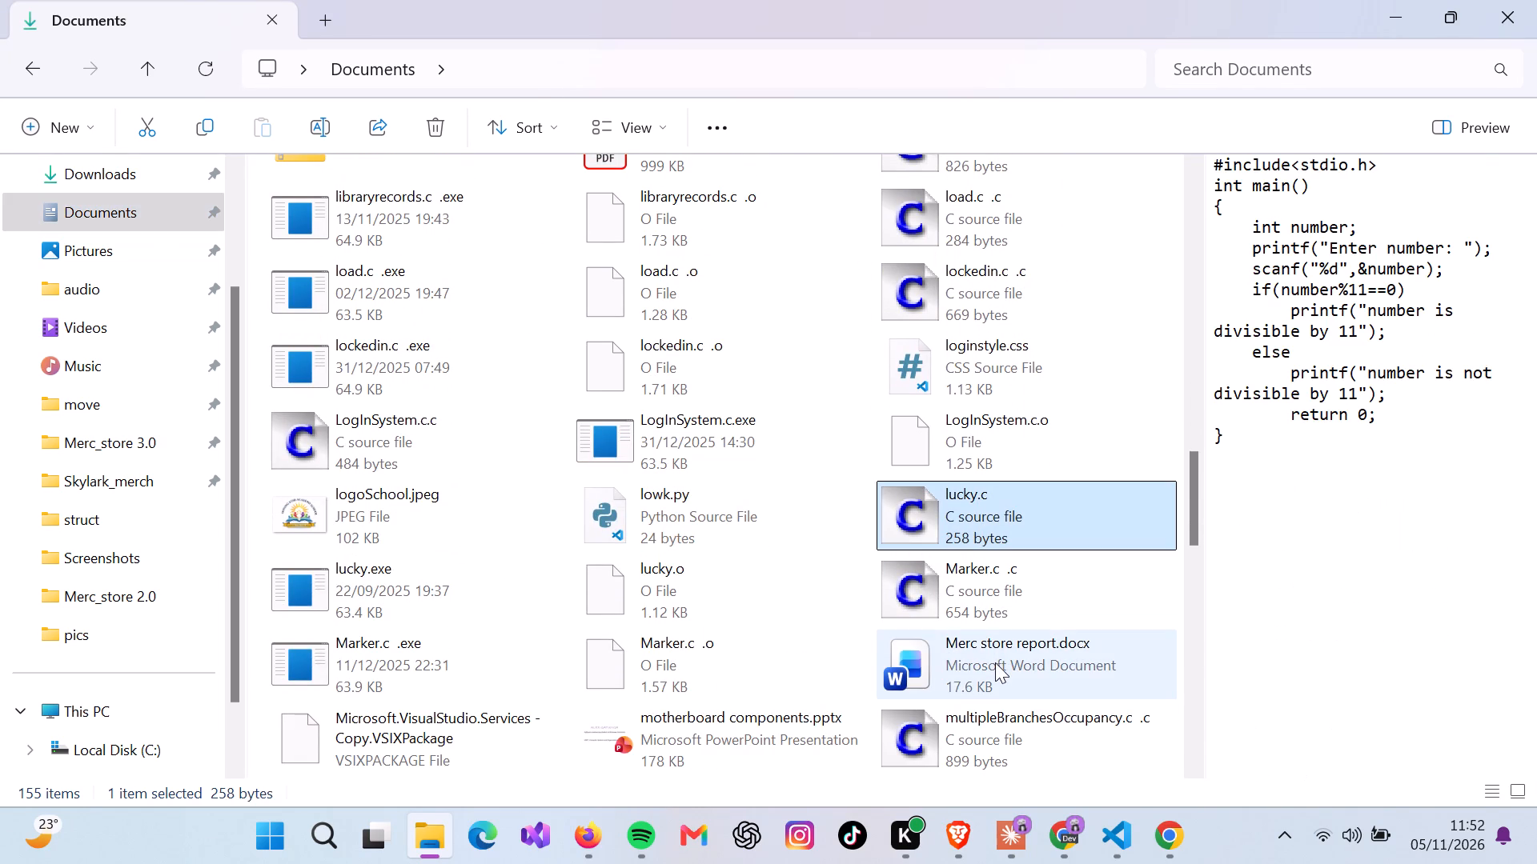
{"action": "left_click", "coordinate": [995, 662]}
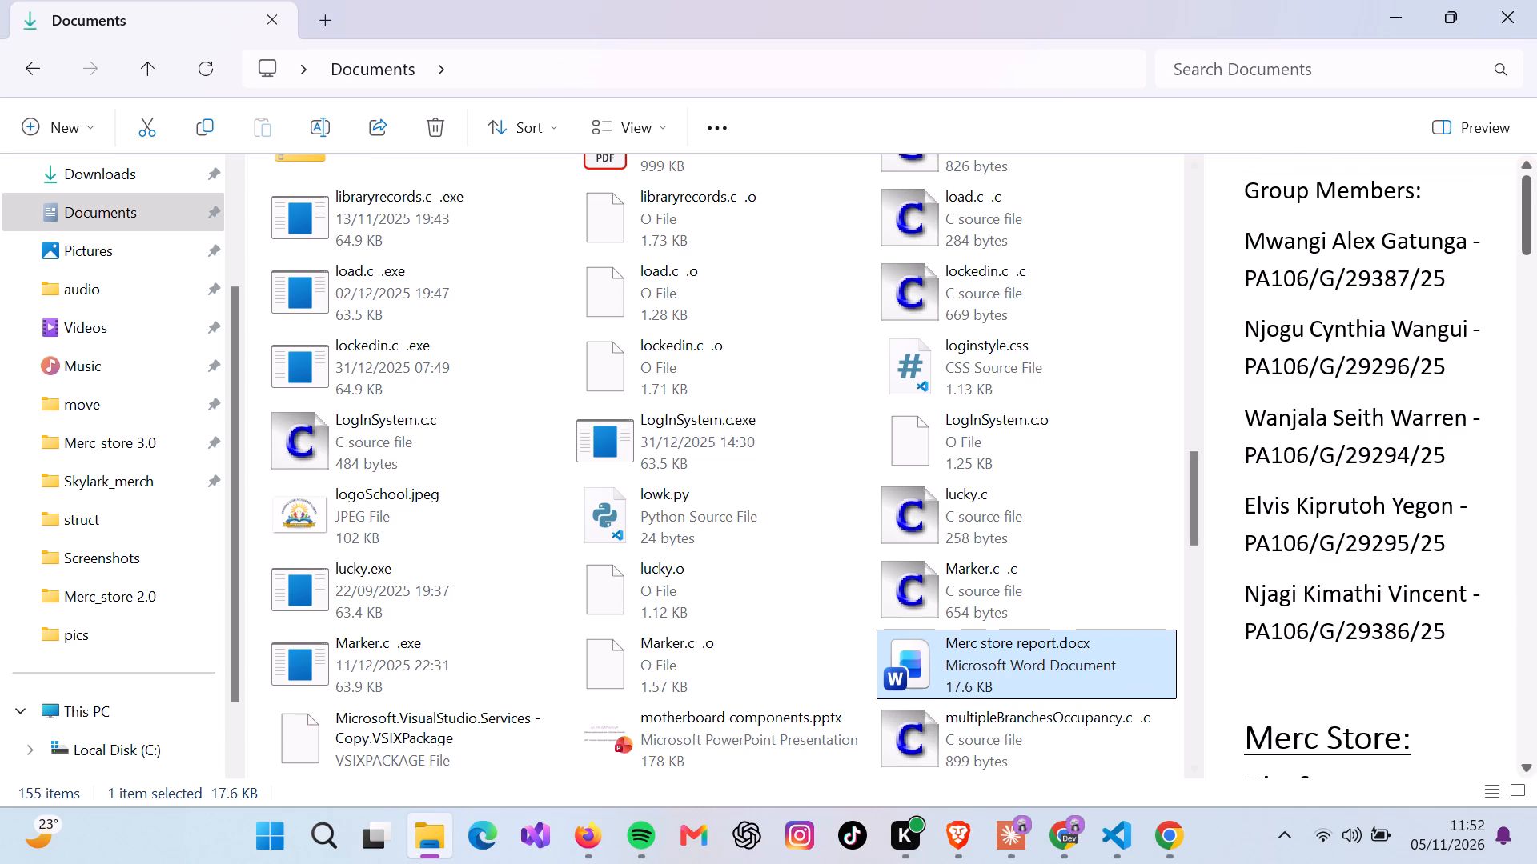
{"action": "scroll", "coordinate": [1346, 535], "scroll_direction": "down", "scroll_amount": 1}
{"action": "scroll", "coordinate": [1346, 535], "scroll_direction": "up", "scroll_amount": 2}
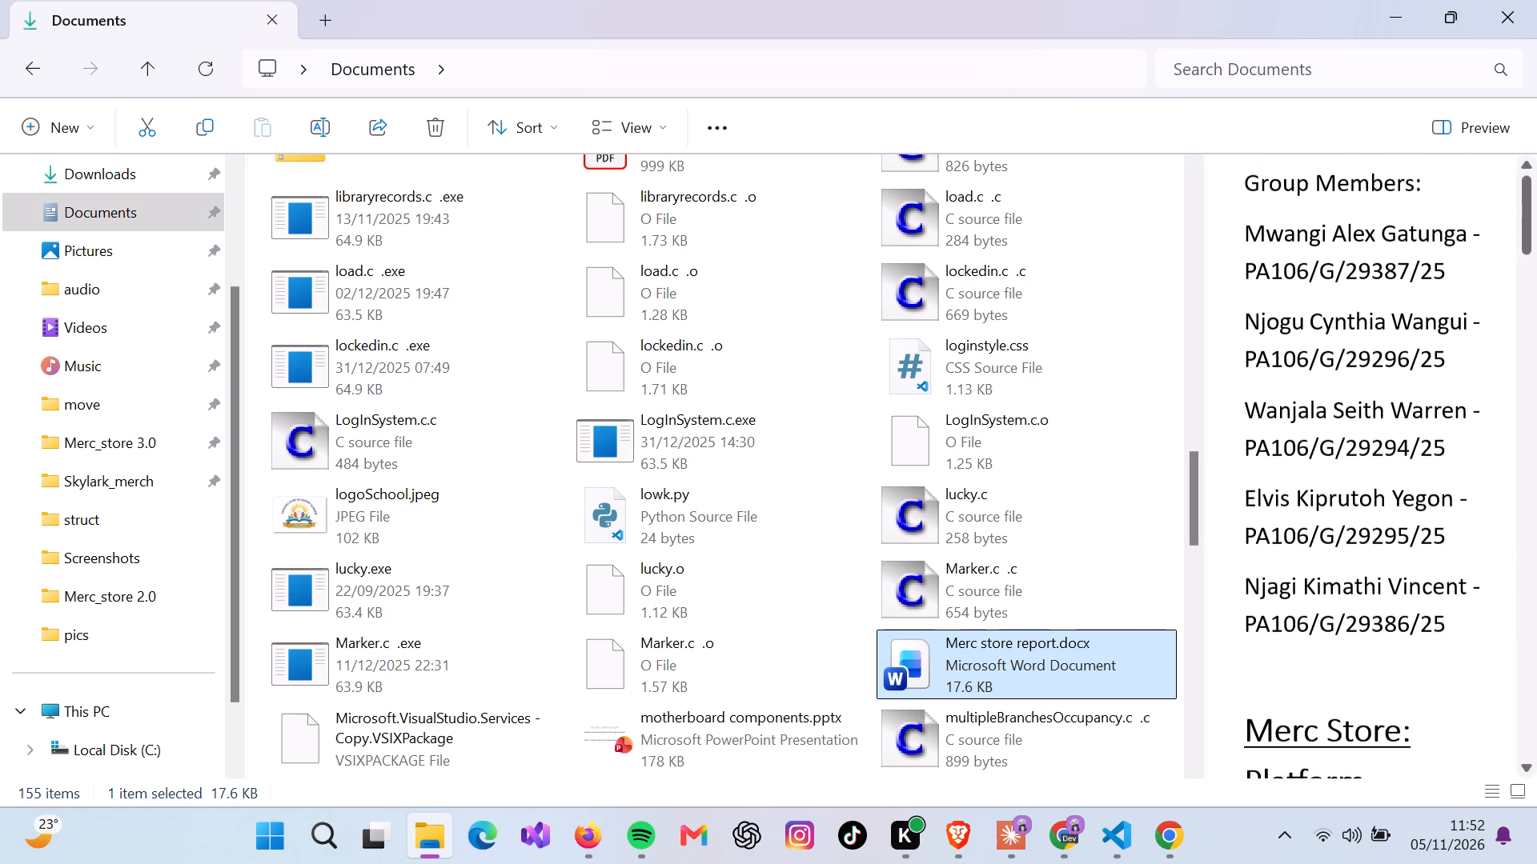
{"action": "scroll", "coordinate": [674, 435], "scroll_direction": "up", "scroll_amount": 4}
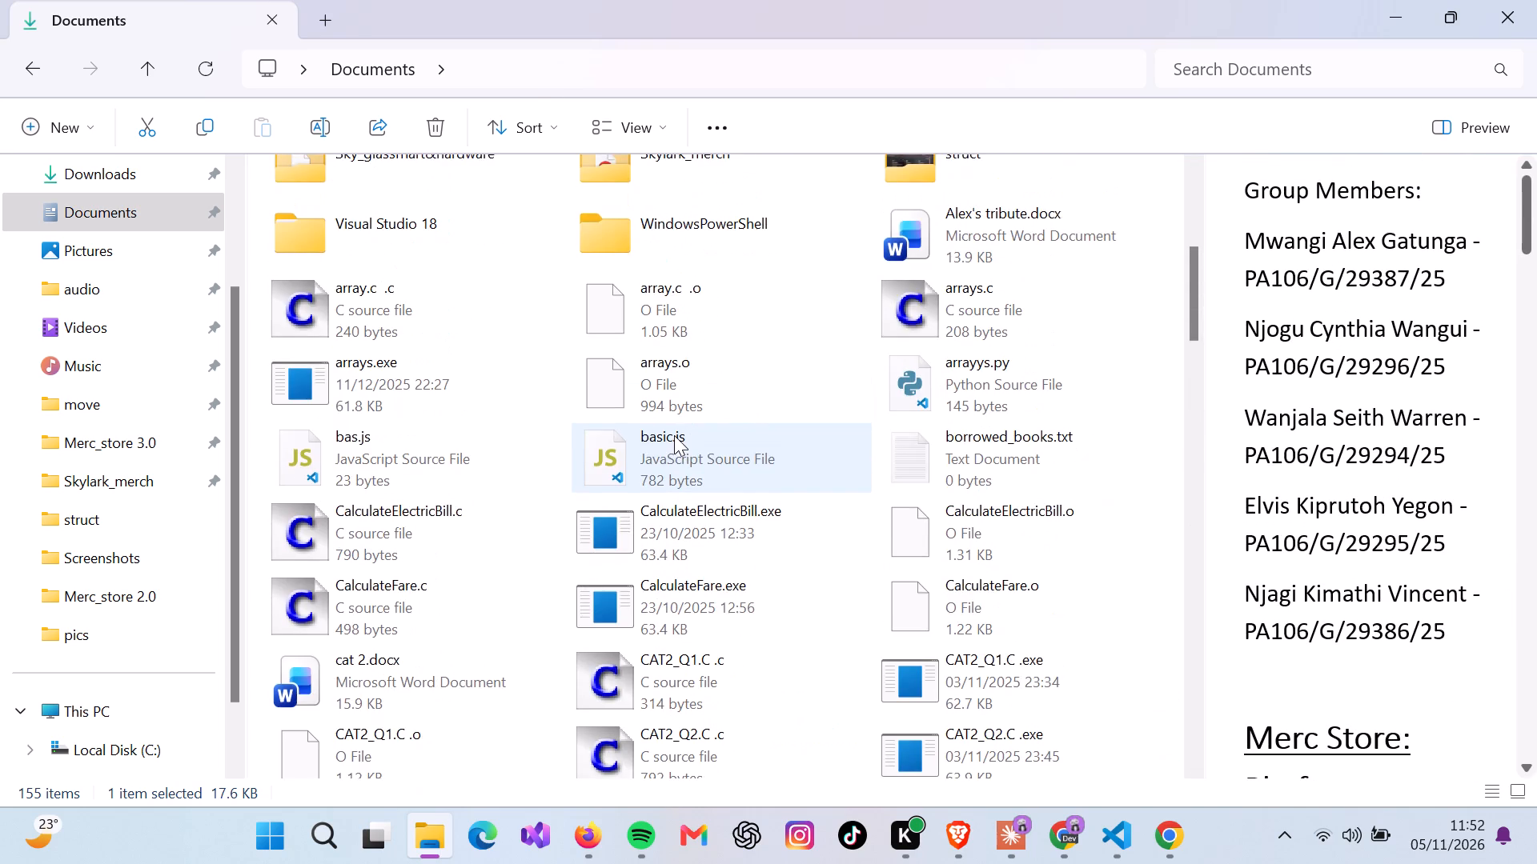
{"action": "scroll", "coordinate": [674, 435], "scroll_direction": "up", "scroll_amount": 6}
{"action": "scroll", "coordinate": [674, 435], "scroll_direction": "down", "scroll_amount": 3}
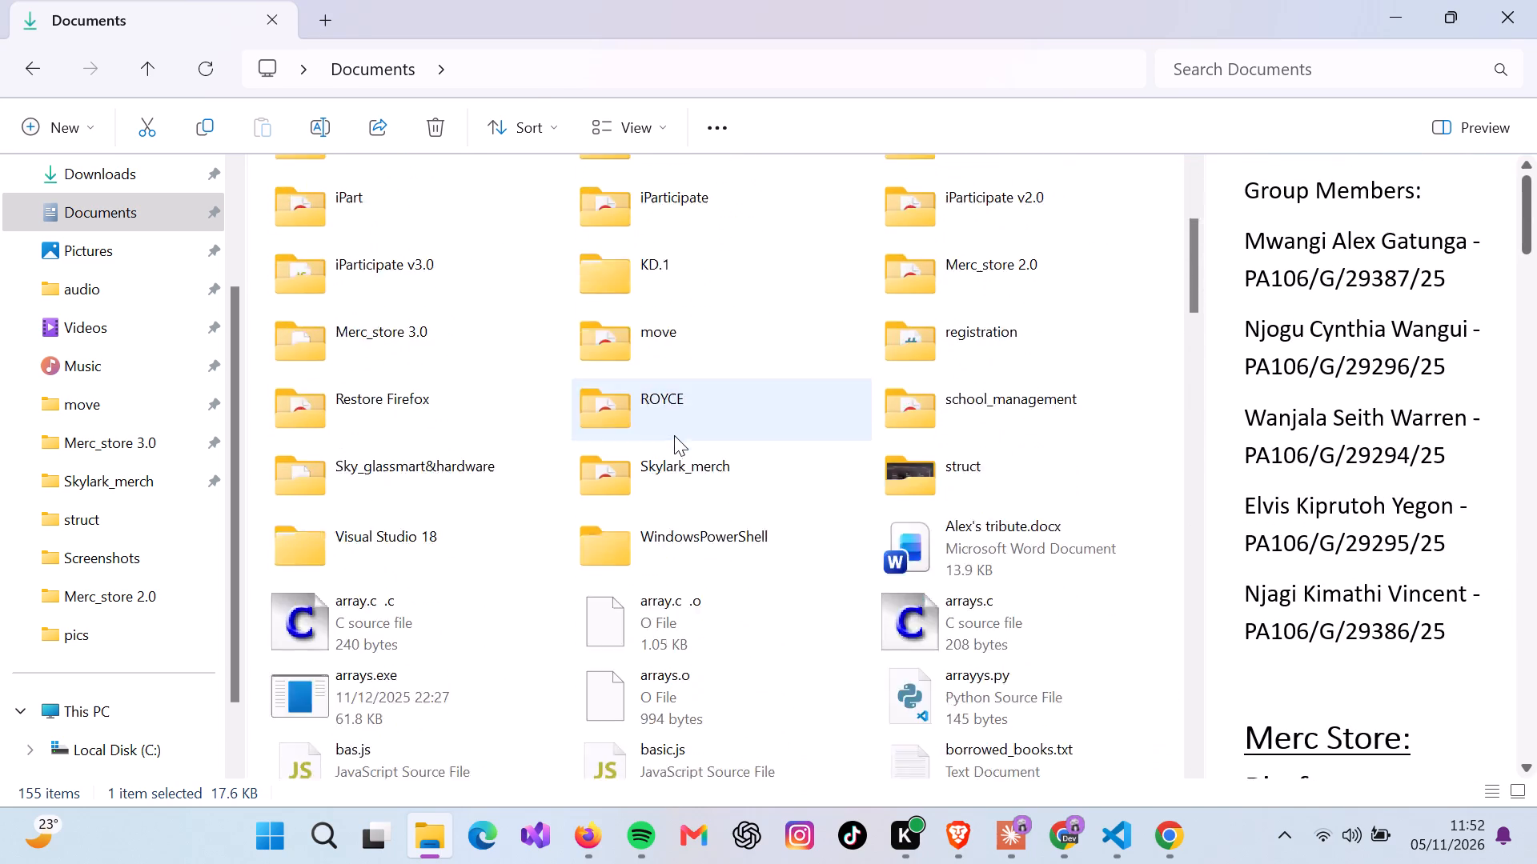
{"action": "scroll", "coordinate": [674, 435], "scroll_direction": "up", "scroll_amount": 2}
{"action": "scroll", "coordinate": [674, 435], "scroll_direction": "down", "scroll_amount": 1}
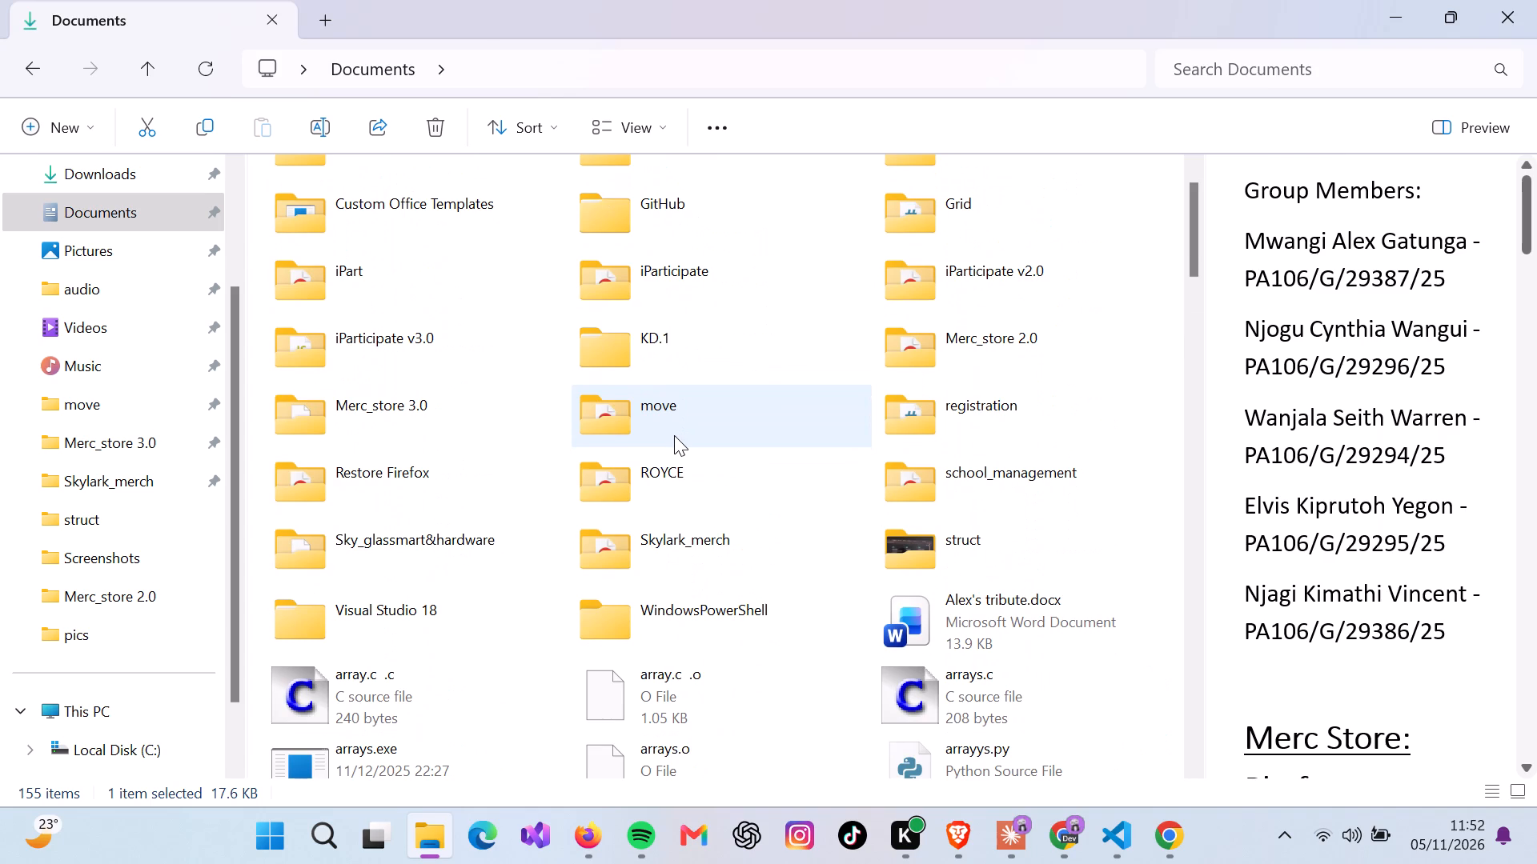
{"action": "scroll", "coordinate": [674, 435], "scroll_direction": "down", "scroll_amount": 5}
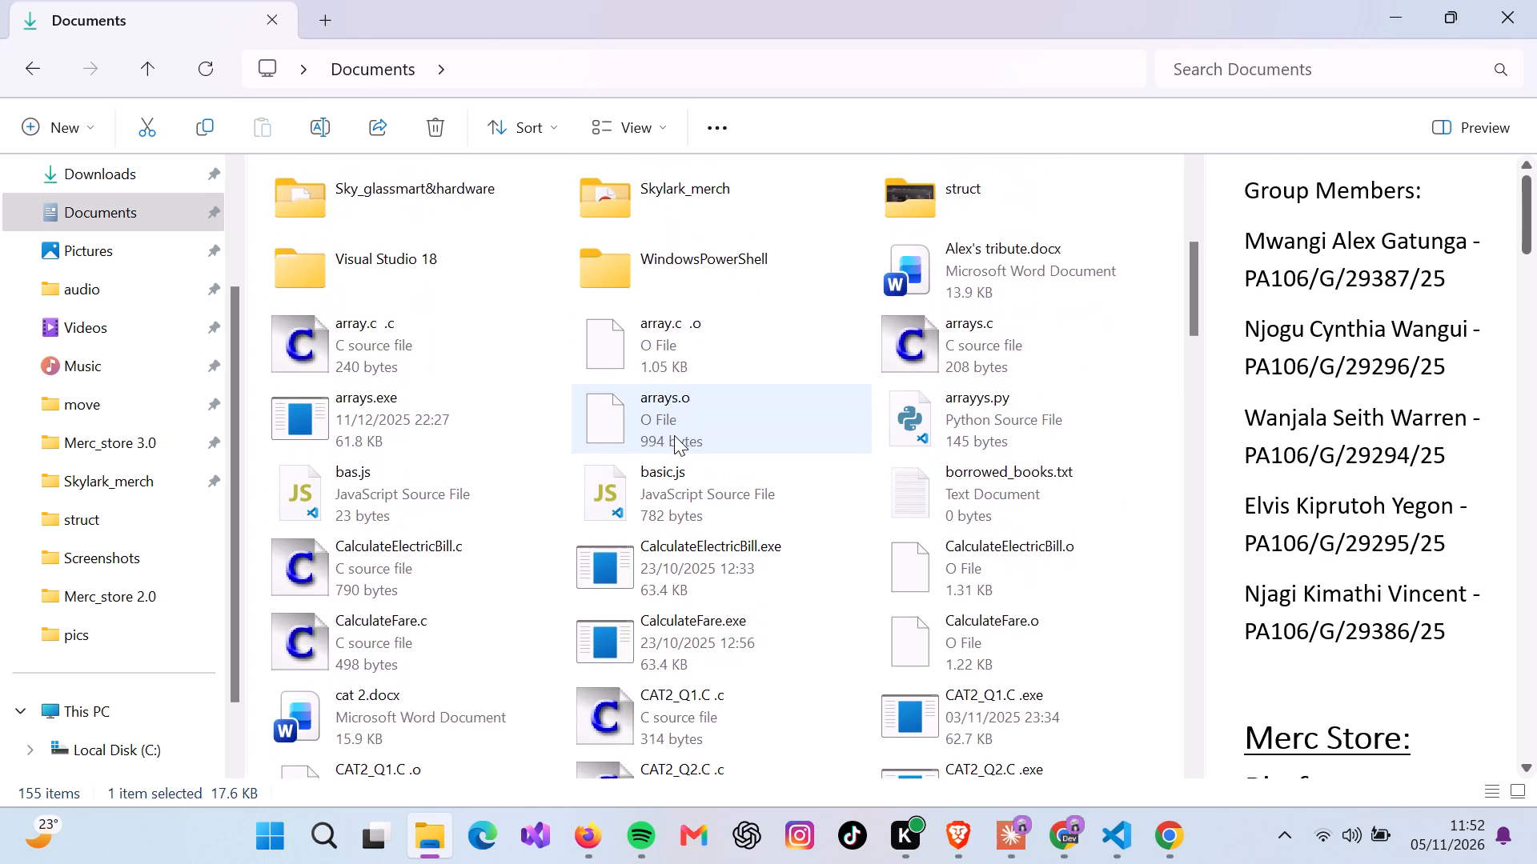
{"action": "scroll", "coordinate": [674, 435], "scroll_direction": "down", "scroll_amount": 9}
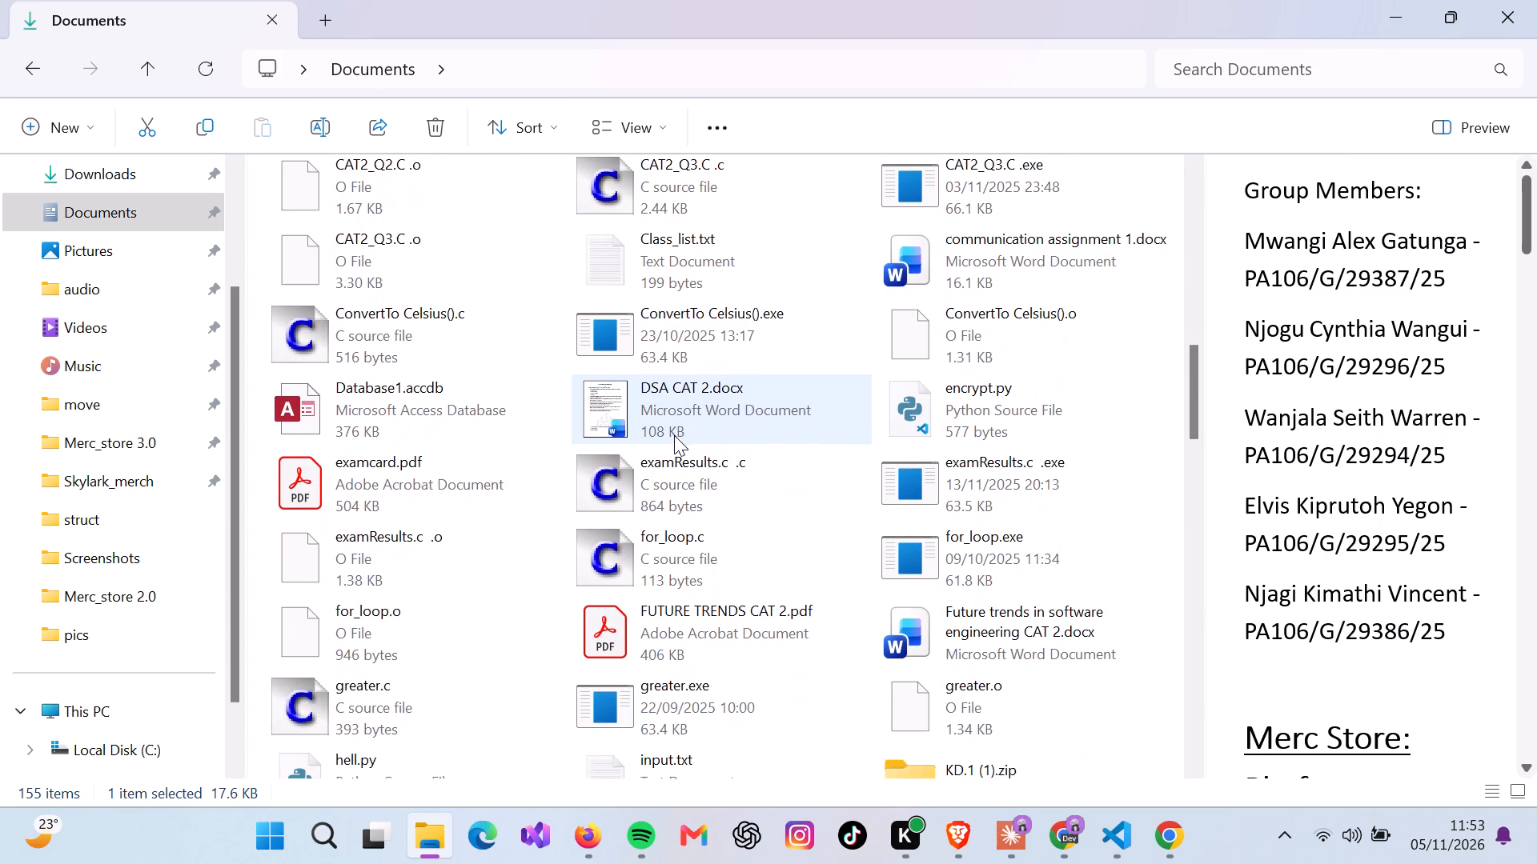
{"action": "scroll", "coordinate": [674, 435], "scroll_direction": "down", "scroll_amount": 5}
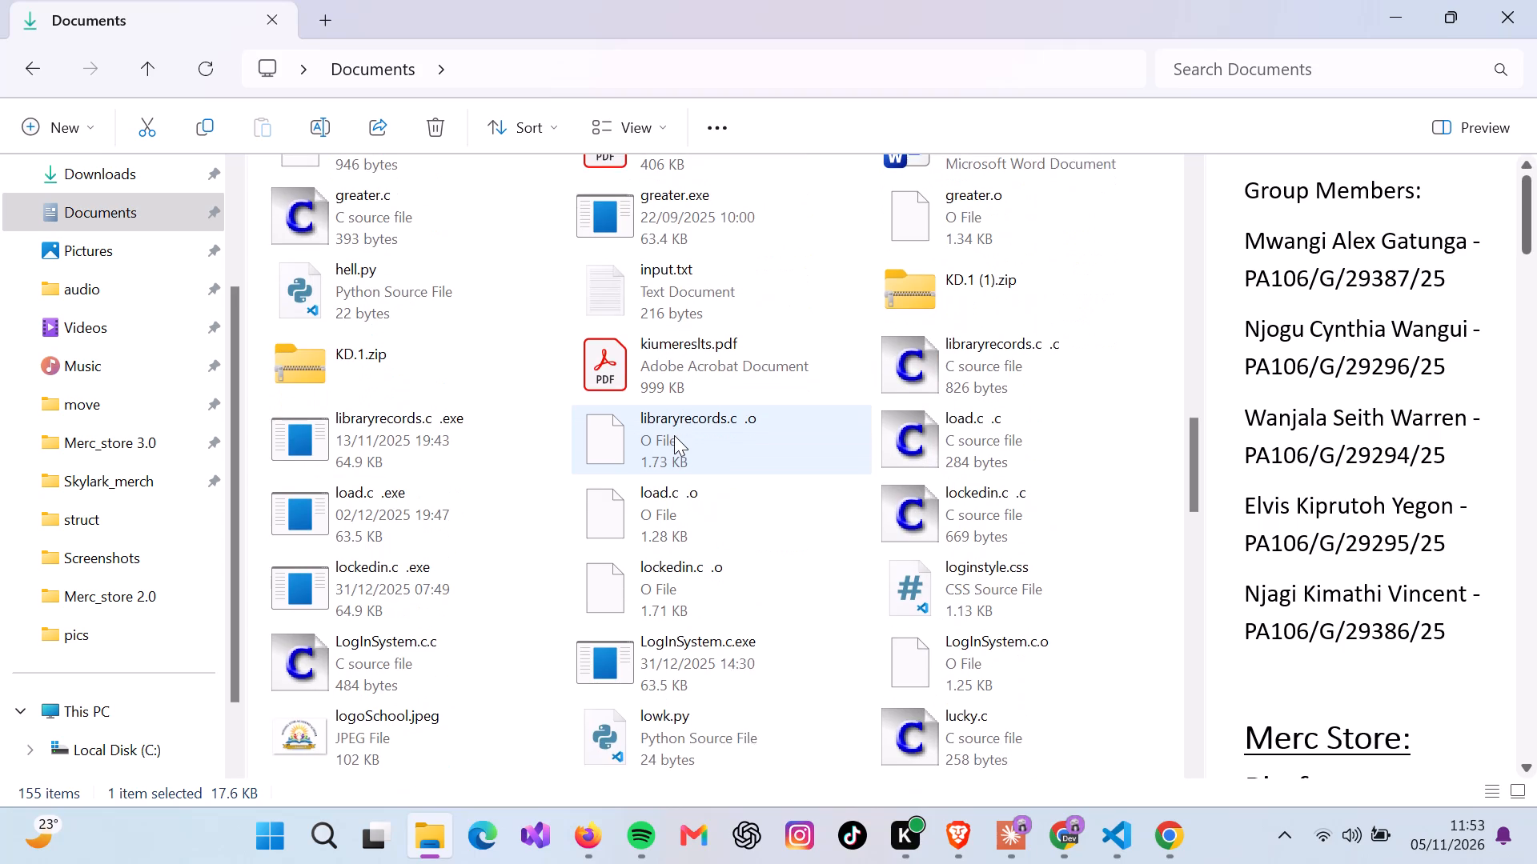
{"action": "scroll", "coordinate": [674, 435], "scroll_direction": "down", "scroll_amount": 4}
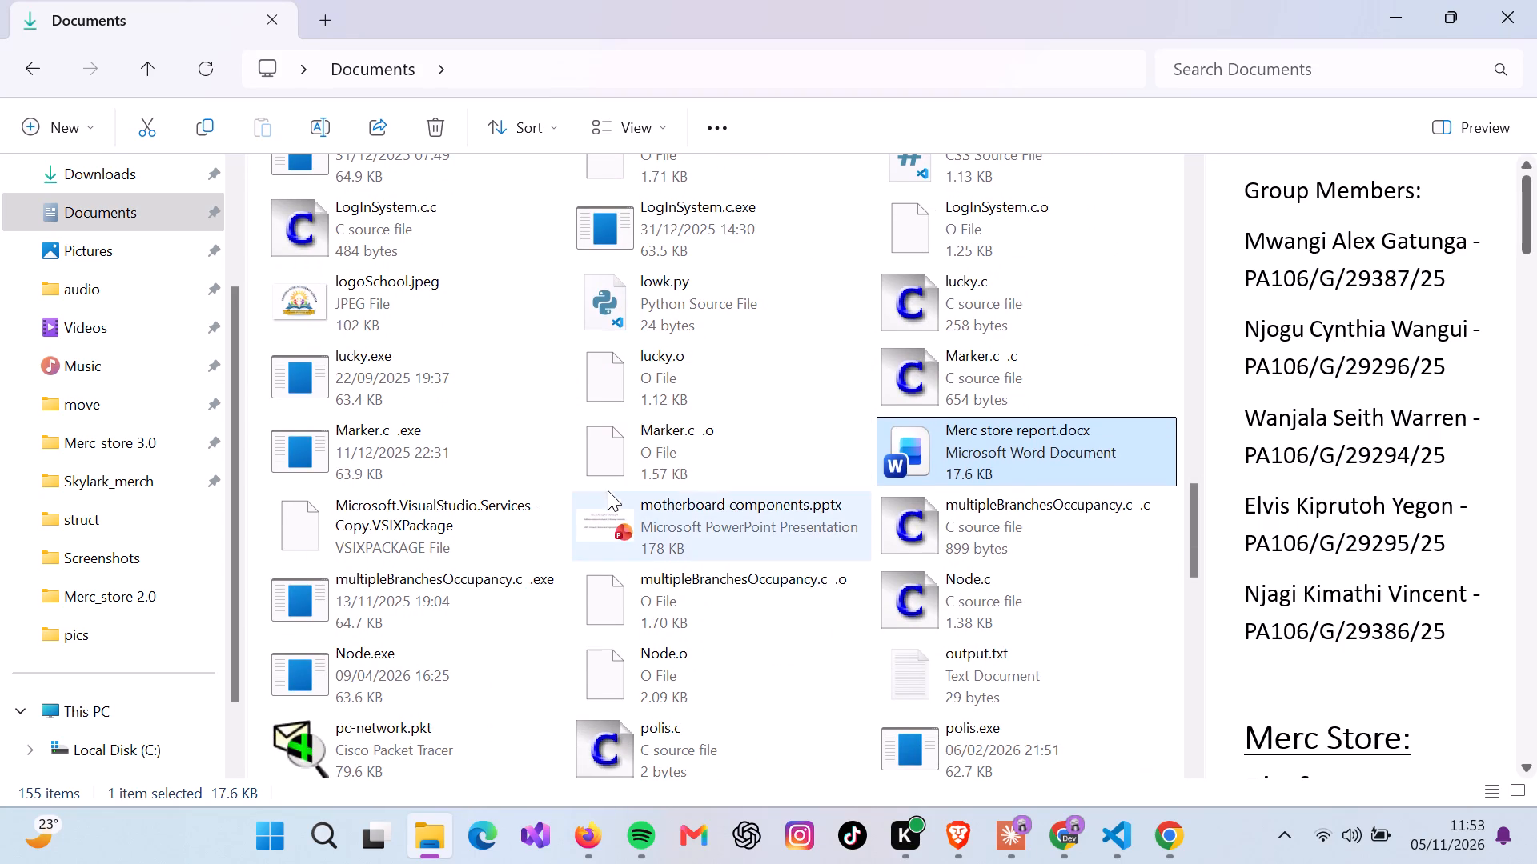
Open "Merc store report.docx" from the Documents folder in Word and maximize its window.
{"action": "left_click", "coordinate": [604, 490]}
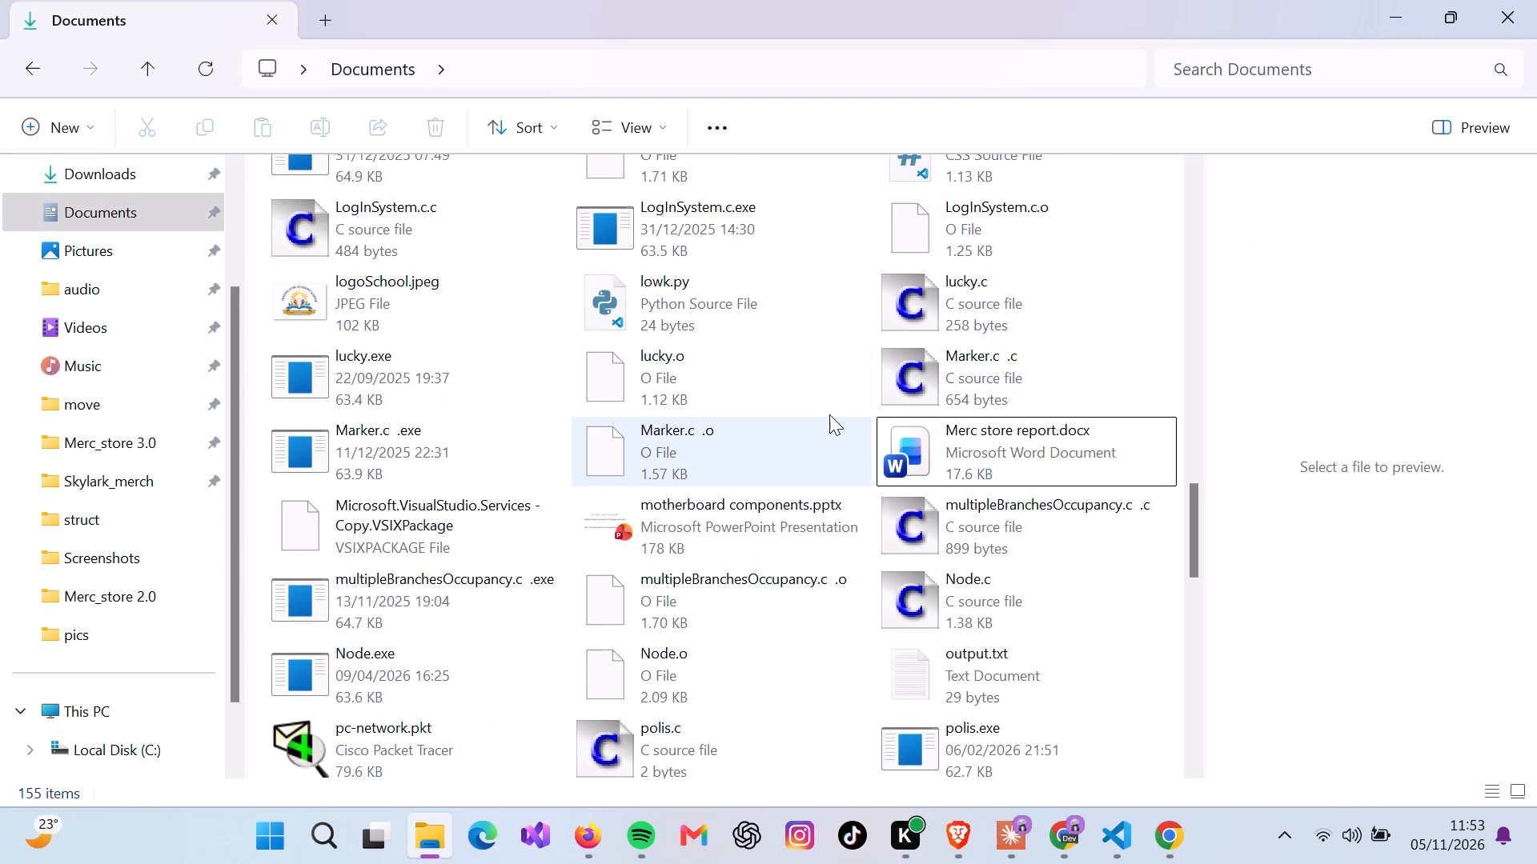
{"action": "scroll", "coordinate": [948, 506], "scroll_direction": "down", "scroll_amount": 2}
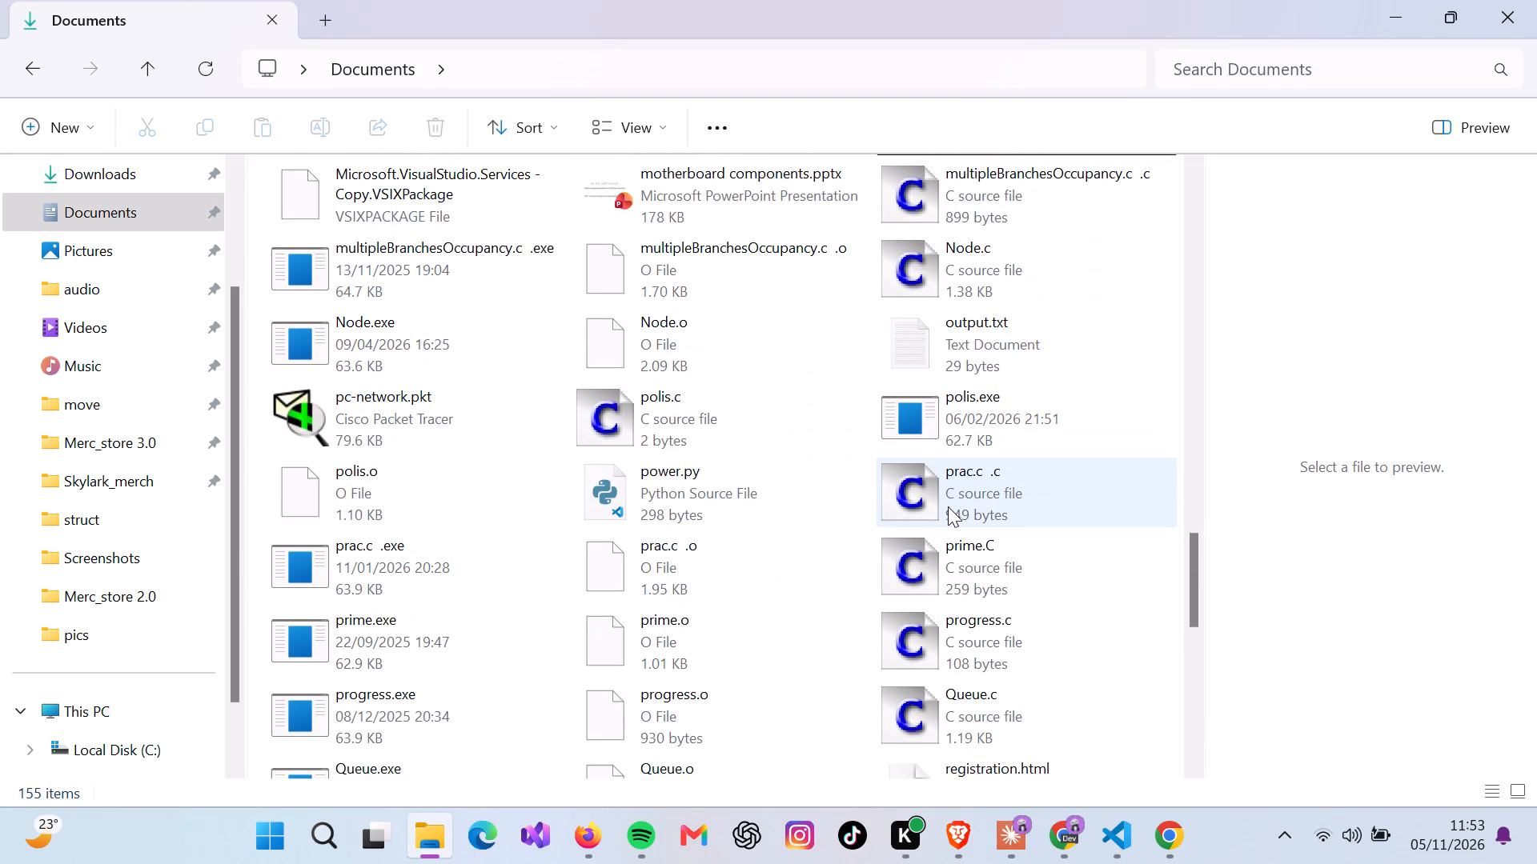
{"action": "scroll", "coordinate": [948, 506], "scroll_direction": "up", "scroll_amount": 2}
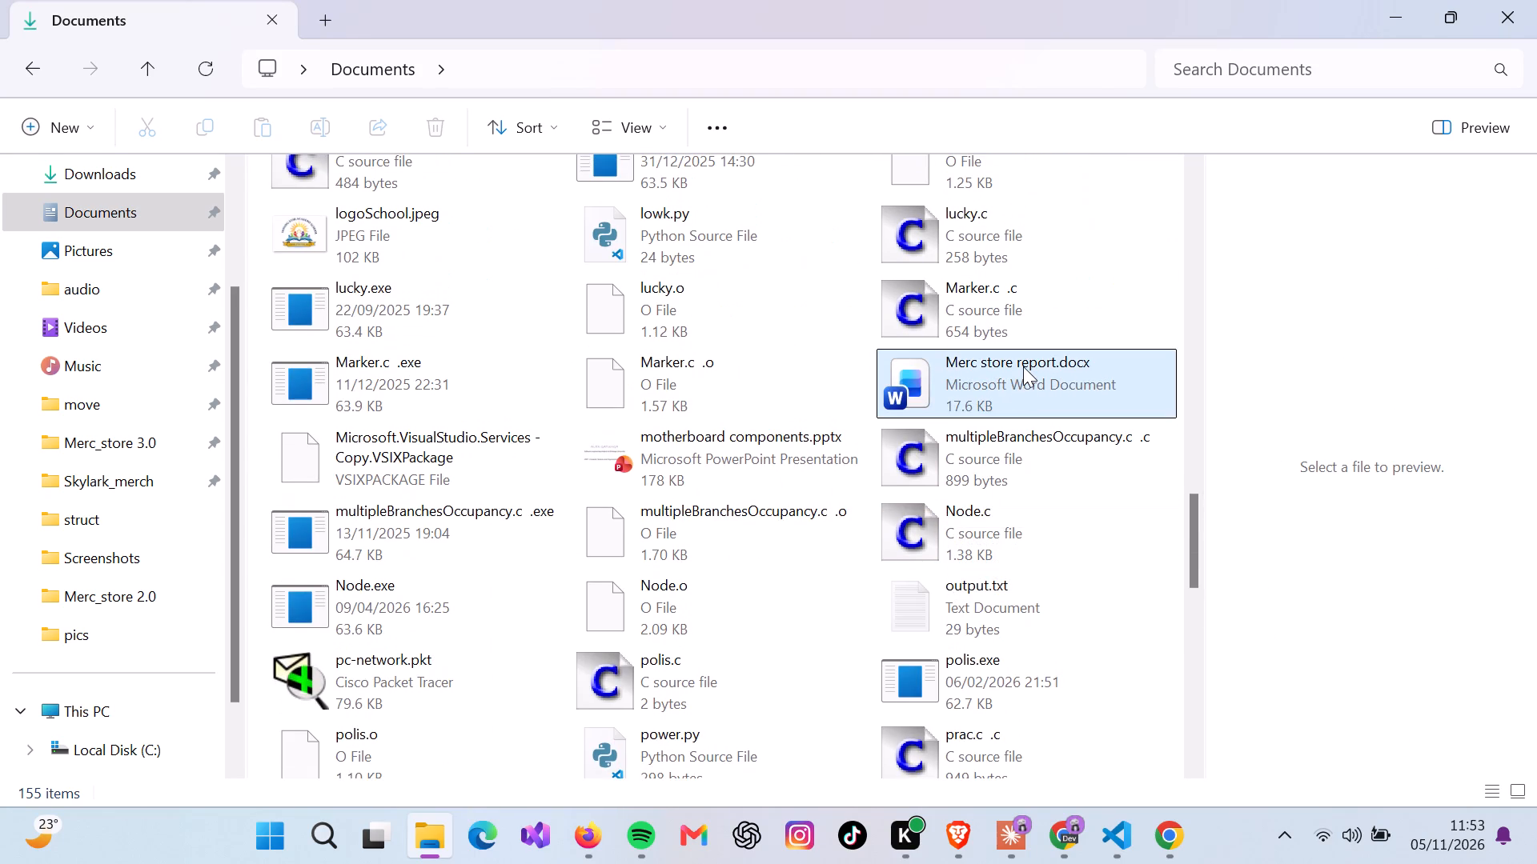
{"action": "double_click", "coordinate": [1023, 366]}
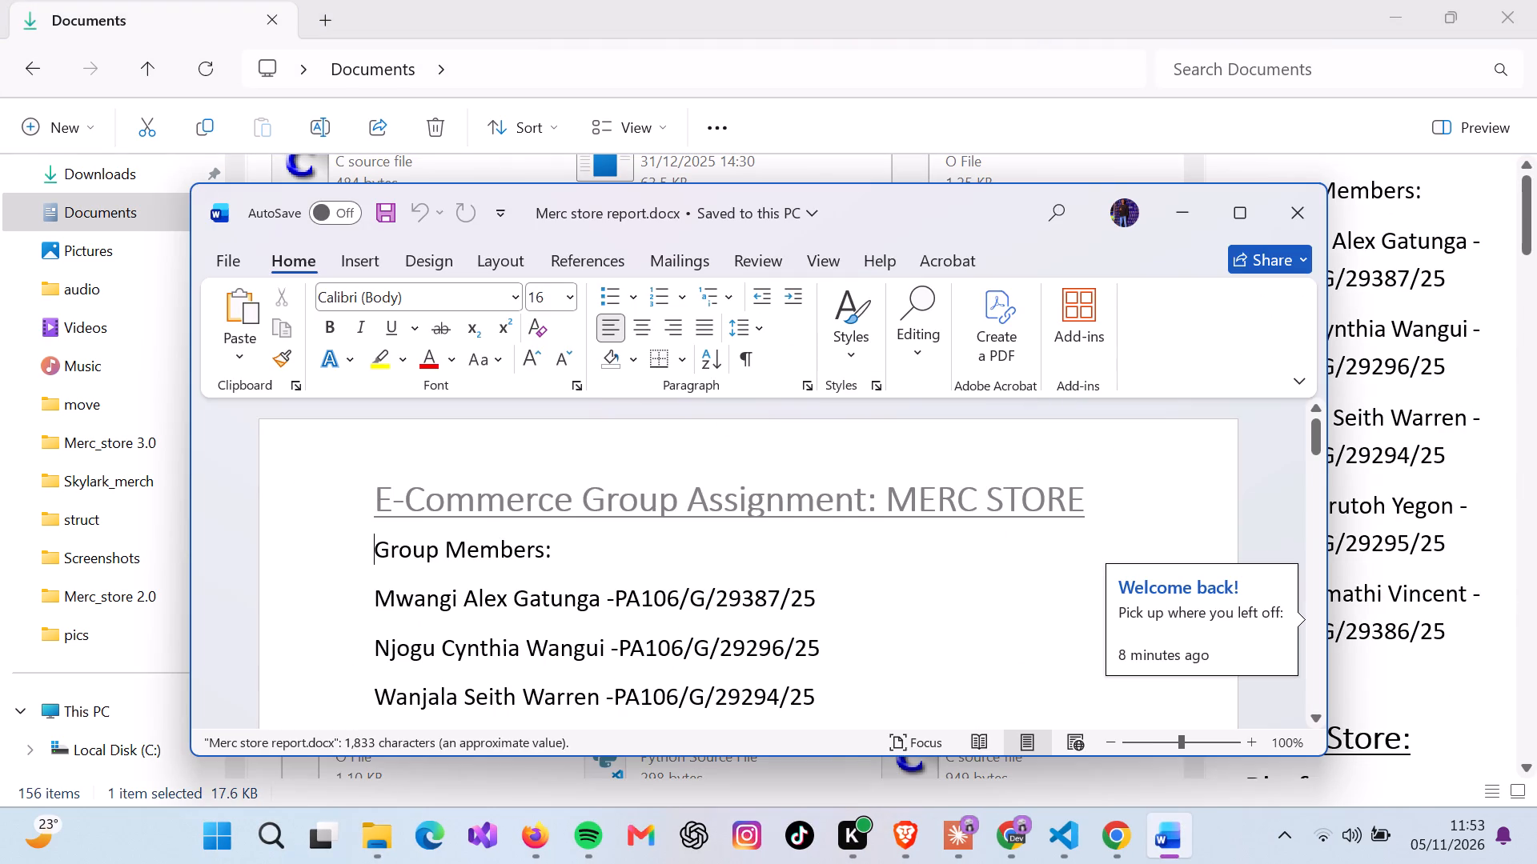
{"action": "scroll", "coordinate": [701, 534], "scroll_direction": "down", "scroll_amount": 3}
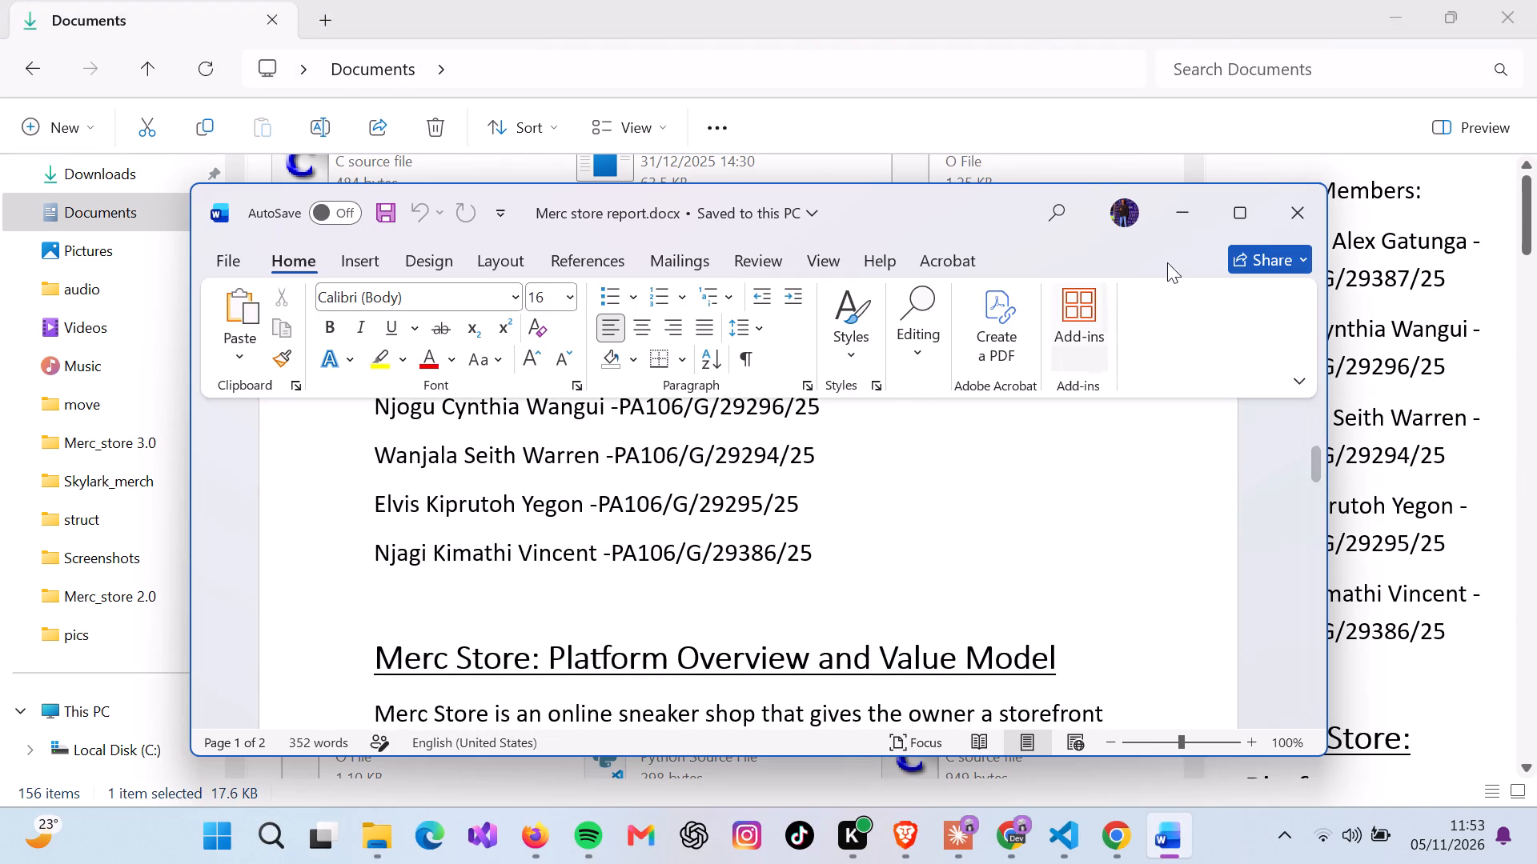
{"action": "left_click", "coordinate": [1237, 208]}
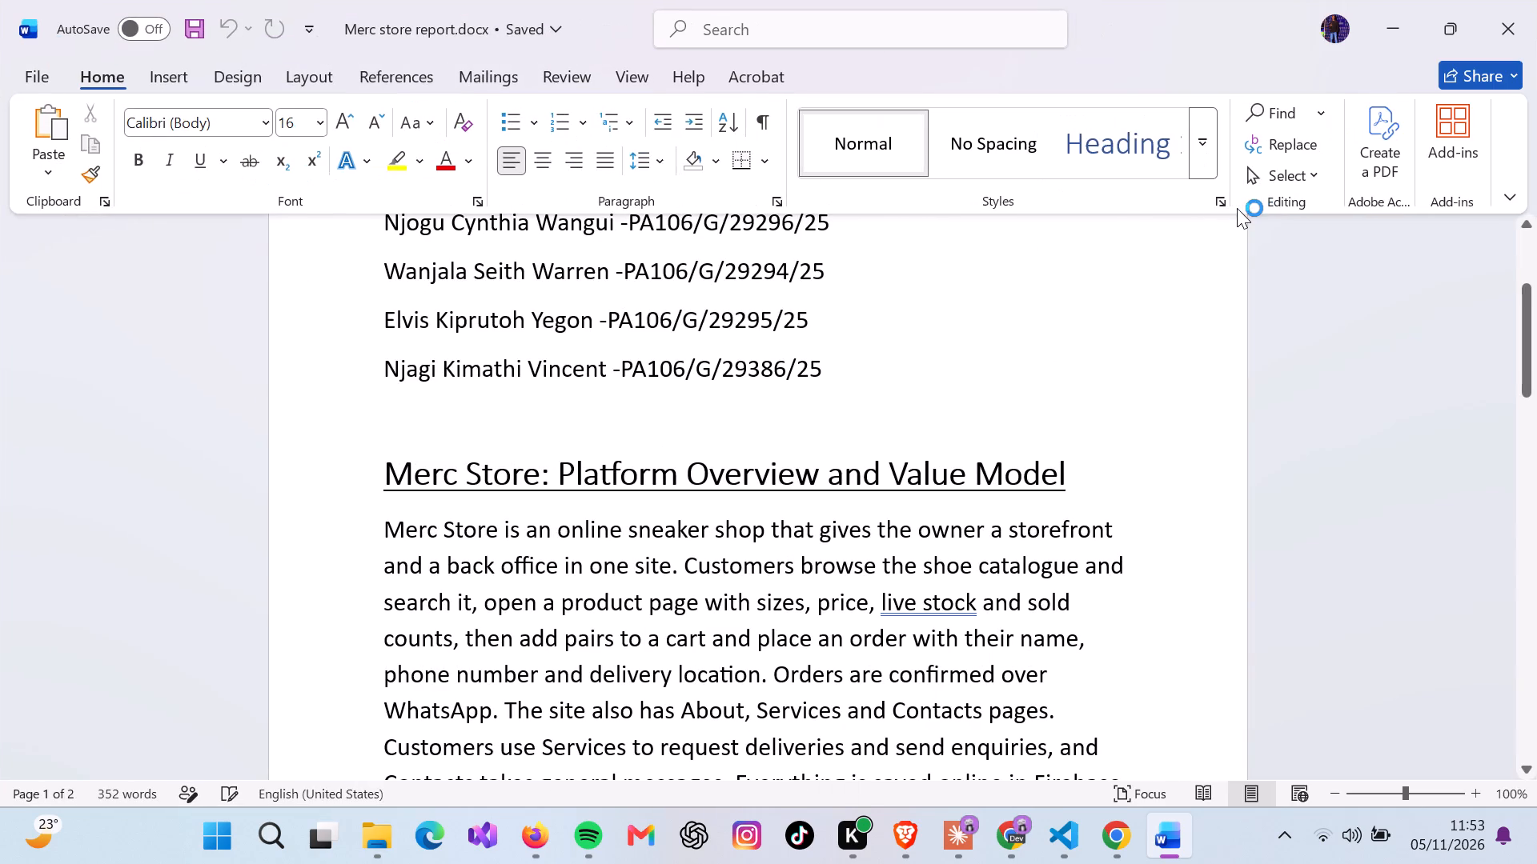
Leave a blank line below the last group member and start the website line beneath it with "W".
{"action": "scroll", "coordinate": [792, 391], "scroll_direction": "down", "scroll_amount": 4}
{"action": "scroll", "coordinate": [792, 391], "scroll_direction": "up", "scroll_amount": 1}
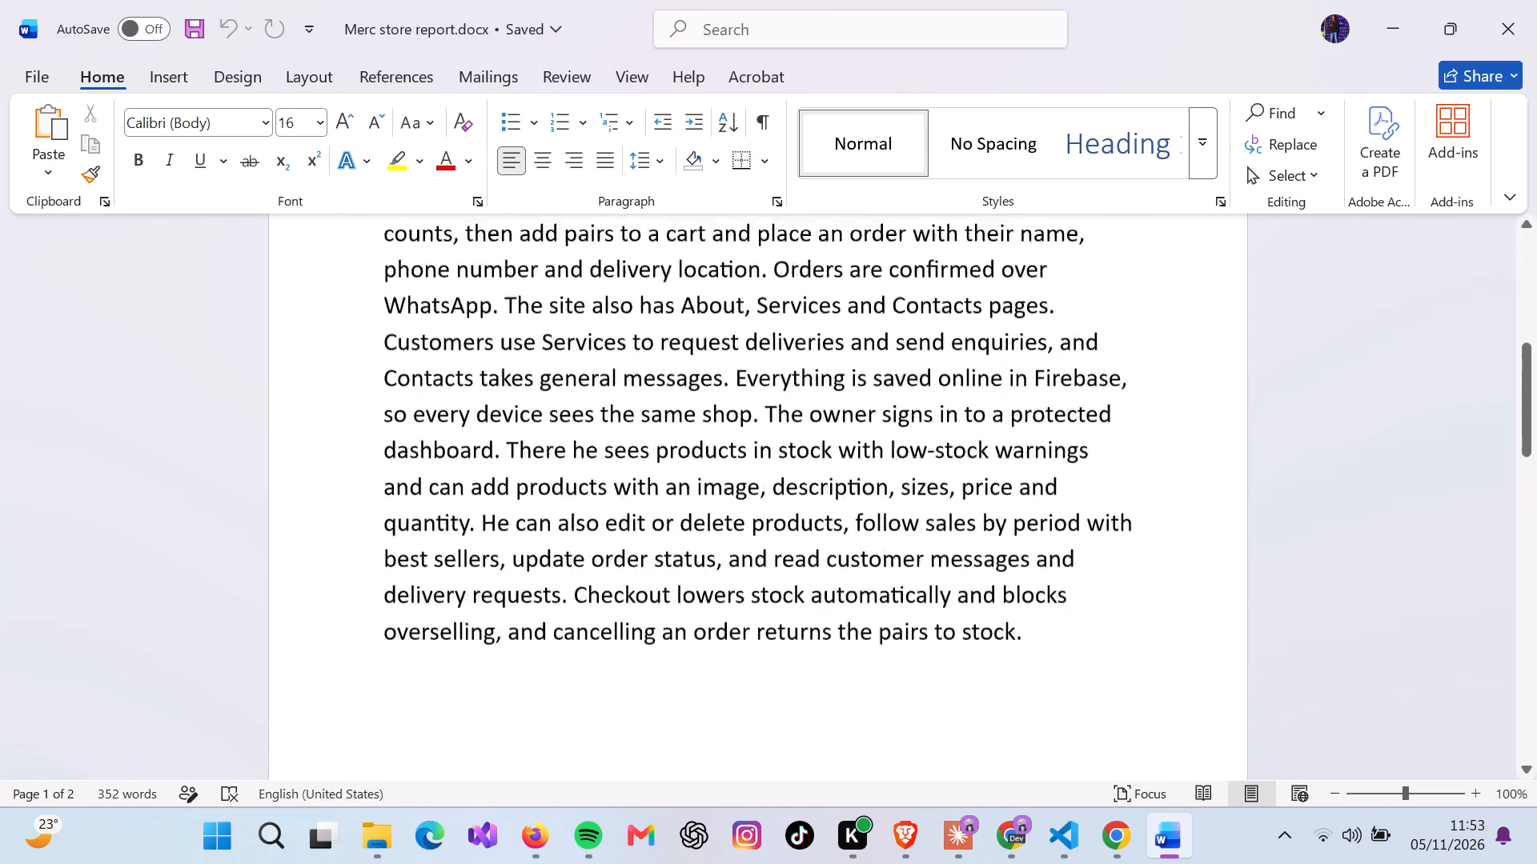
{"action": "scroll", "coordinate": [792, 391], "scroll_direction": "up", "scroll_amount": 4}
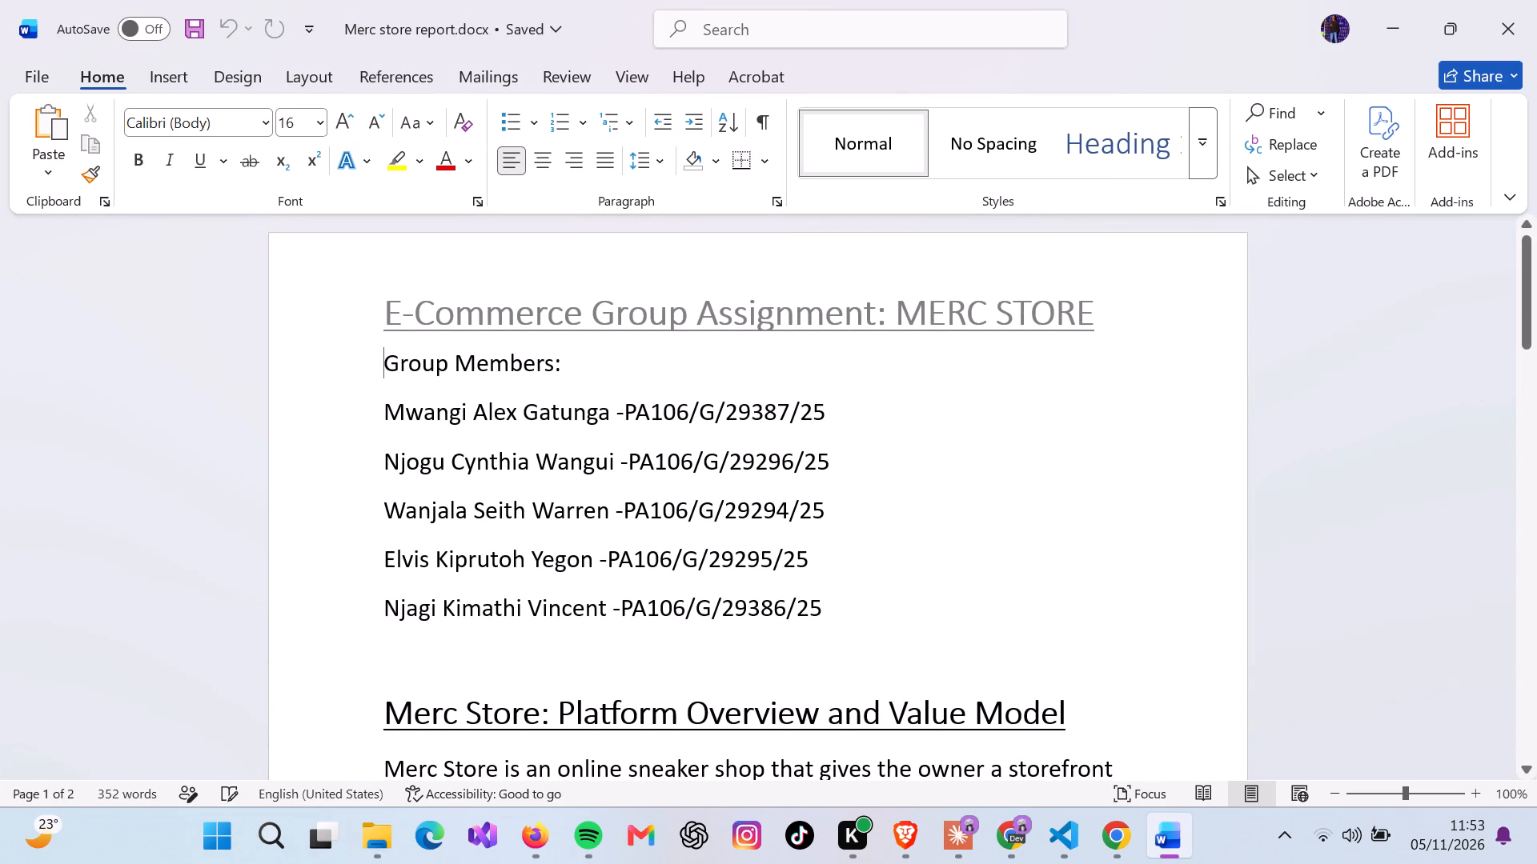
{"action": "left_click", "coordinate": [870, 597]}
{"action": "key", "text": "Return"}
{"action": "key", "text": "Return"}
{"action": "scroll", "coordinate": [870, 597], "scroll_direction": "down", "scroll_amount": 2}
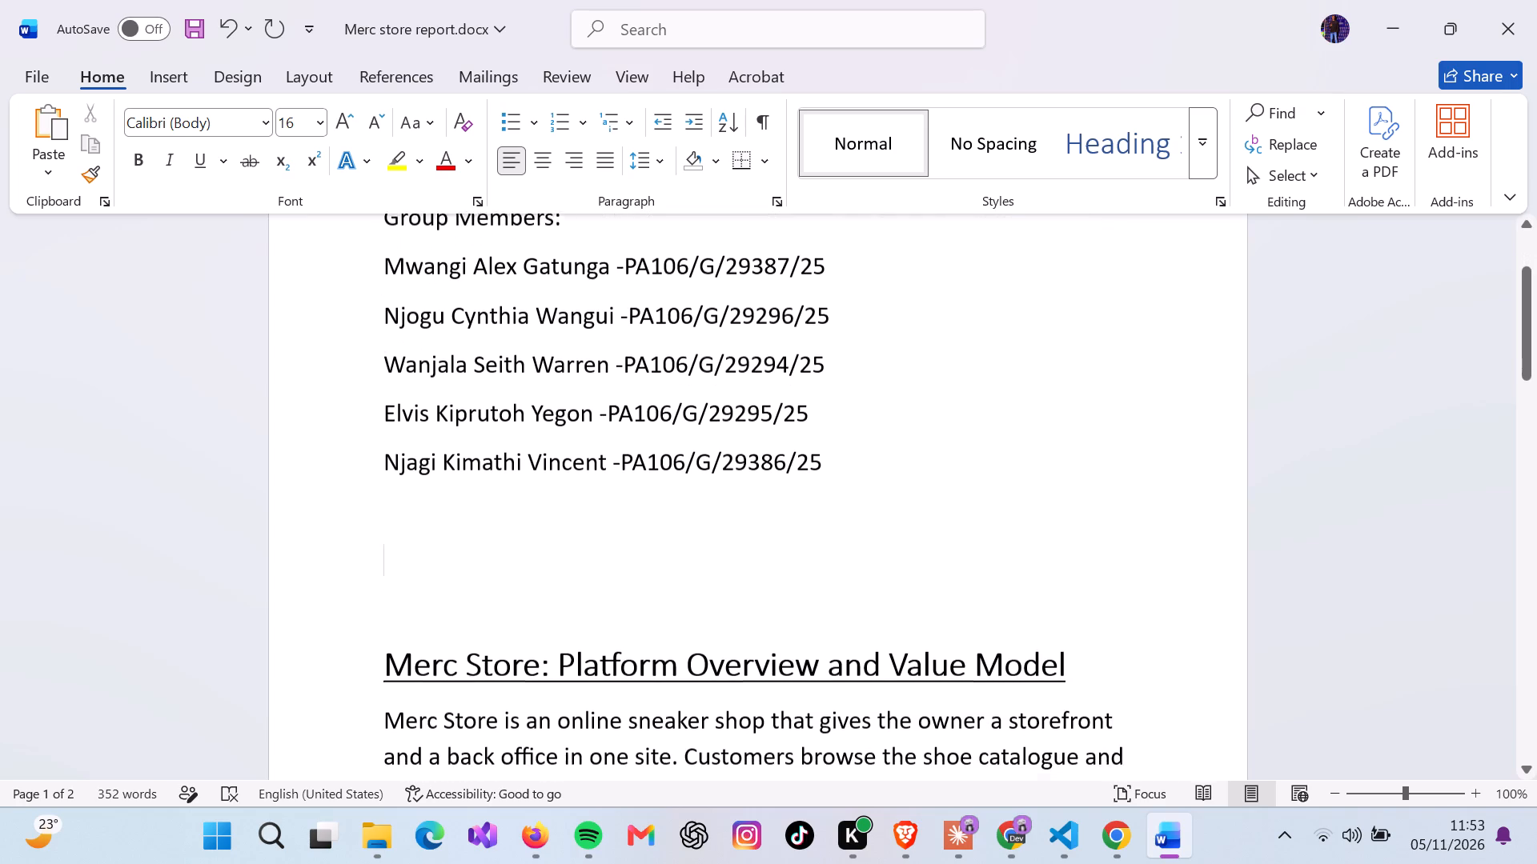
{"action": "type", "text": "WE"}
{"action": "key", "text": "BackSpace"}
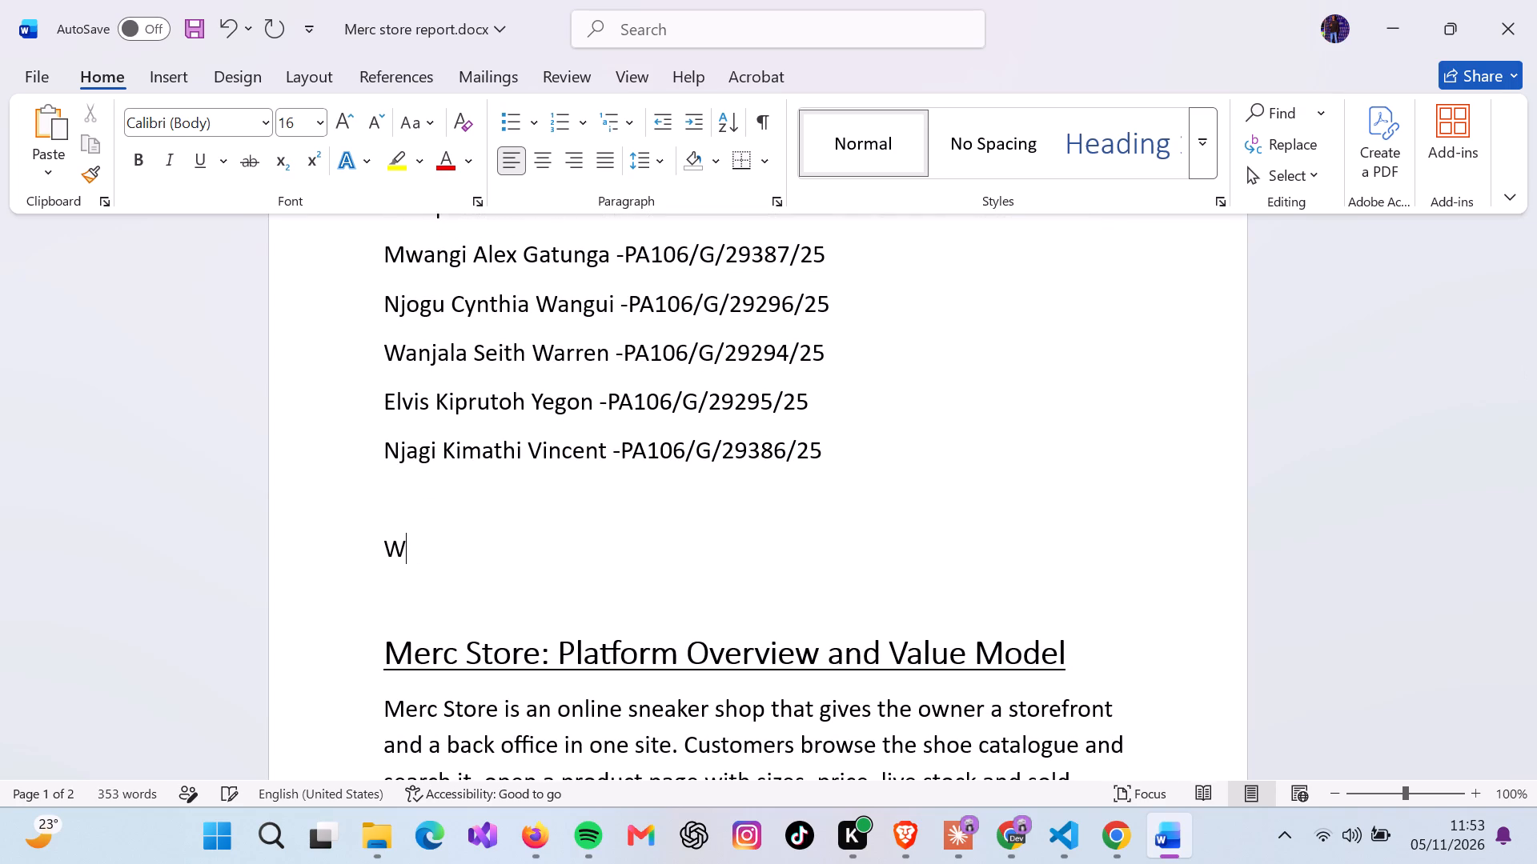
Continue the website line below the group members so that it reads "Website: merc-sooty.verce".
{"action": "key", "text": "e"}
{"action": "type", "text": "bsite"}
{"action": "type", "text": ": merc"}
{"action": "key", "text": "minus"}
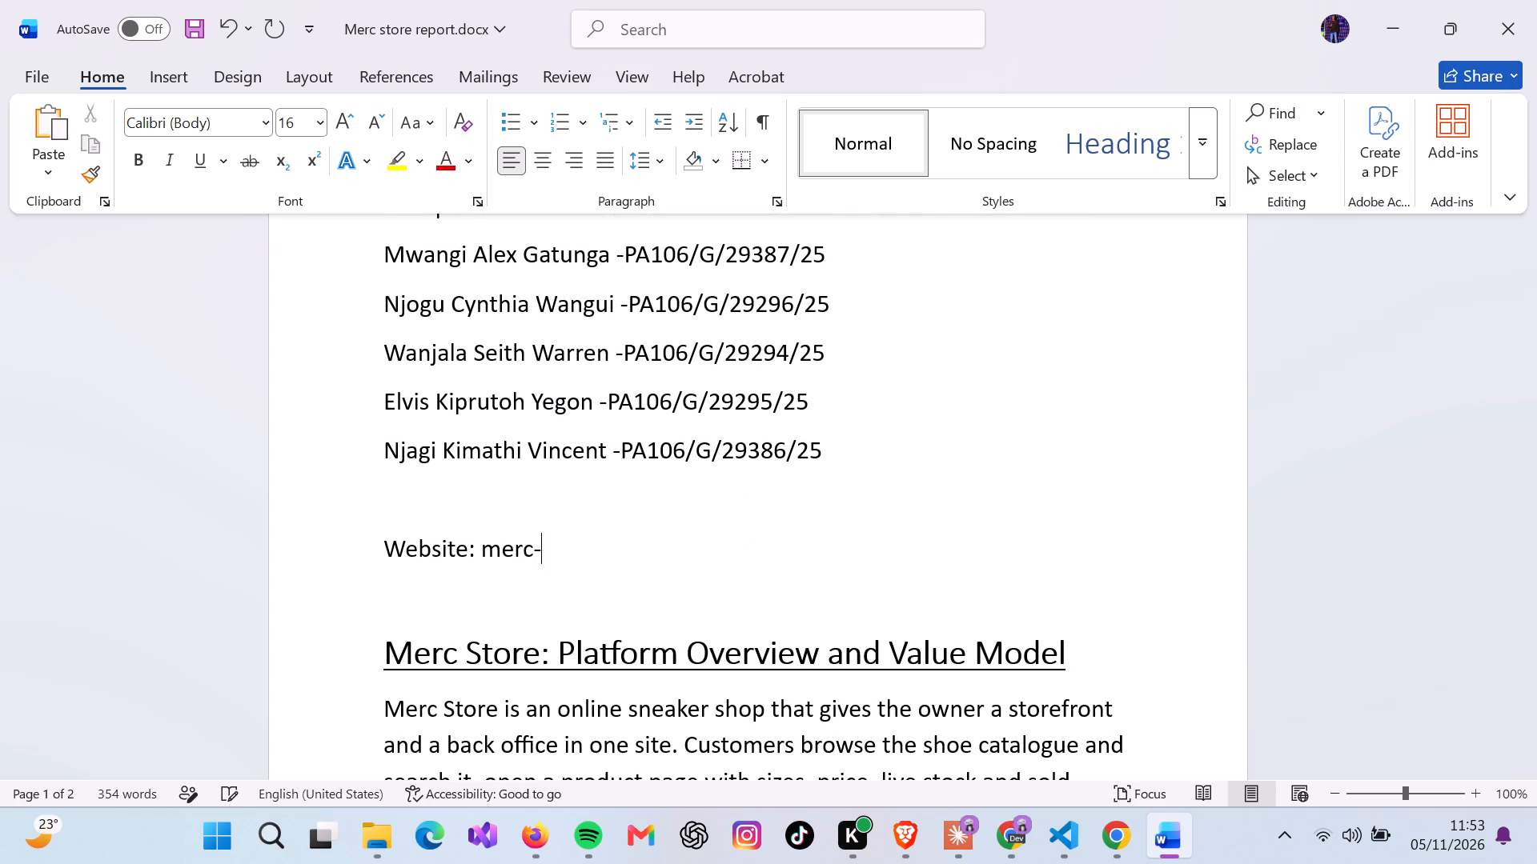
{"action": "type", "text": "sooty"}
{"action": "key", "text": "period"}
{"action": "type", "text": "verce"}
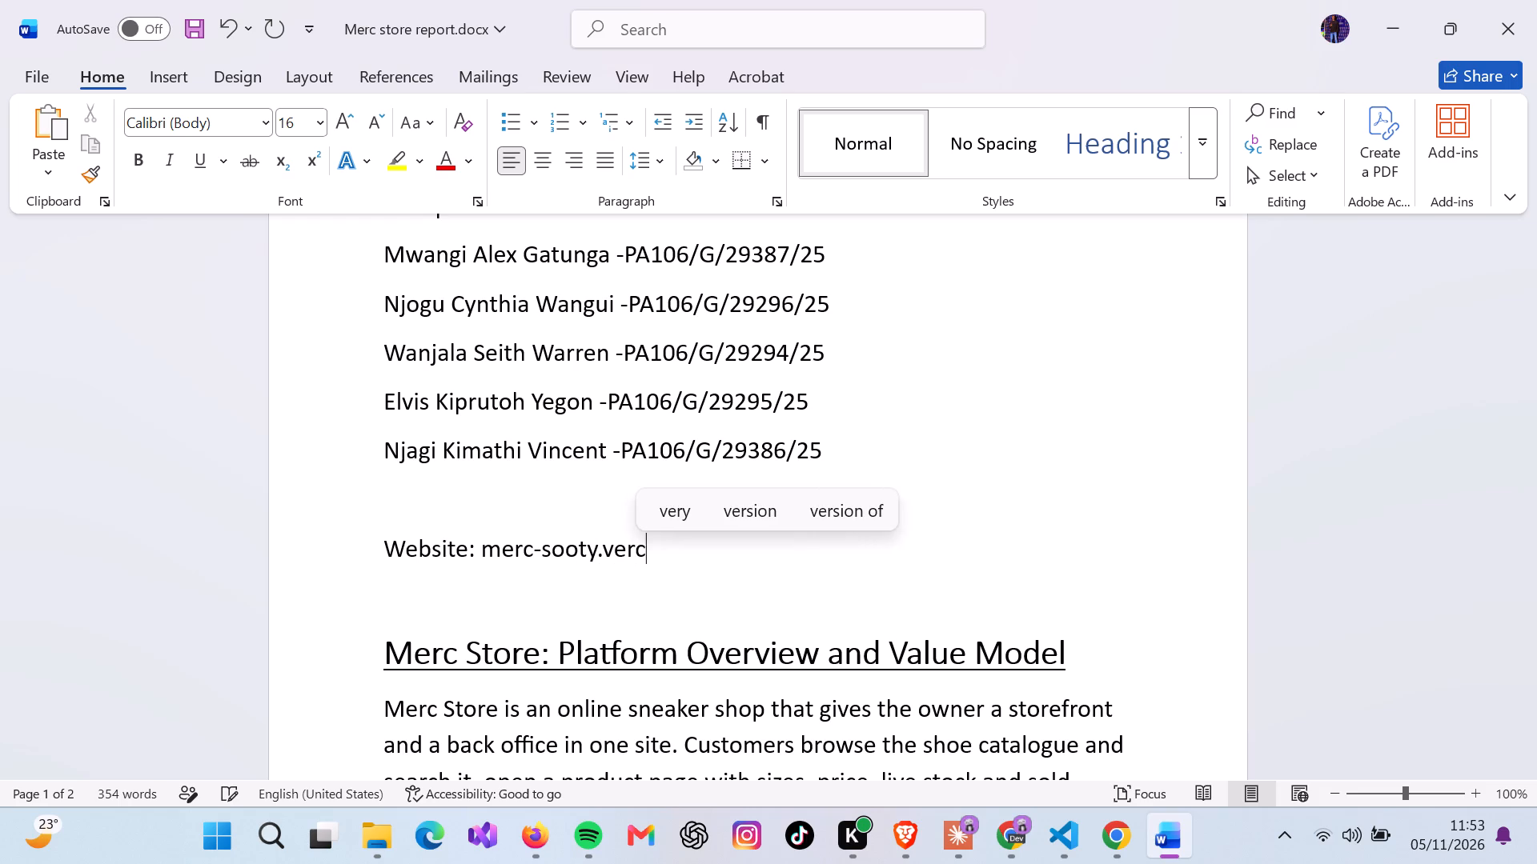
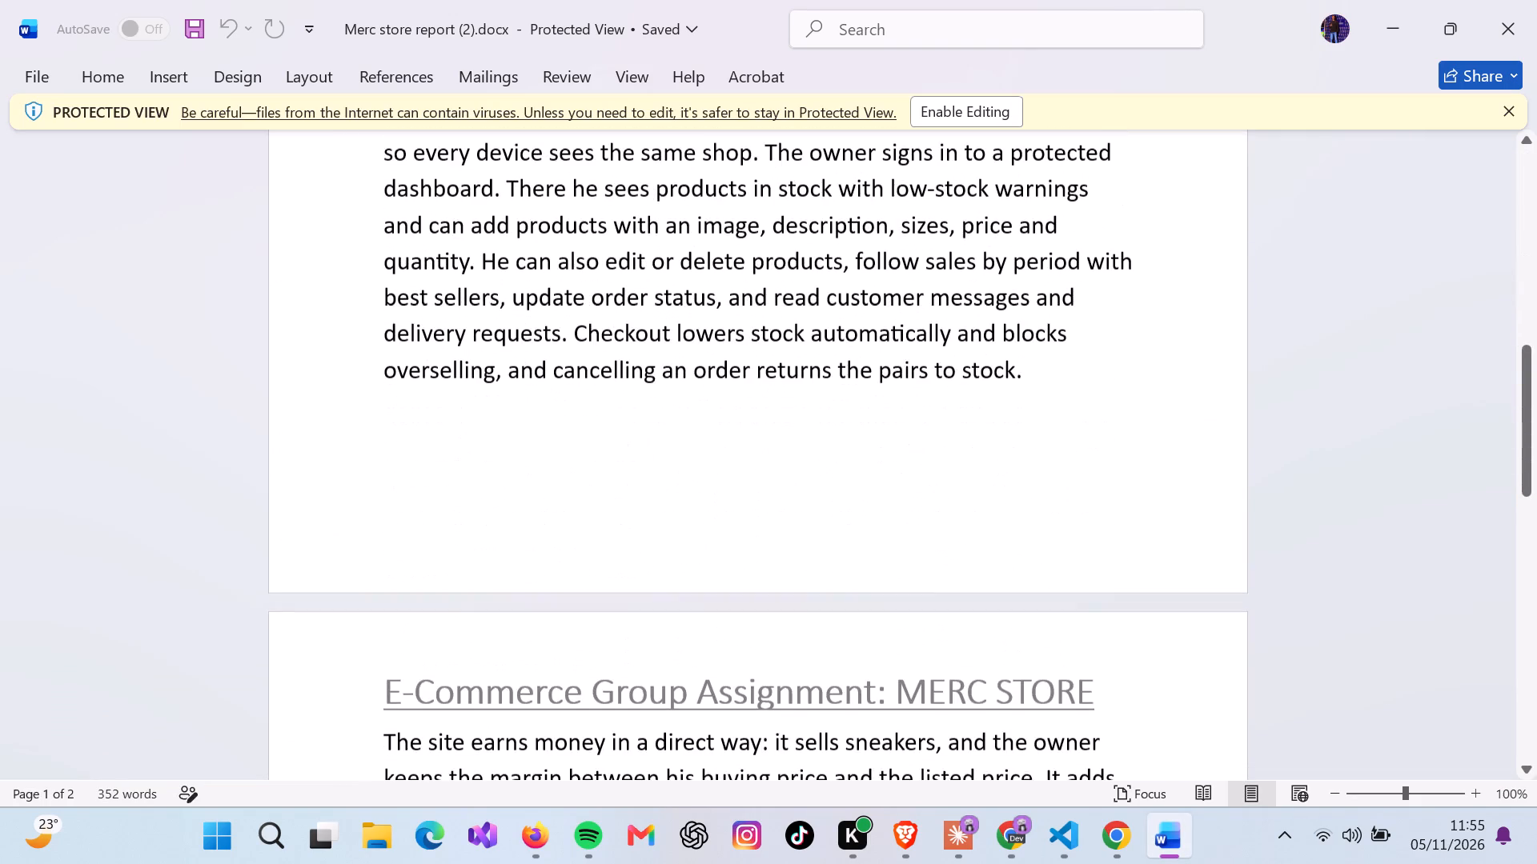
Review the protected copy "Merc store report (2).docx" through to the admin dashboard access line on its last page.
{"action": "scroll", "coordinate": [869, 362], "scroll_direction": "down", "scroll_amount": 4}
{"action": "scroll", "coordinate": [869, 362], "scroll_direction": "up", "scroll_amount": 2}
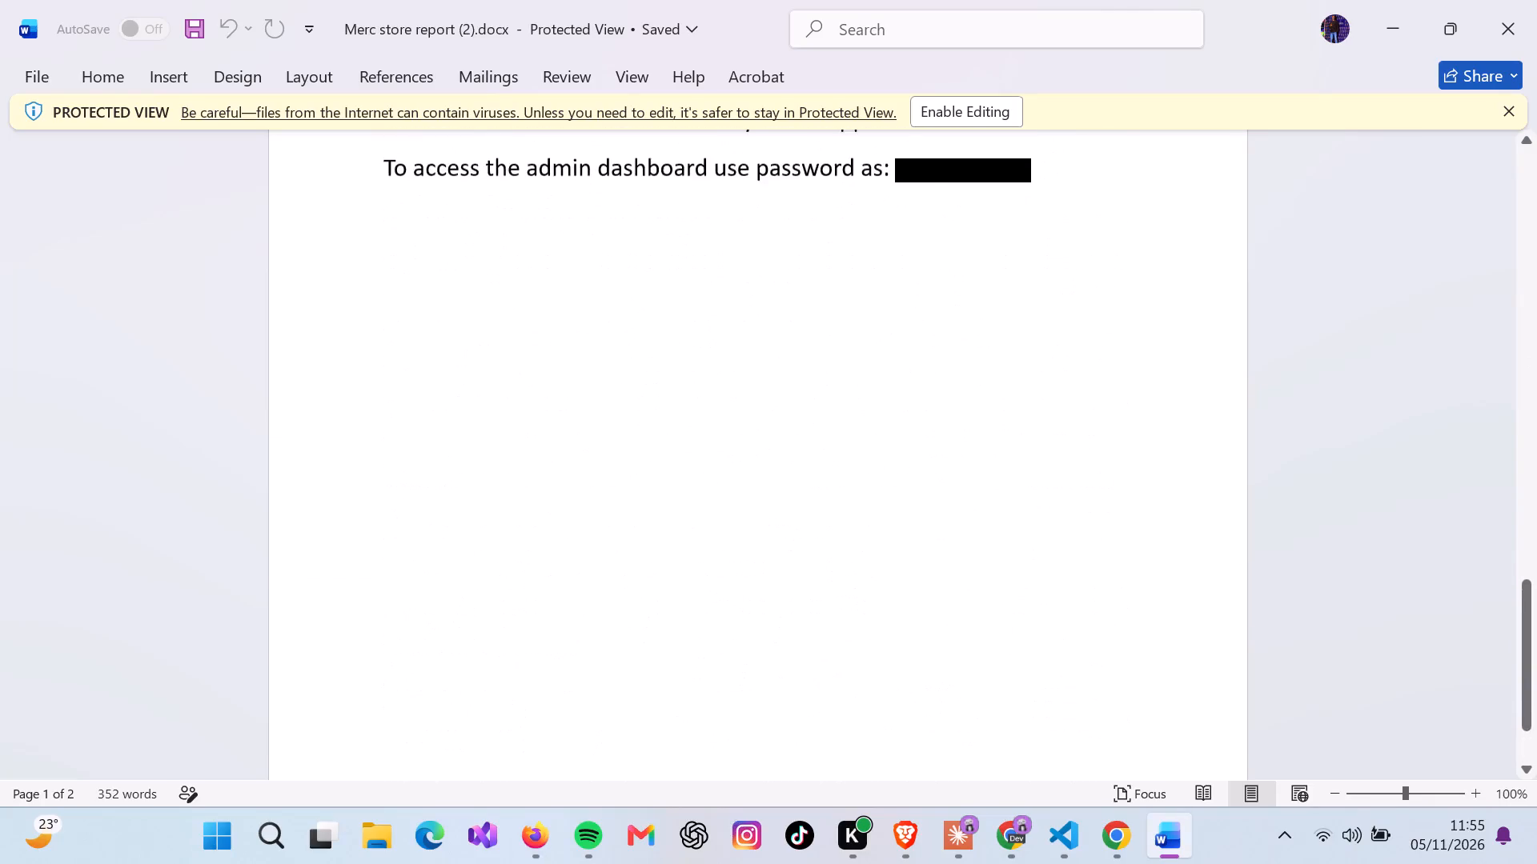
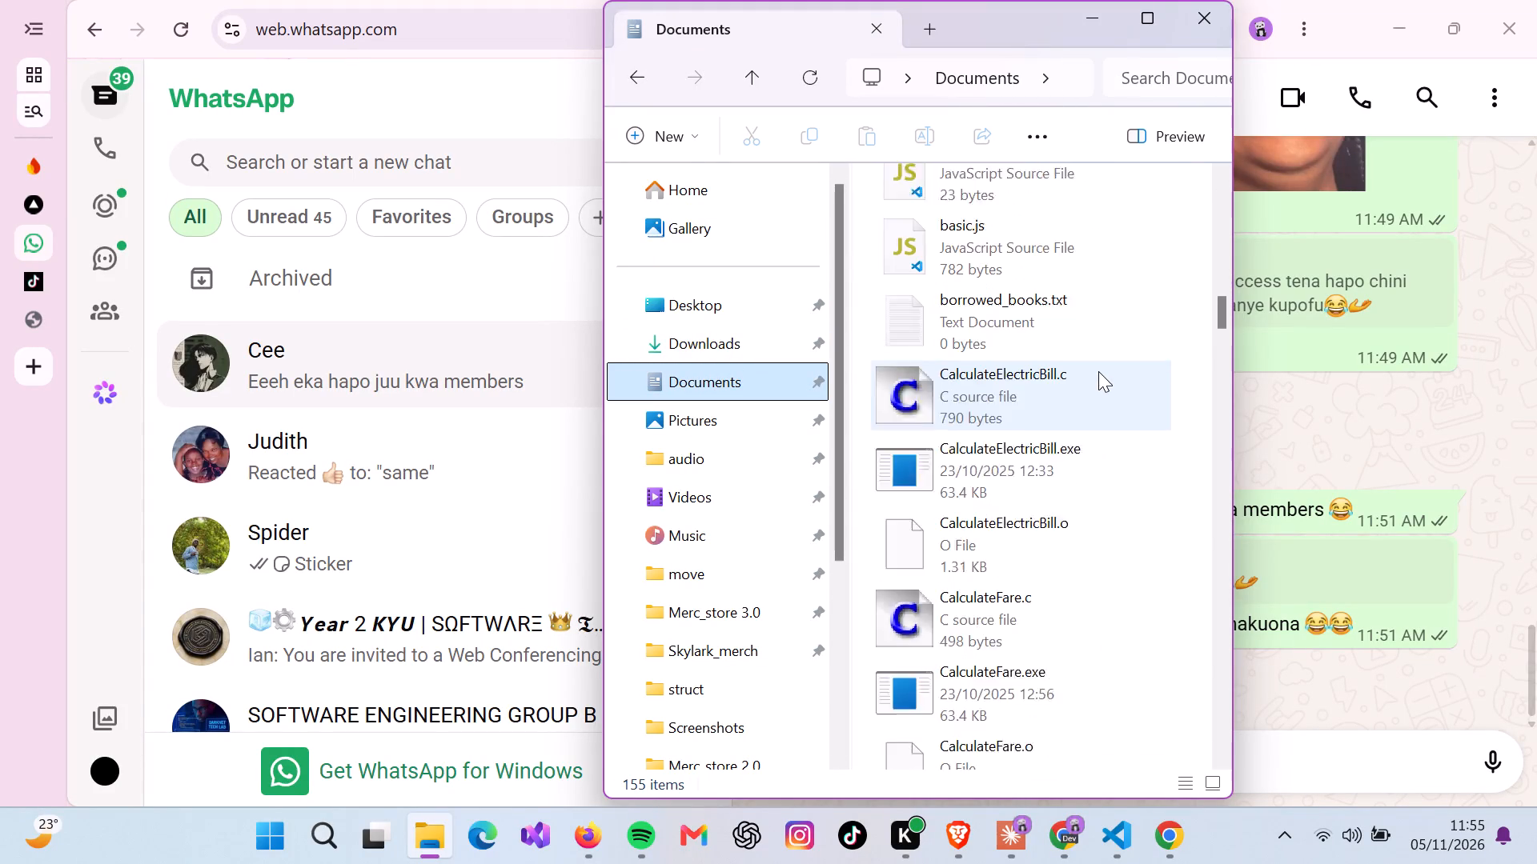
Find Merc store report.docx in the Documents folder and select it.
{"action": "scroll", "coordinate": [1098, 371], "scroll_direction": "down", "scroll_amount": 9}
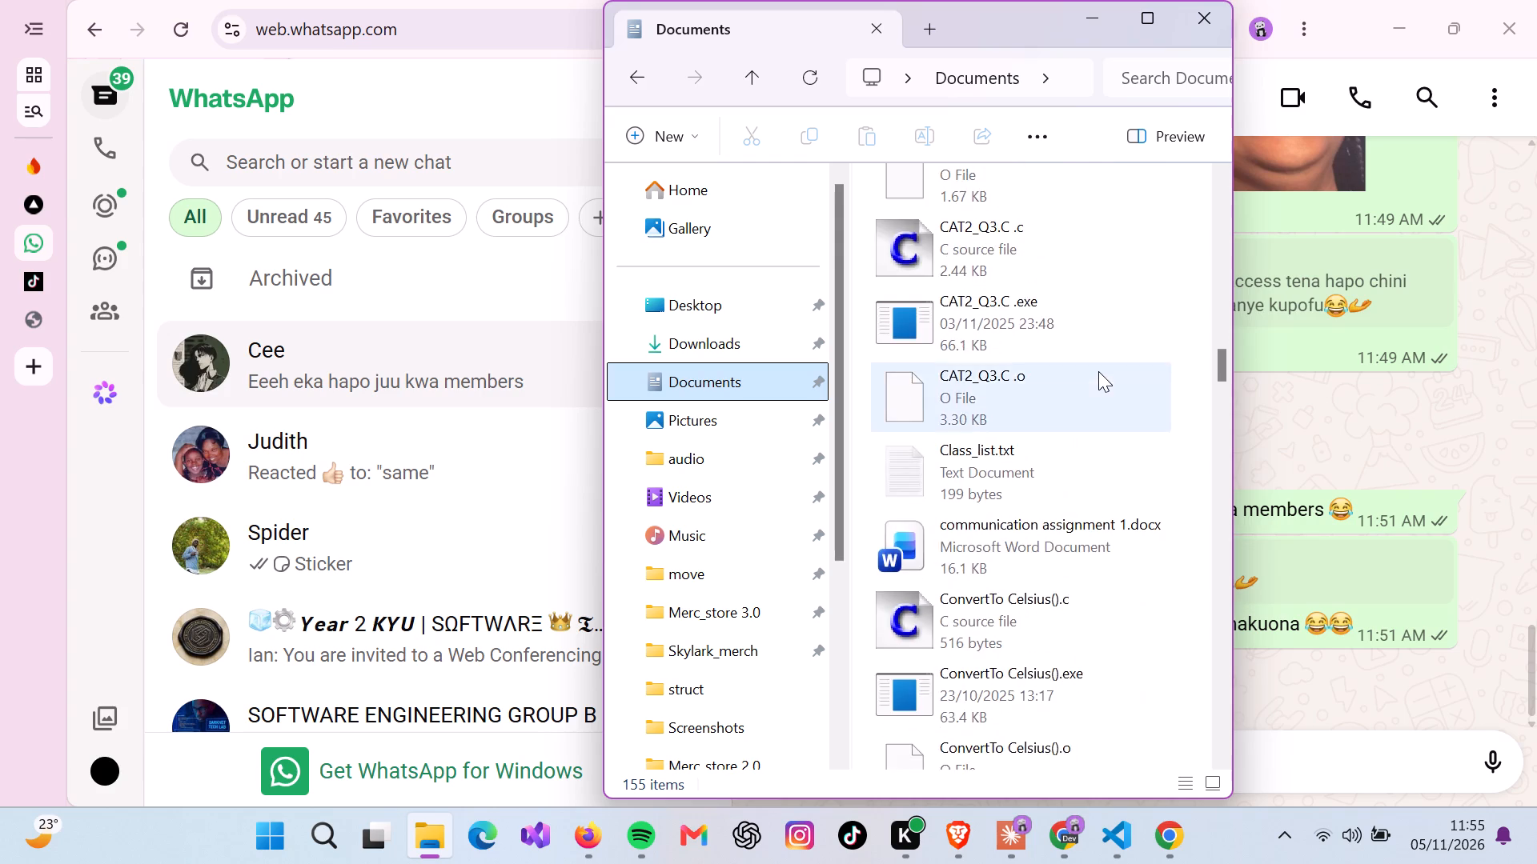
{"action": "scroll", "coordinate": [1098, 371], "scroll_direction": "down", "scroll_amount": 9}
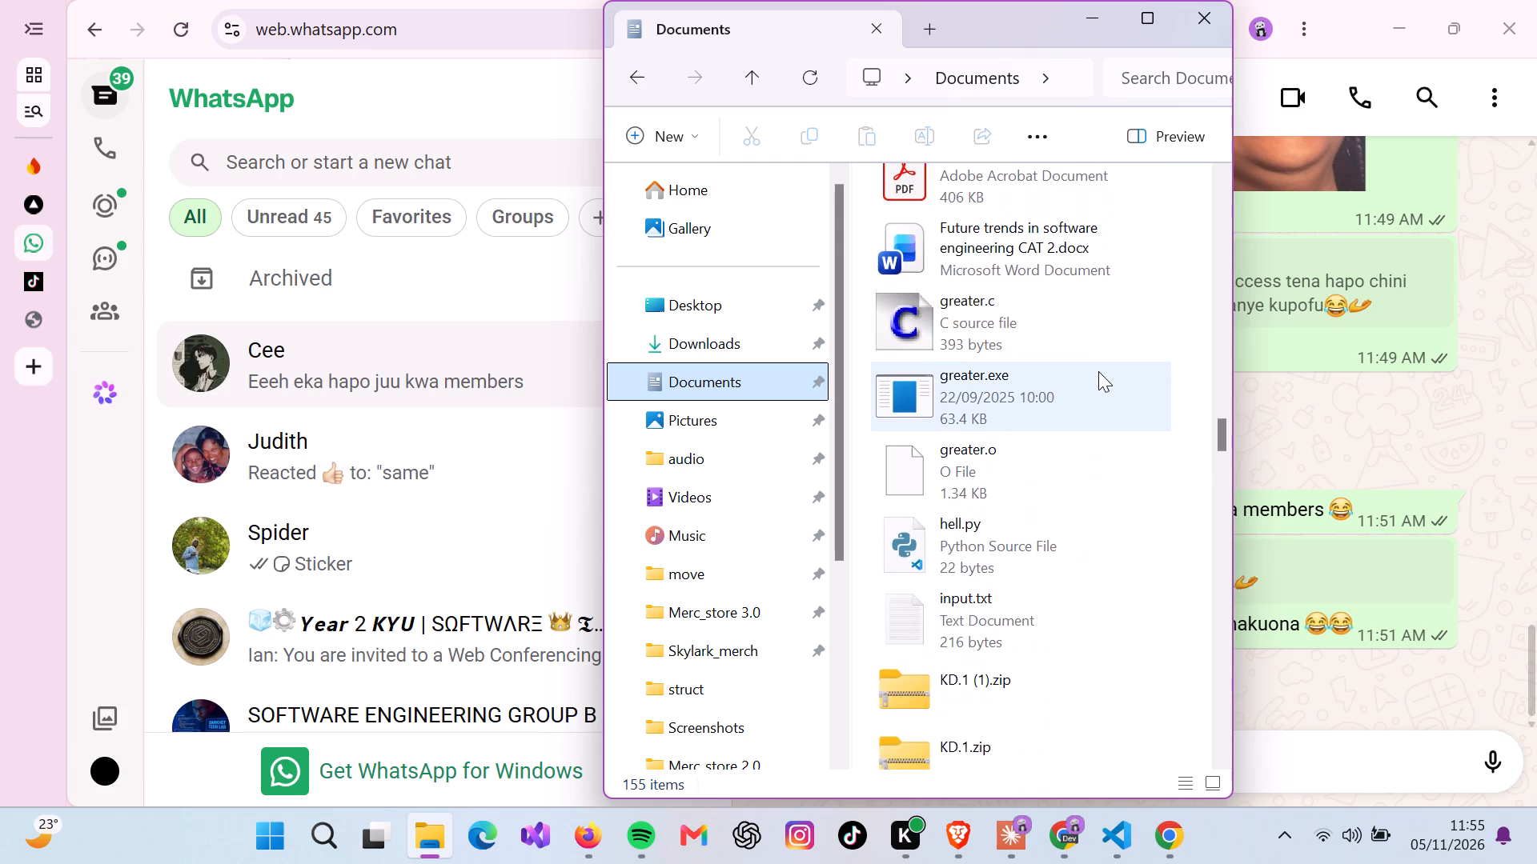
{"action": "scroll", "coordinate": [1098, 371], "scroll_direction": "down", "scroll_amount": 16}
{"action": "scroll", "coordinate": [1051, 546], "scroll_direction": "down", "scroll_amount": 1}
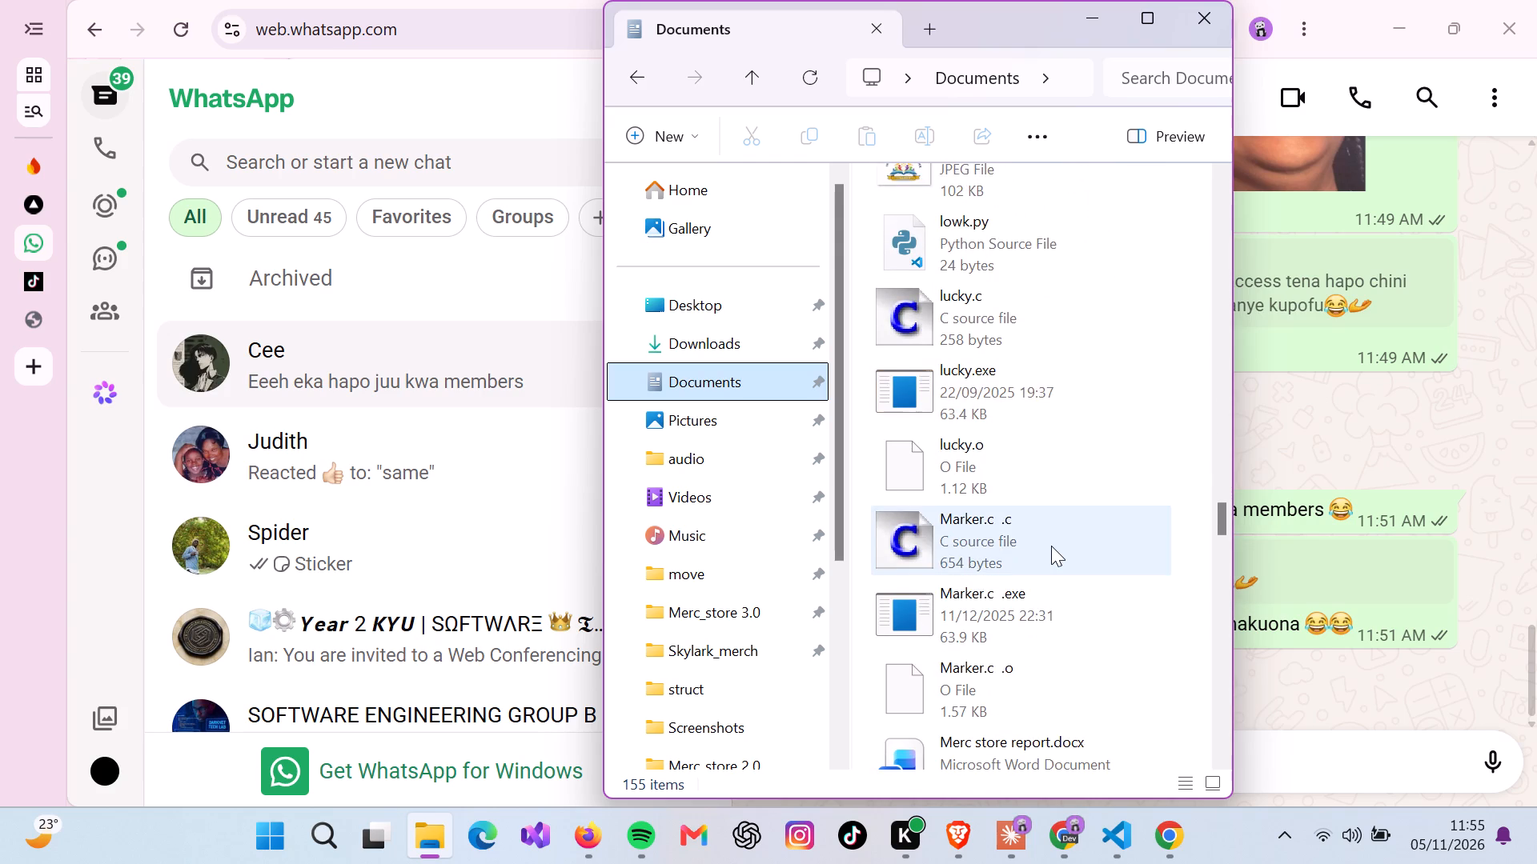
{"action": "scroll", "coordinate": [1051, 546], "scroll_direction": "down", "scroll_amount": 1}
{"action": "left_click", "coordinate": [1003, 557]}
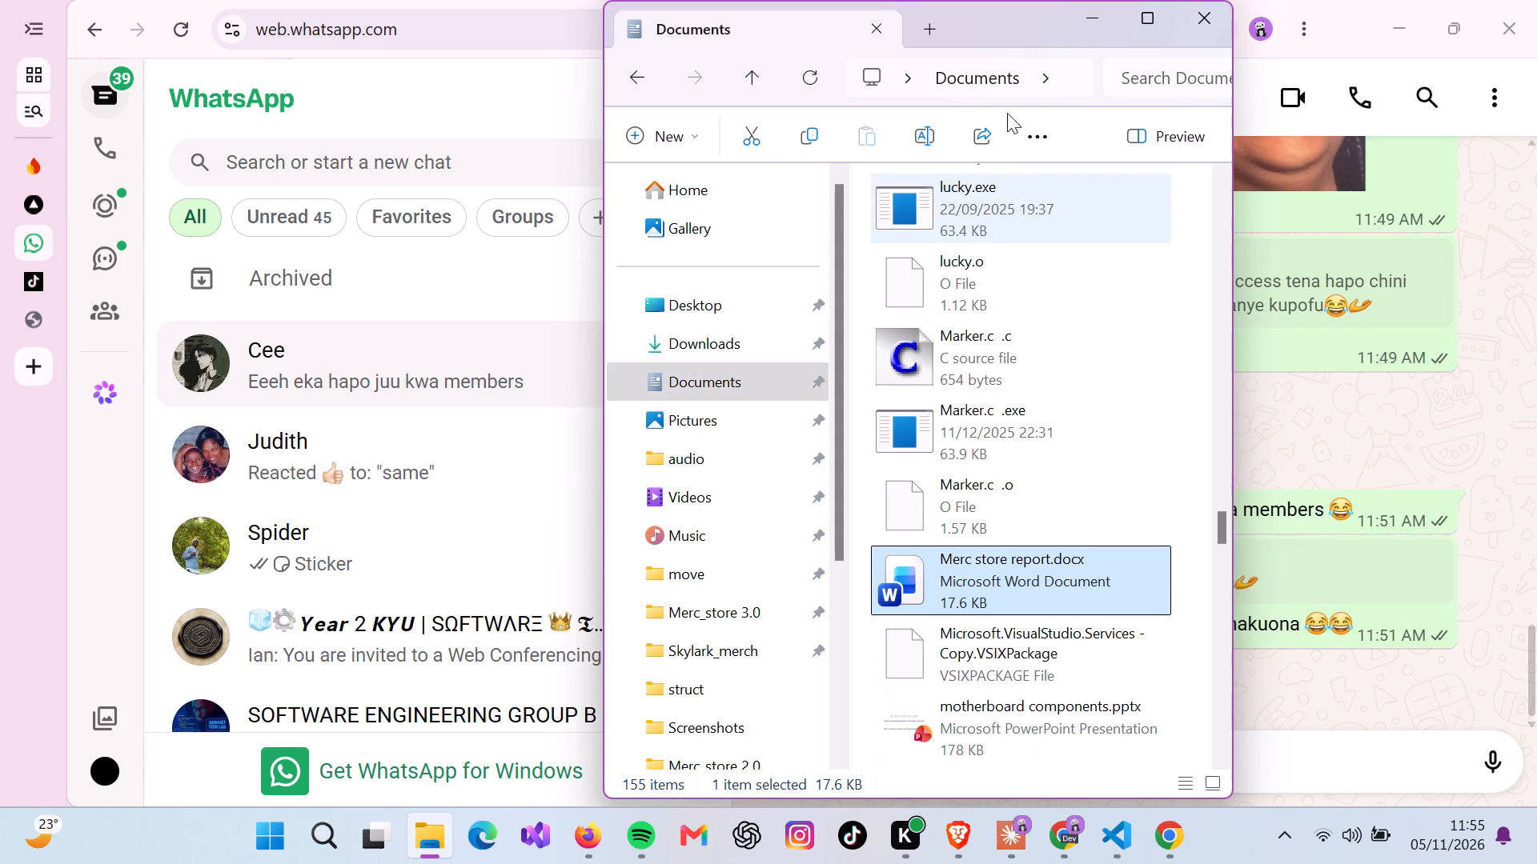
{"action": "left_click", "coordinate": [1133, 16]}
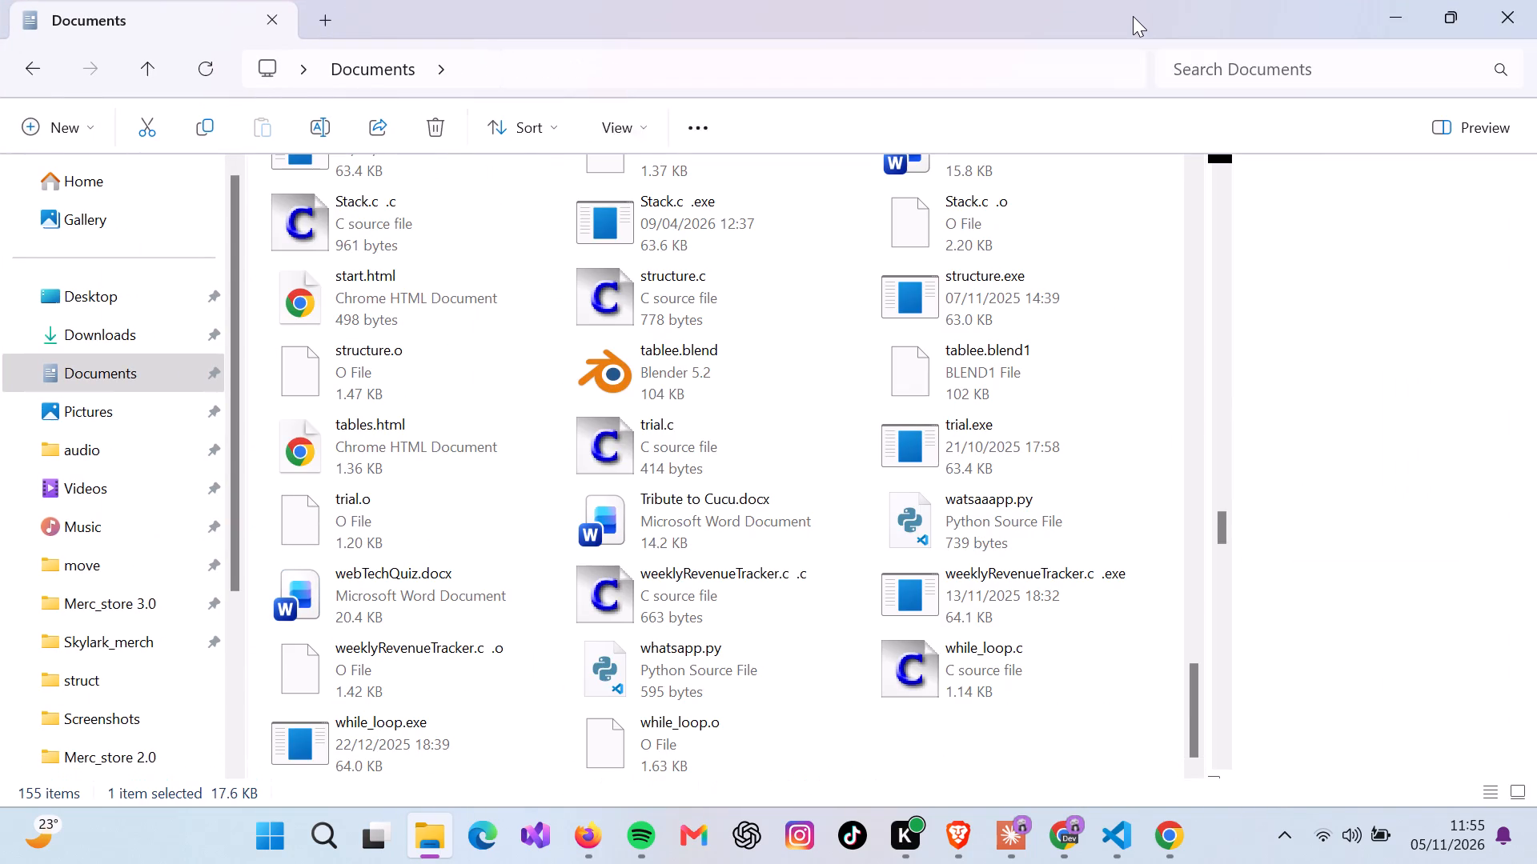
{"action": "scroll", "coordinate": [1044, 376], "scroll_direction": "up", "scroll_amount": 2}
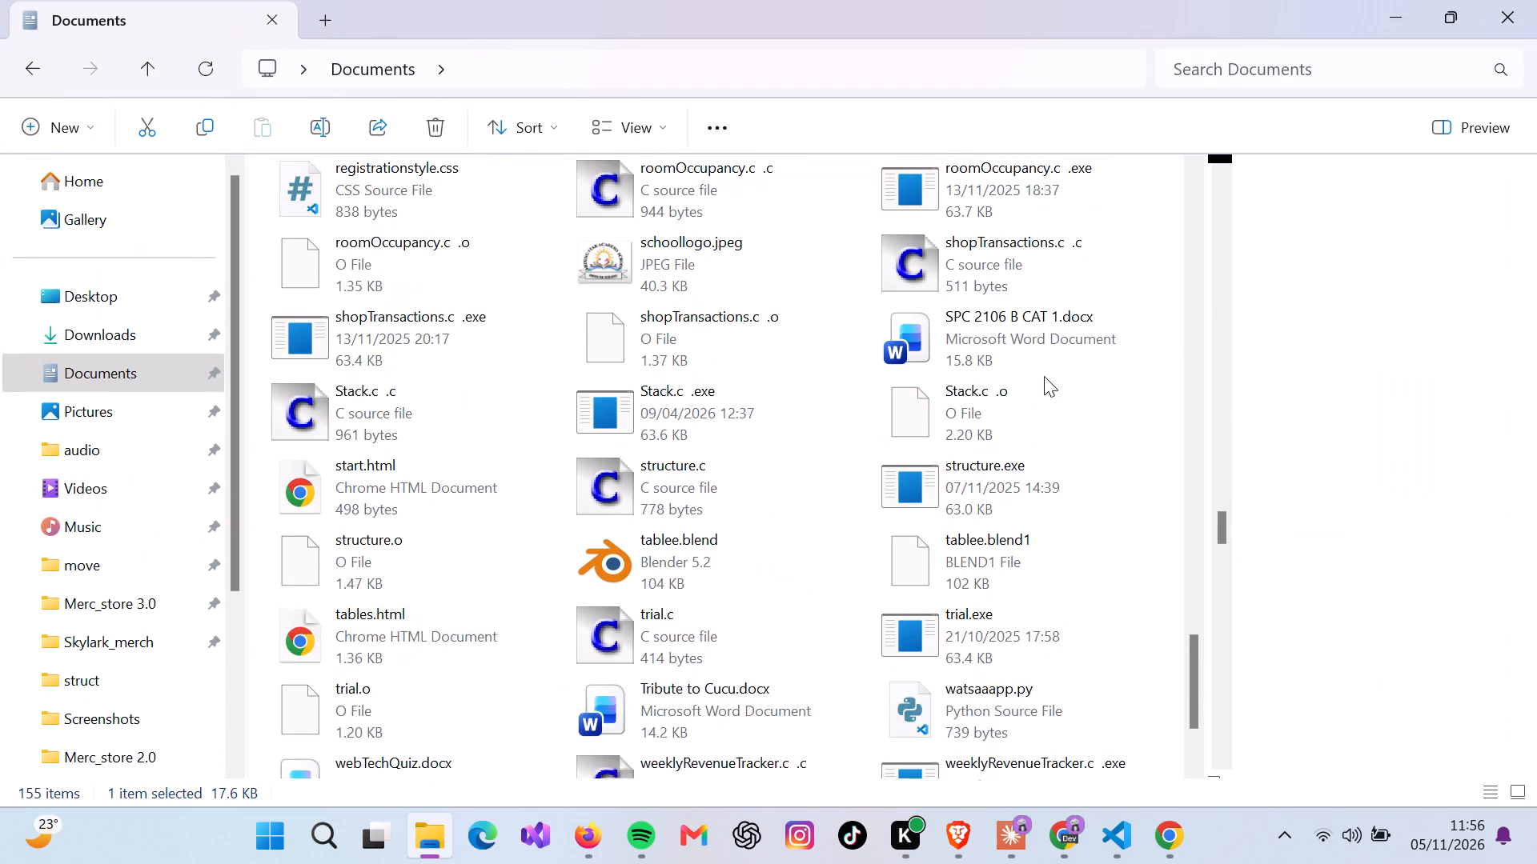
{"action": "scroll", "coordinate": [1044, 376], "scroll_direction": "up", "scroll_amount": 3}
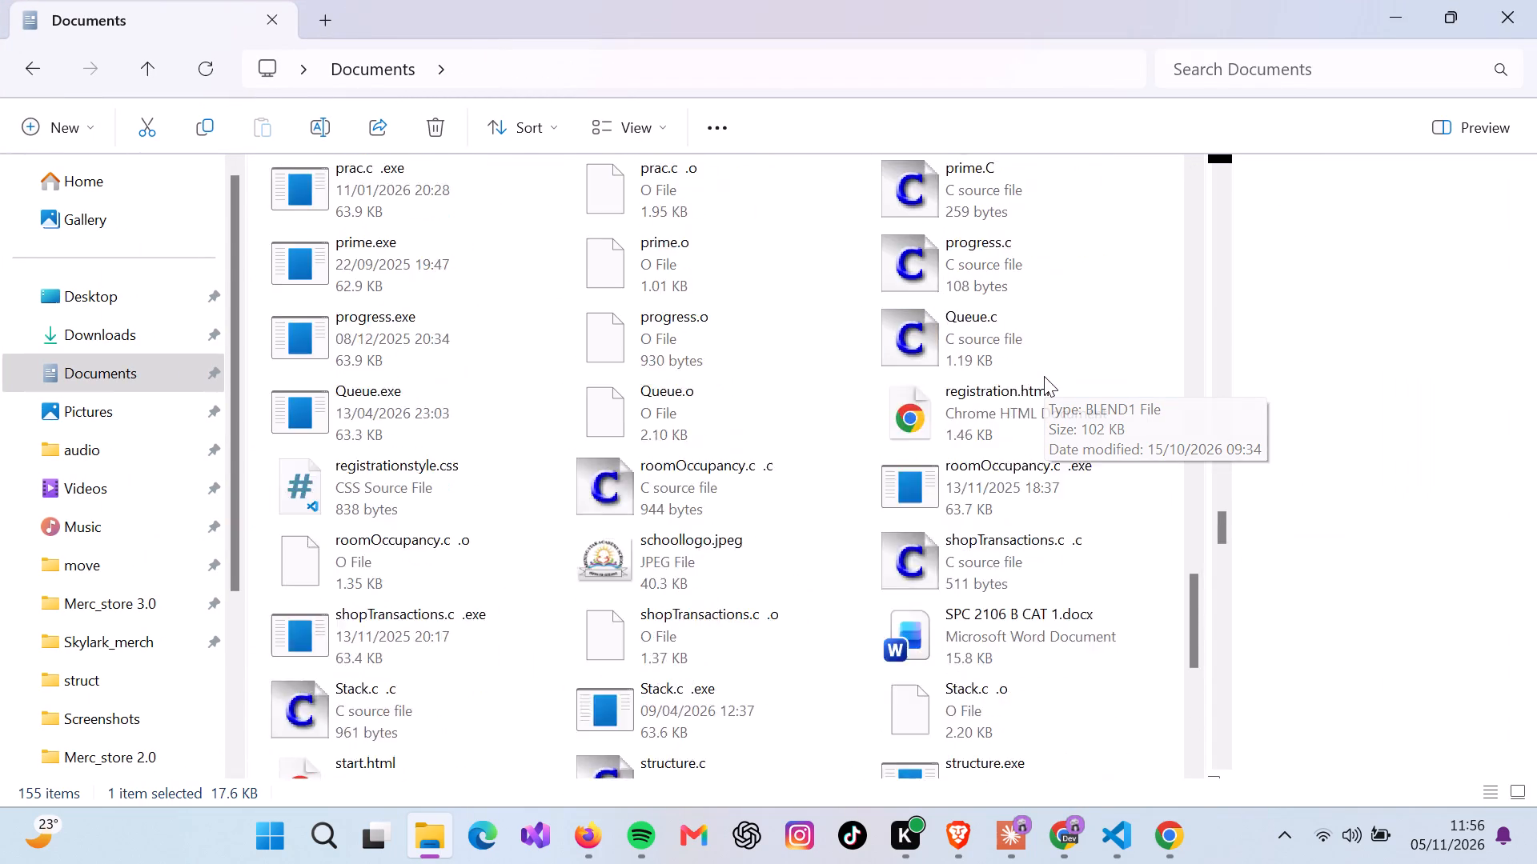
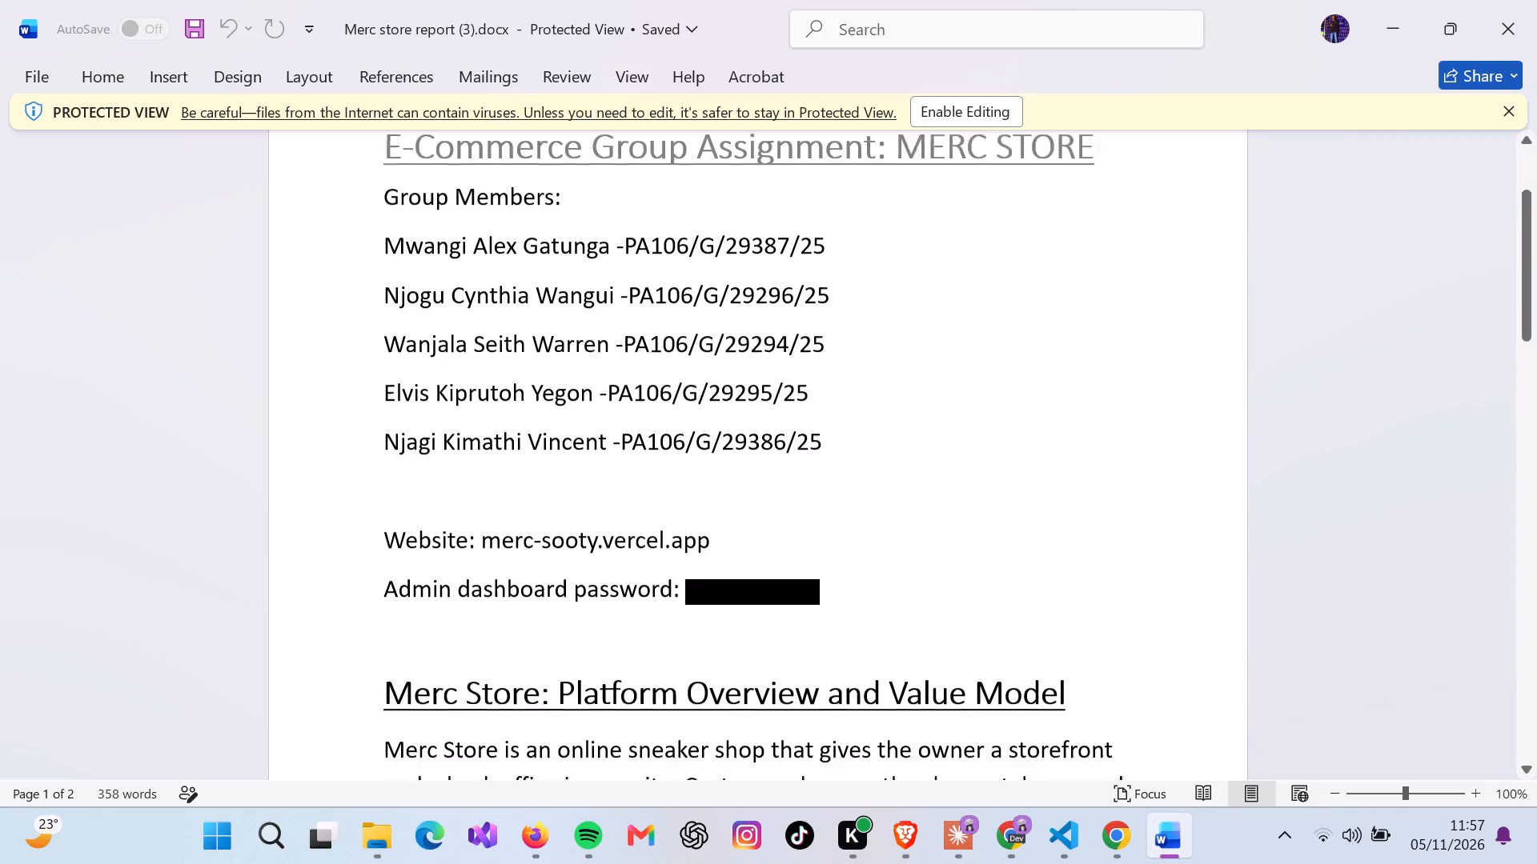
Review the downloaded copy "Merc store report (3).docx" from the member list through to the end of the document.
{"action": "scroll", "coordinate": [694, 523], "scroll_direction": "down", "scroll_amount": 9}
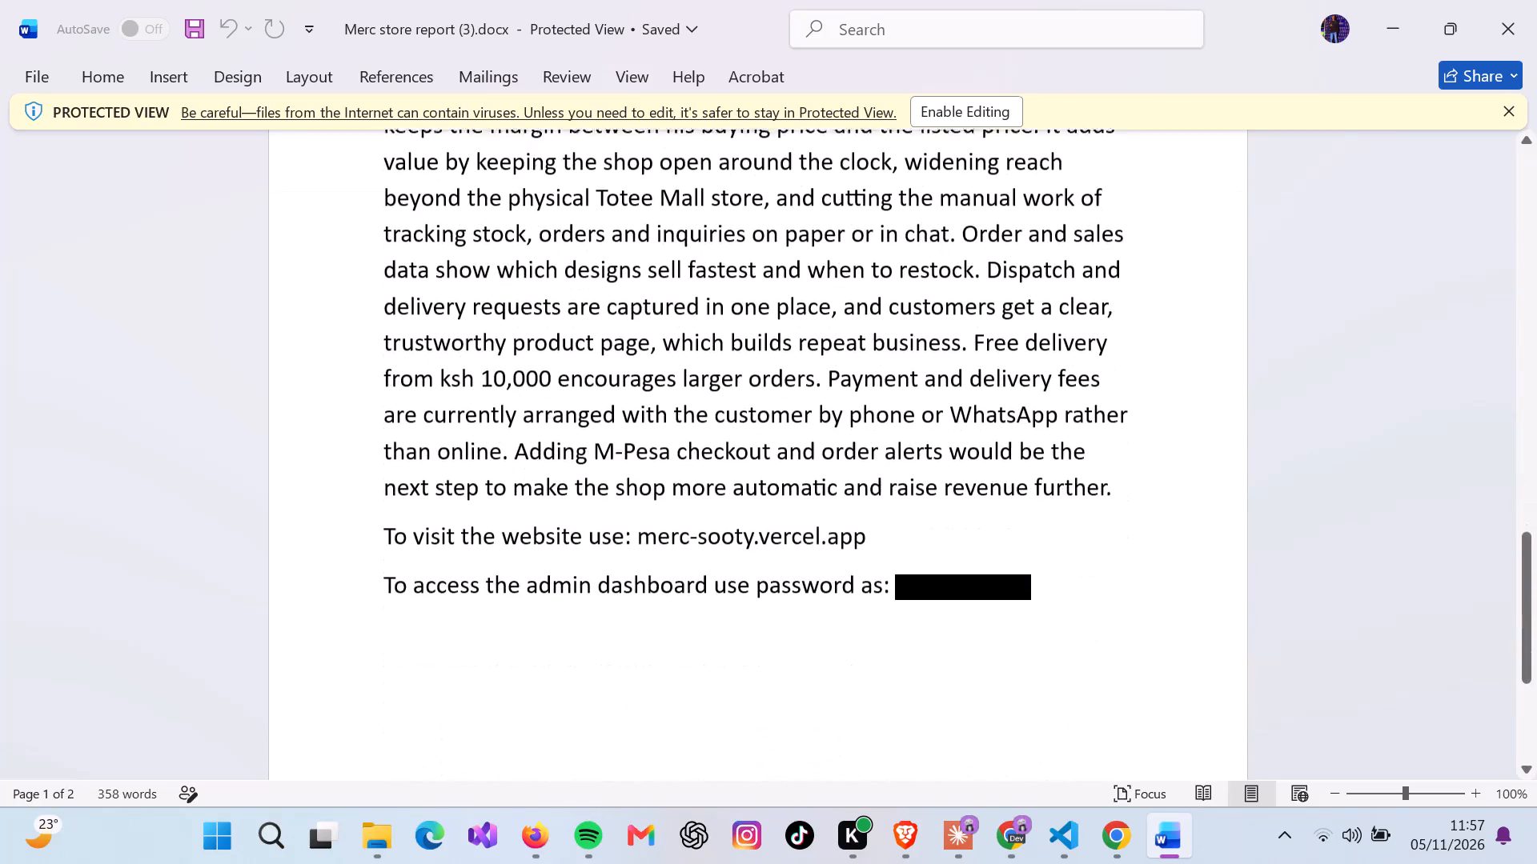
{"action": "scroll", "coordinate": [694, 523], "scroll_direction": "down", "scroll_amount": 1}
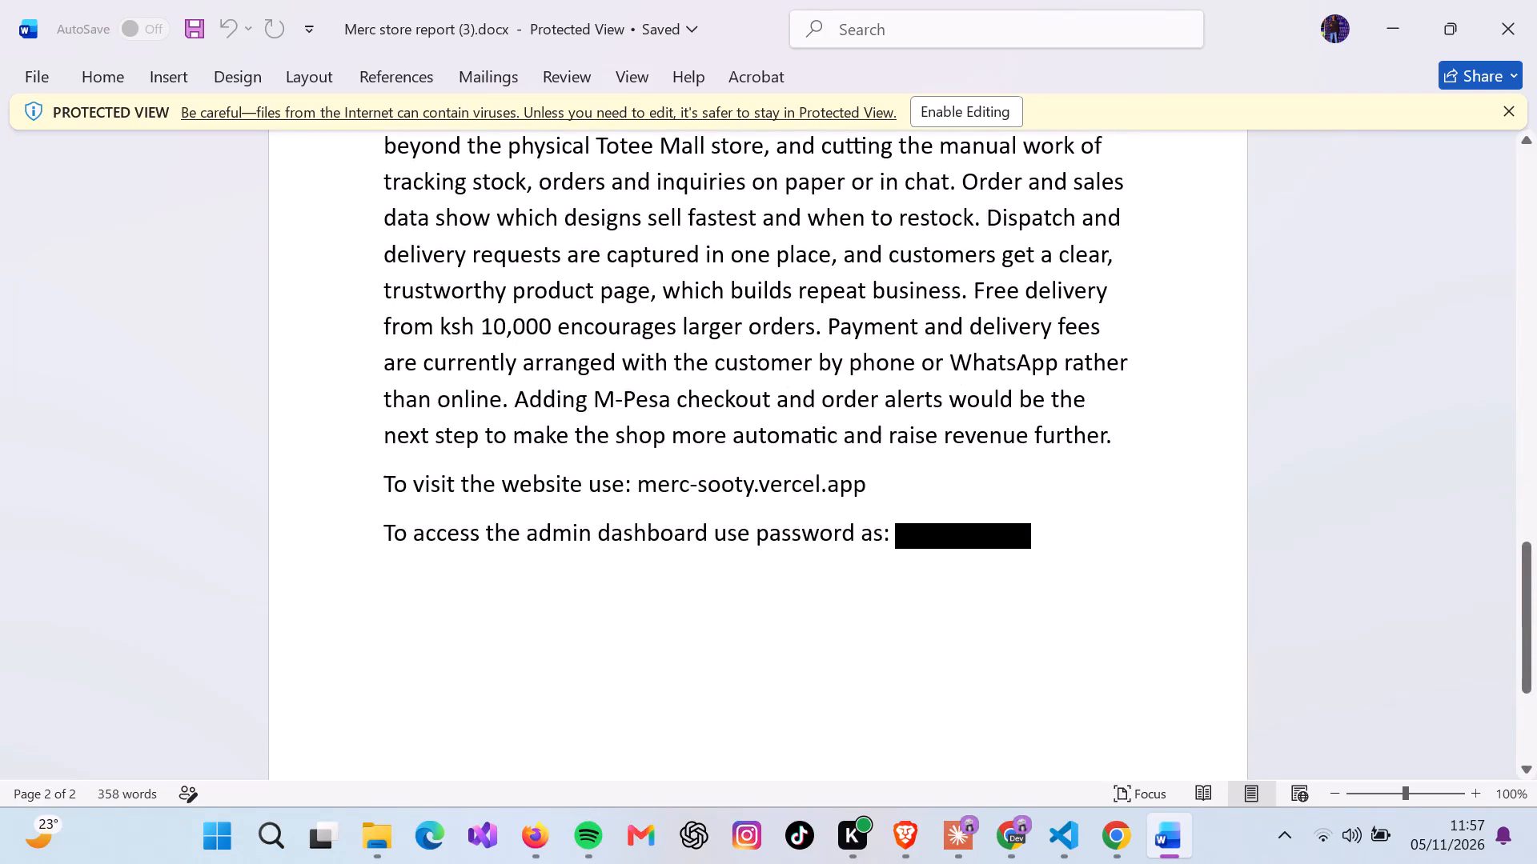